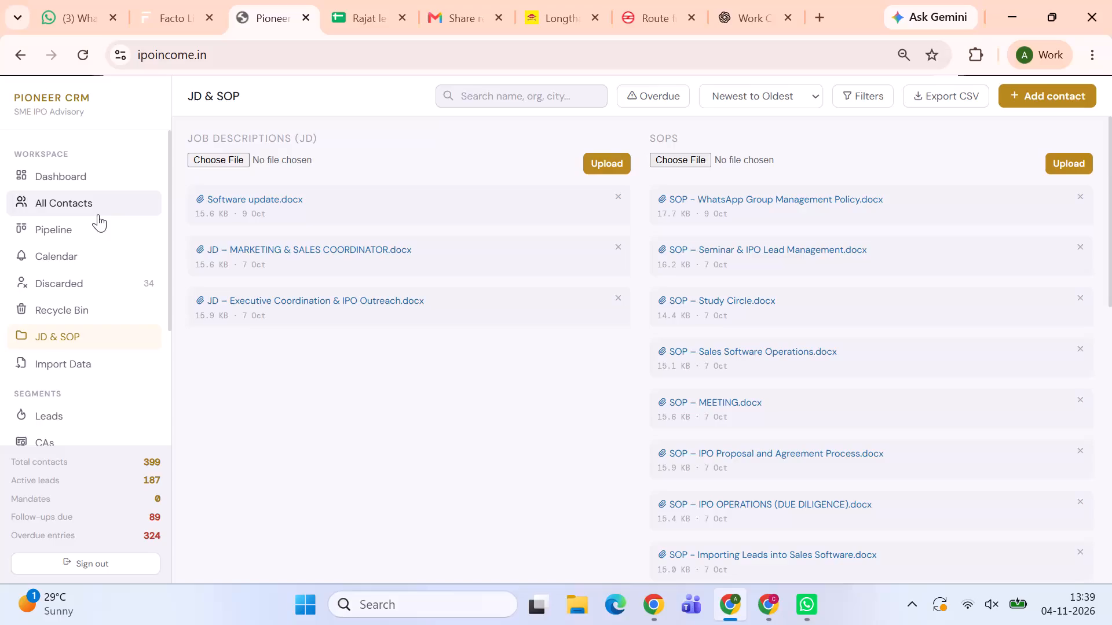
Search all contacts for "rajinder", open the Apna Ghar lead and review its details and meeting notes.
click(98, 214)
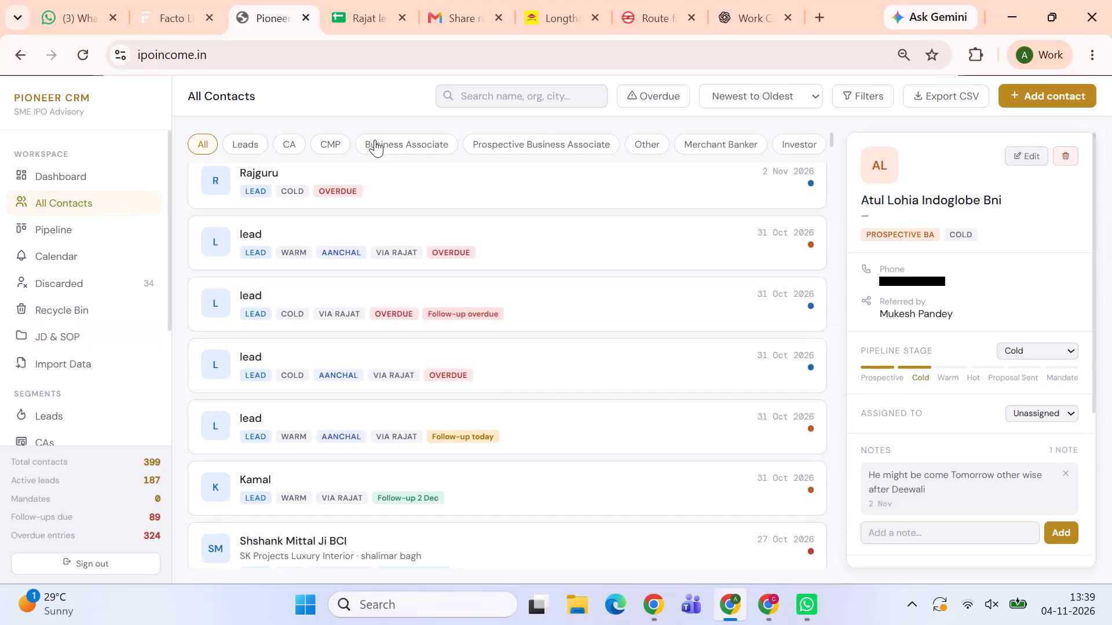
scroll(503, 189, up, 6)
click(506, 92)
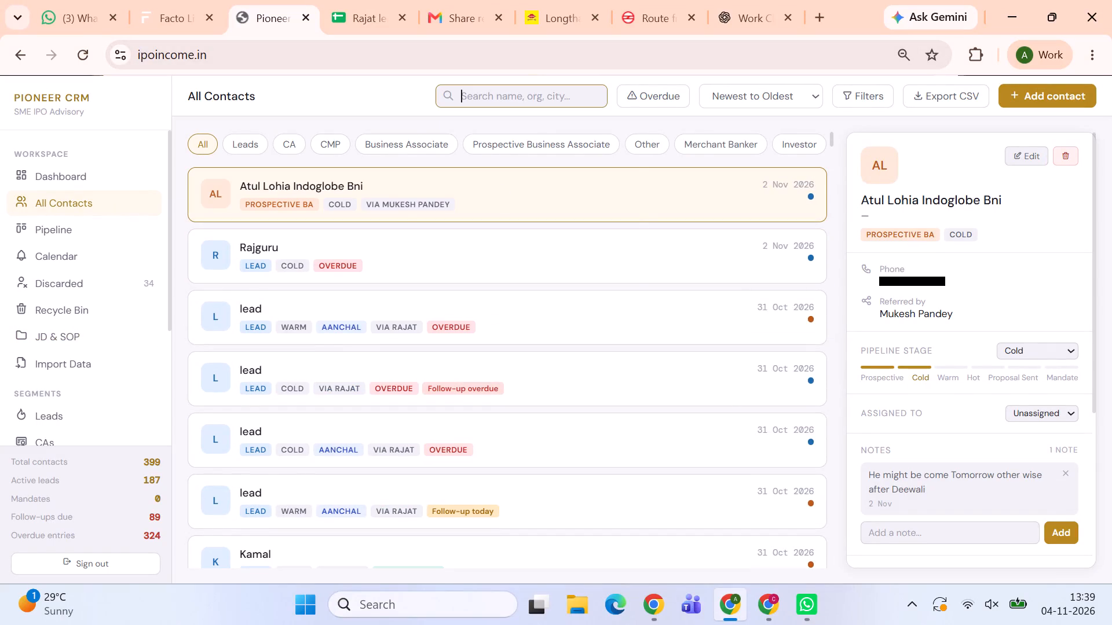
text(rajinder)
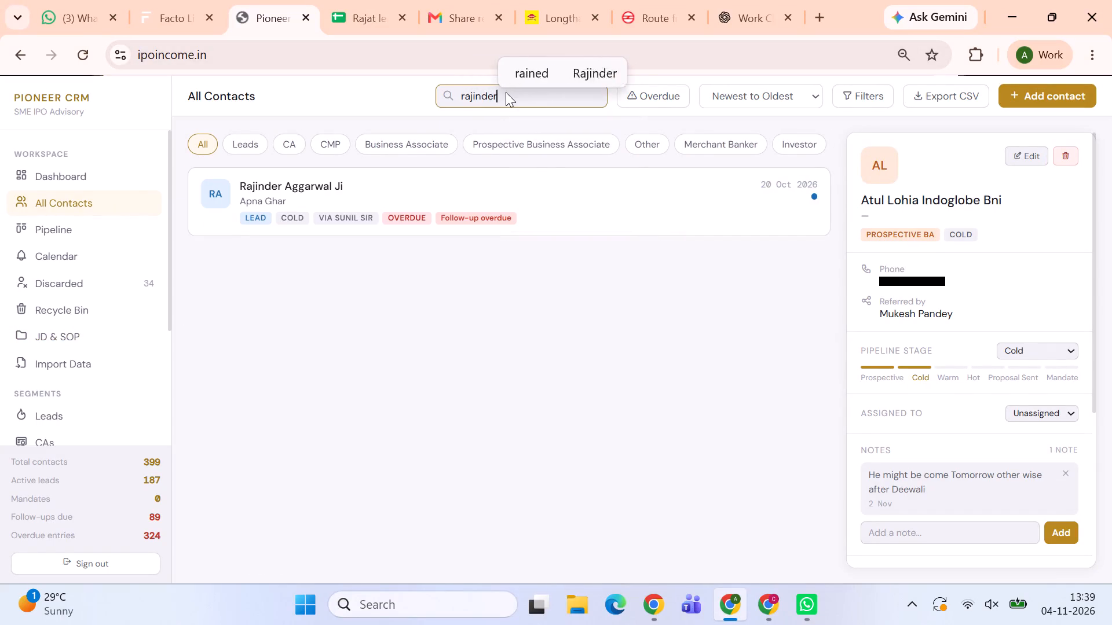
click(601, 201)
scroll(924, 356, down, 1)
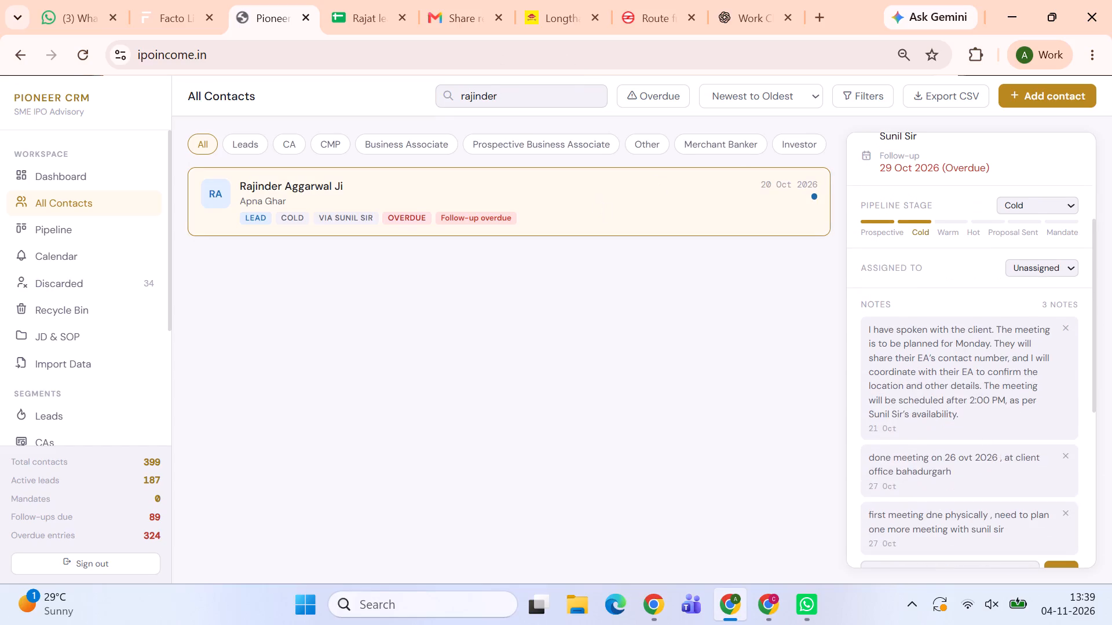
scroll(924, 356, down, 1)
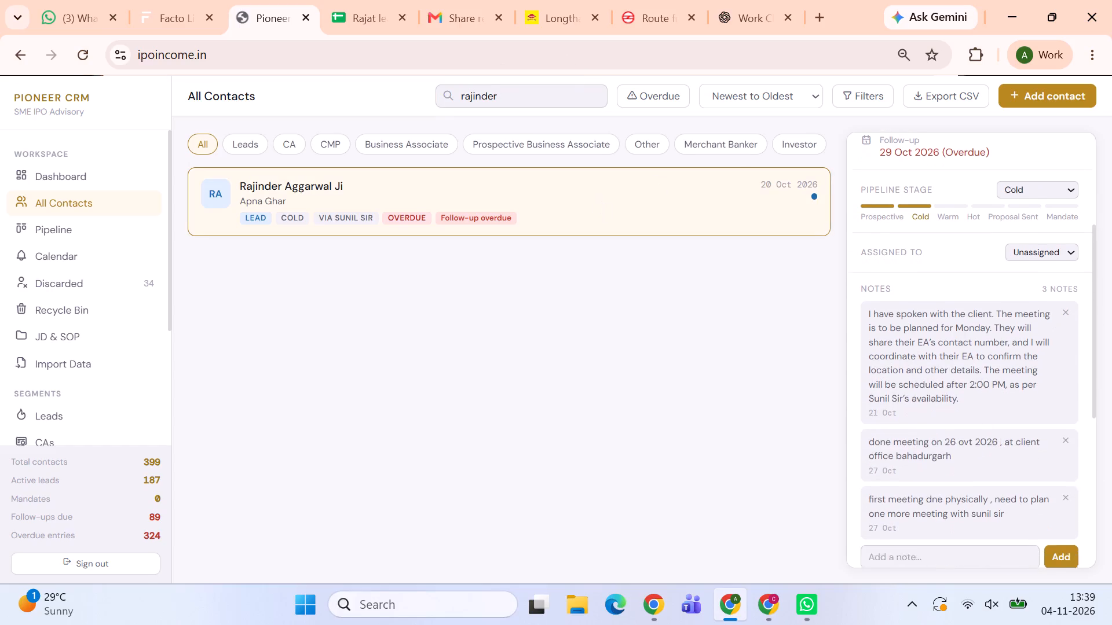
scroll(924, 356, down, 1)
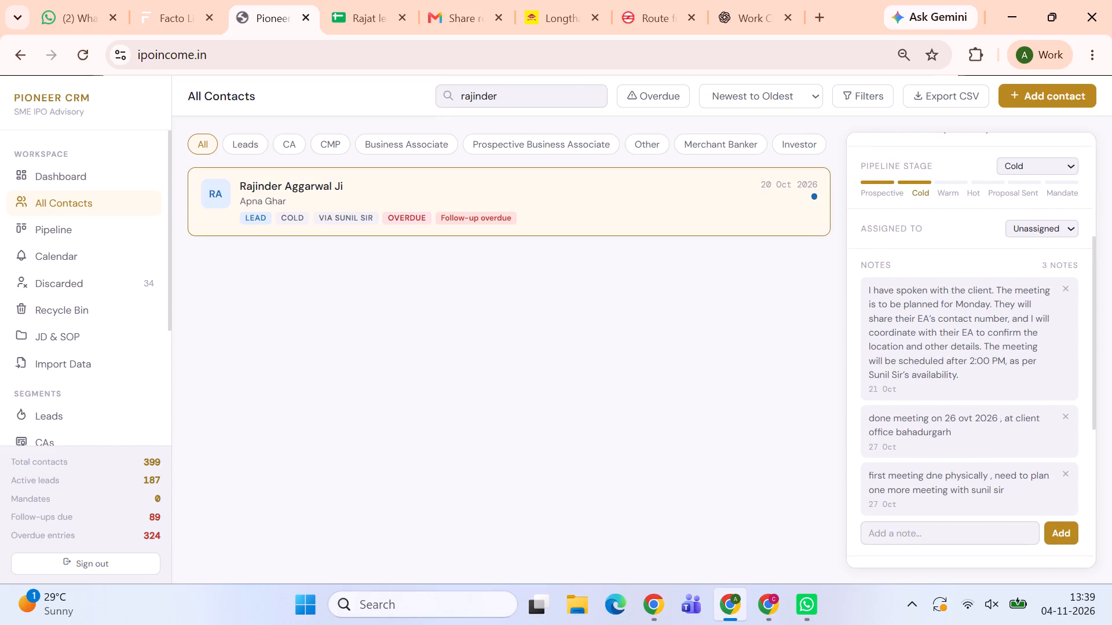
scroll(973, 296, up, 6)
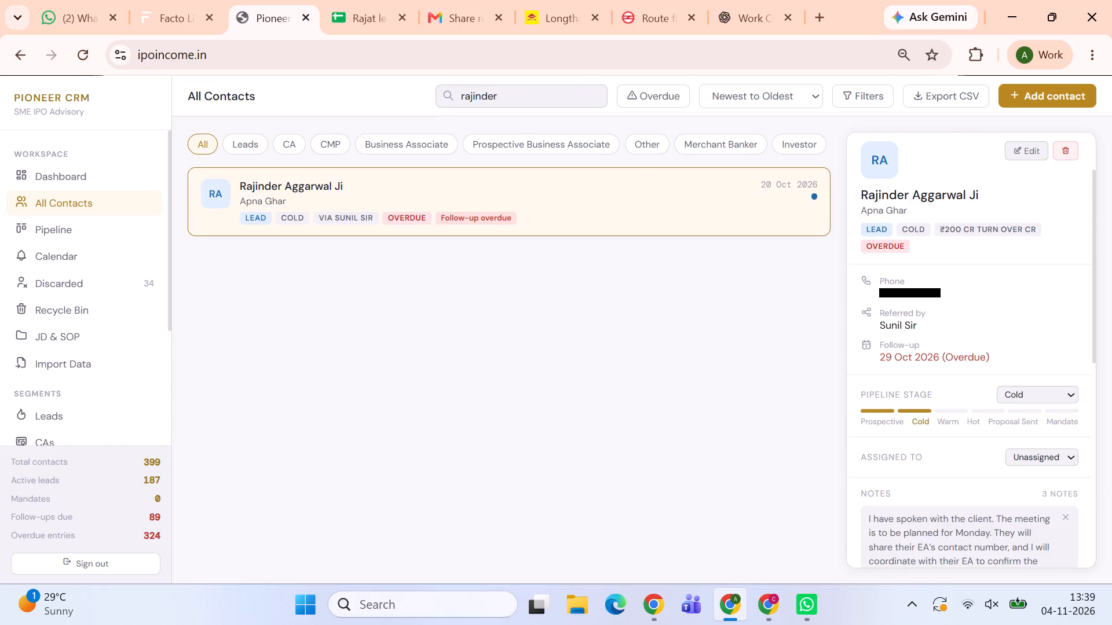
Open the Apna Ghar lead for editing and bring up the choices for its stage.
click(1036, 151)
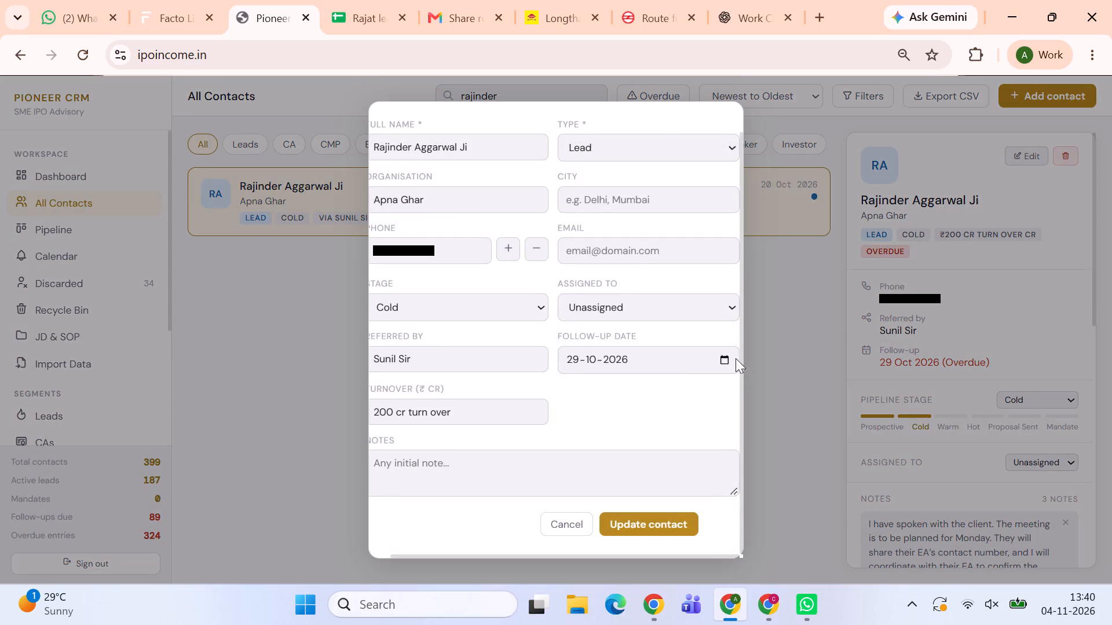
click(727, 358)
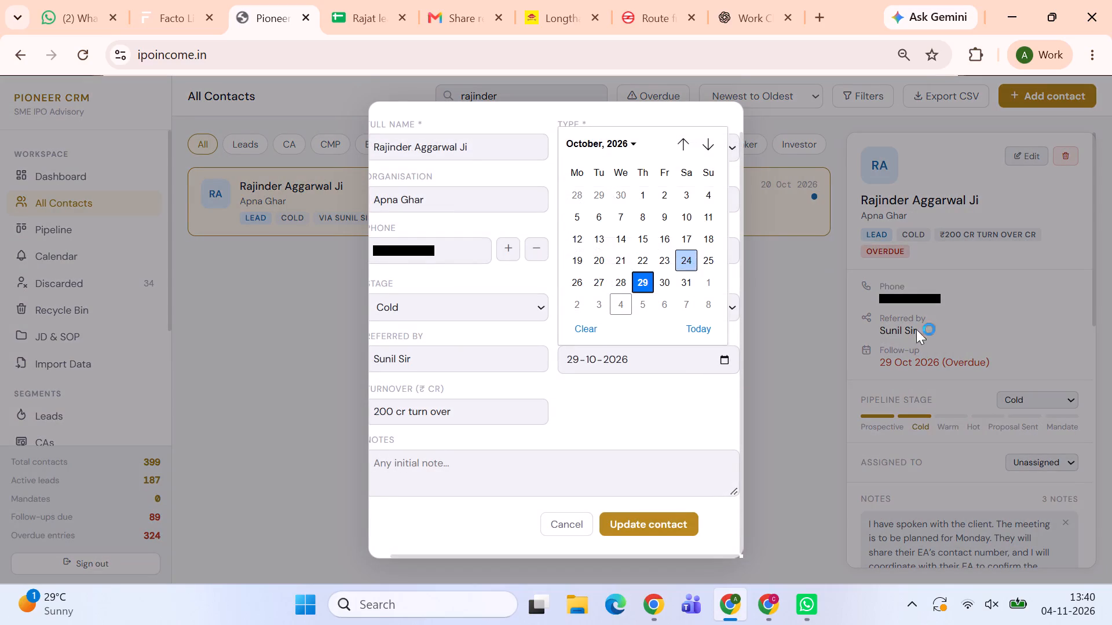
click(848, 354)
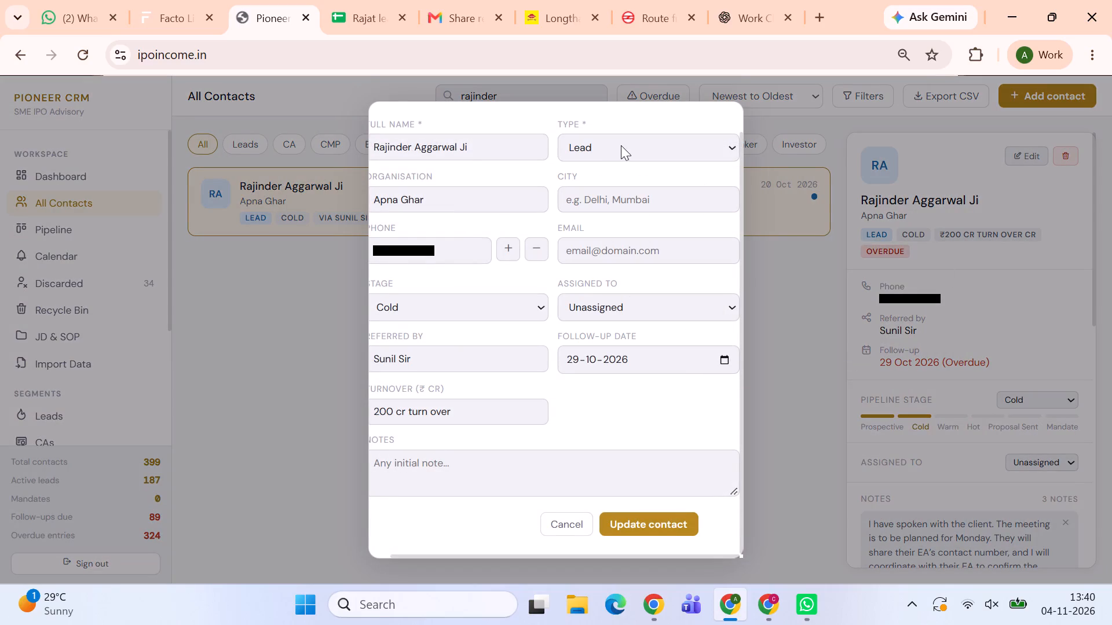
click(468, 302)
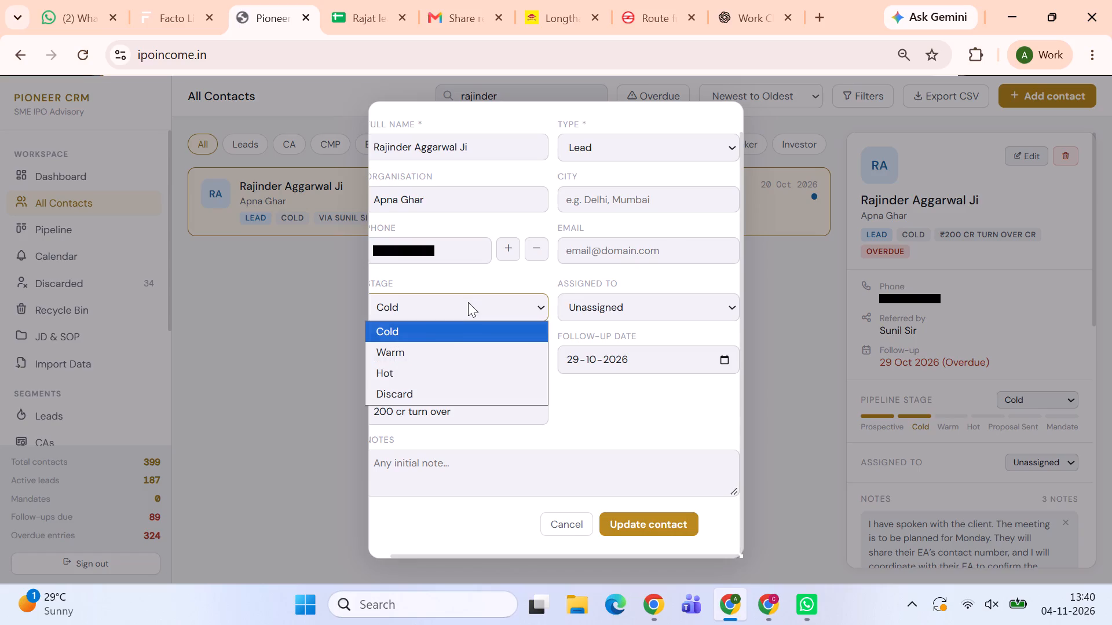
Set the Apna Ghar lead's stage to Warm and save the updated contact.
click(436, 351)
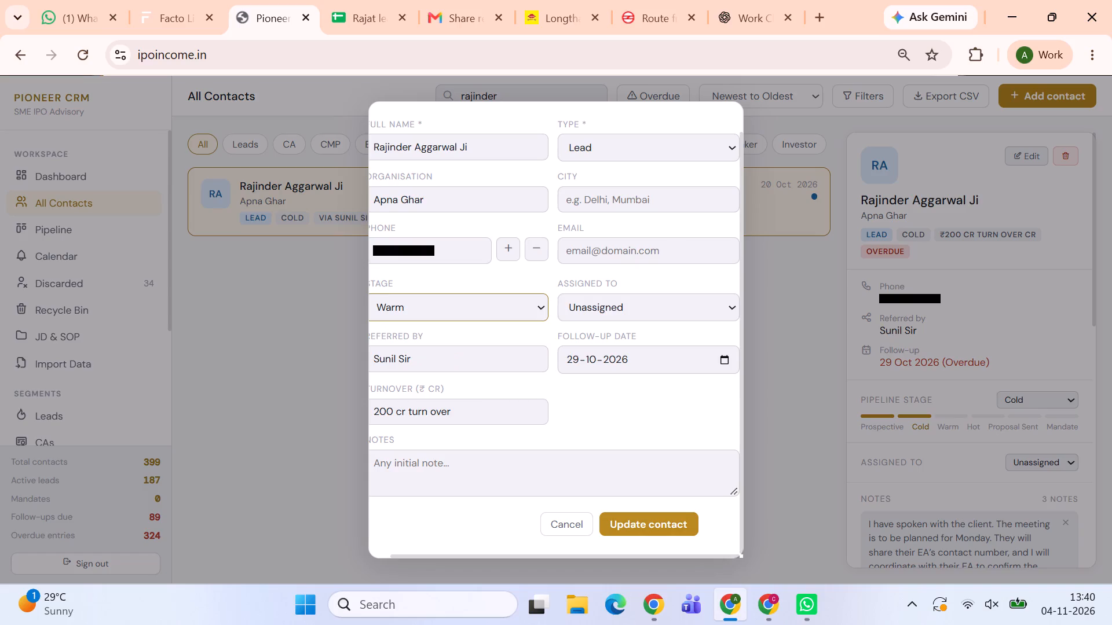
drag(436, 351, 642, 431)
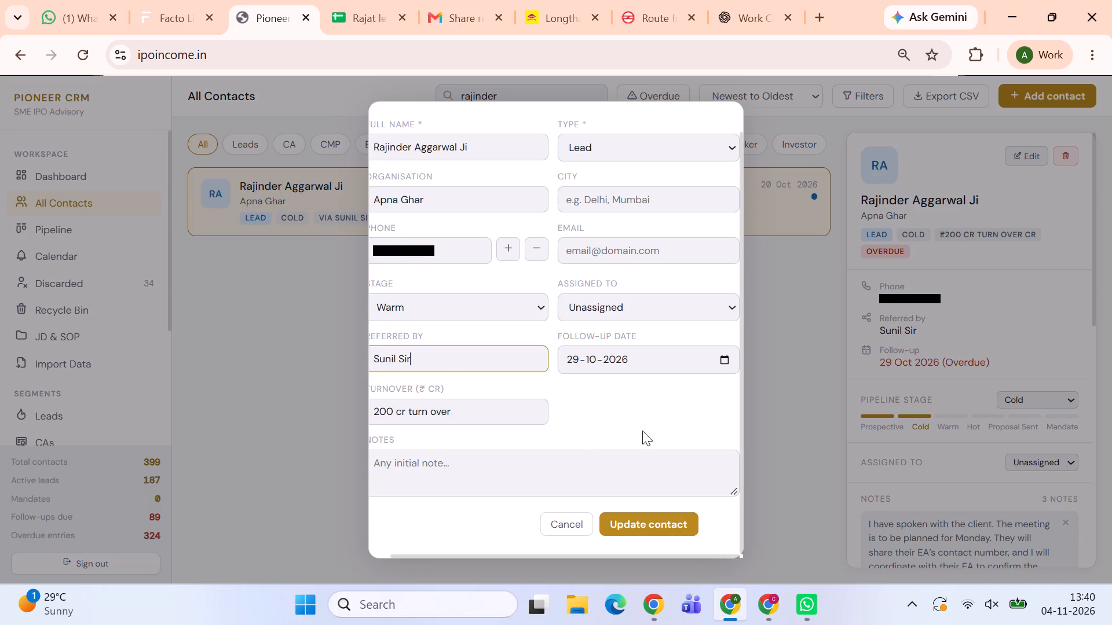
drag(642, 431, 598, 444)
click(598, 444)
click(630, 517)
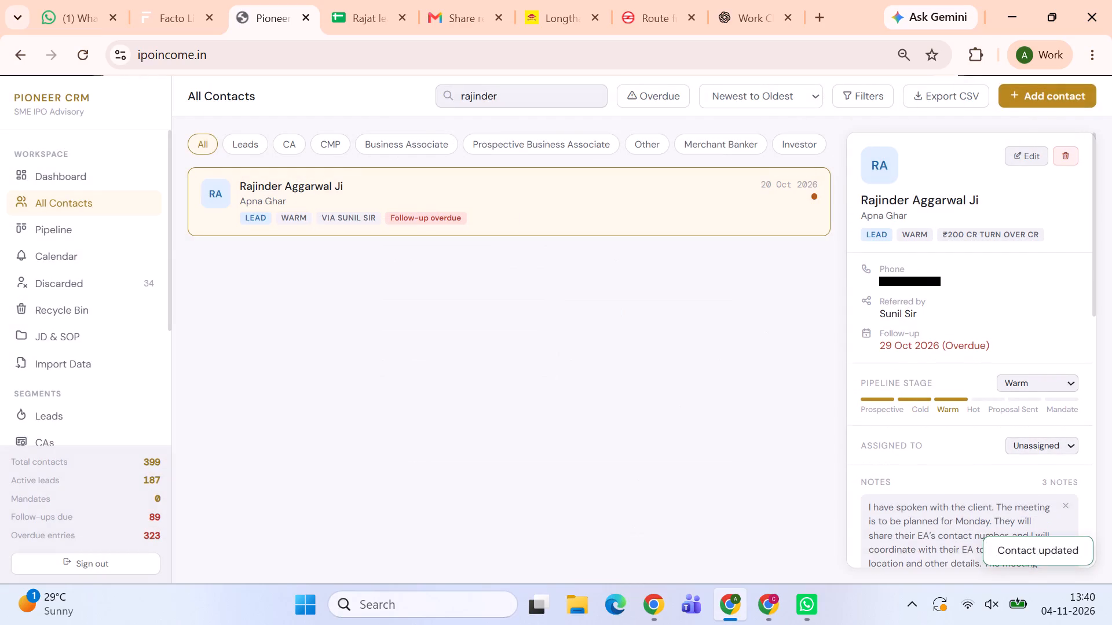
Review the meeting notes on the Apna Ghar lead.
scroll(920, 413, down, 3)
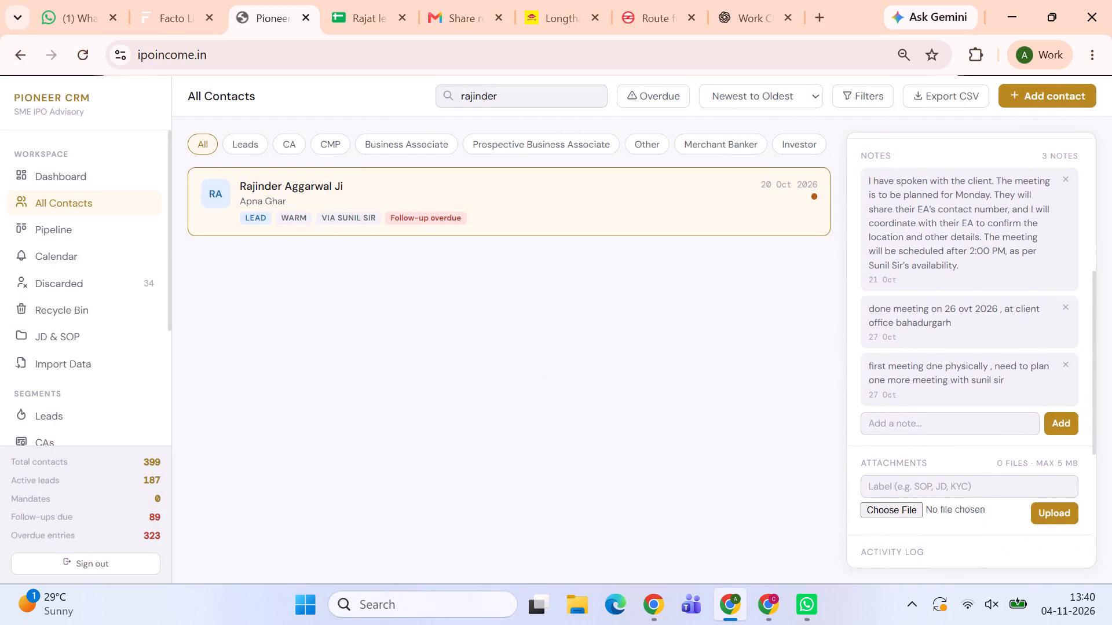
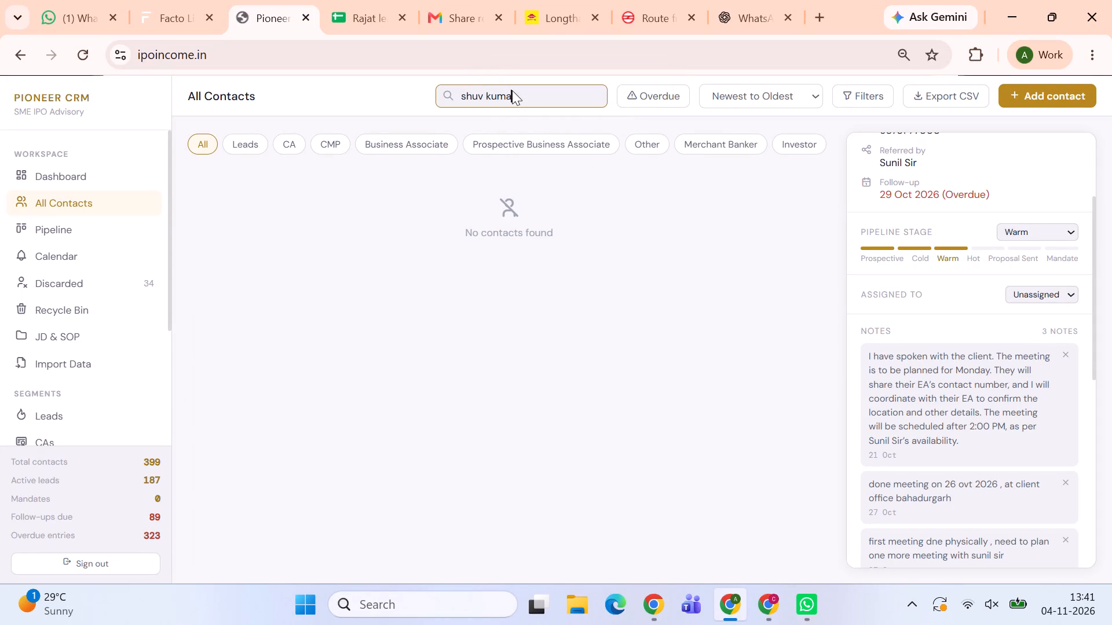
Correct the contact search to "shiv" to look up the matching contact.
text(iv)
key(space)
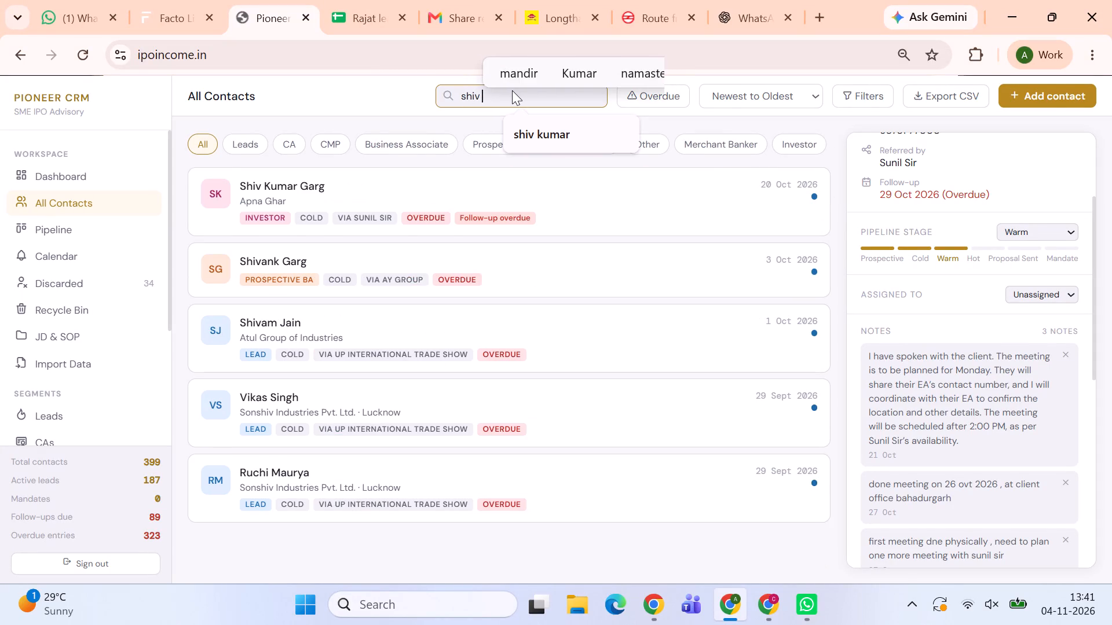
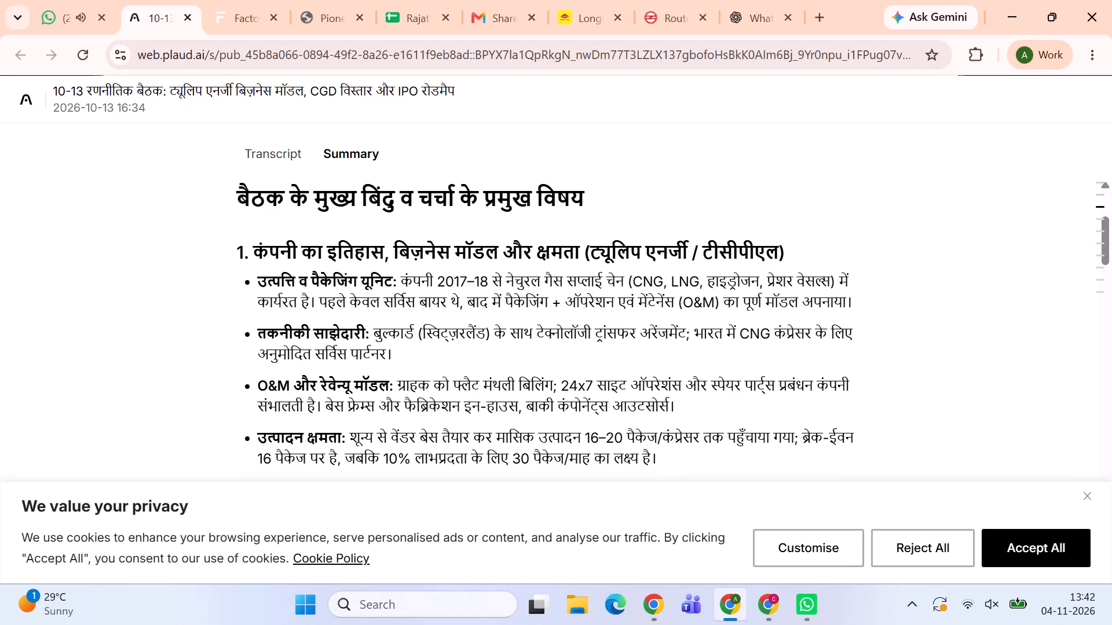
Read through the 10-13 Tulip Energy strategy meeting summary, from the key discussion points to the AI suggestions and mind map.
scroll(642, 384, down, 2)
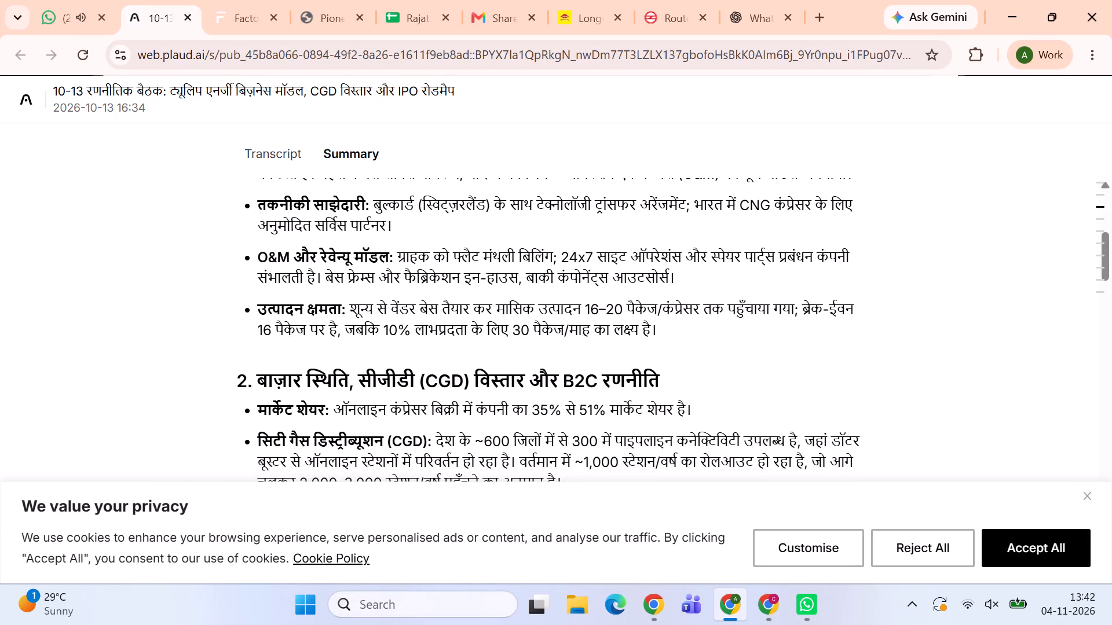
scroll(642, 384, down, 5)
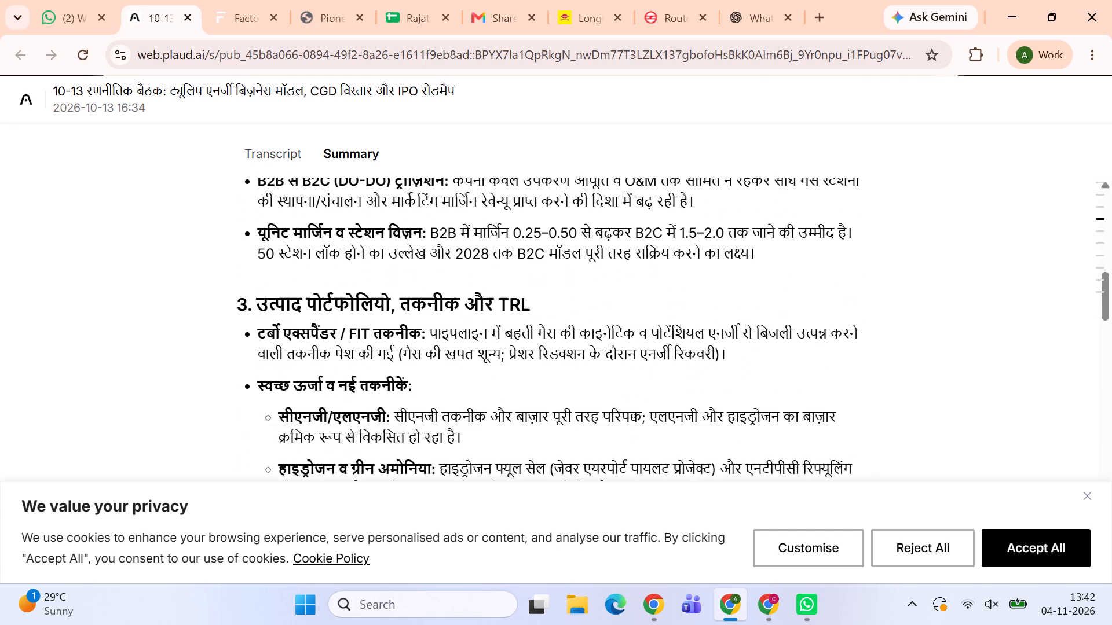
scroll(642, 384, down, 4)
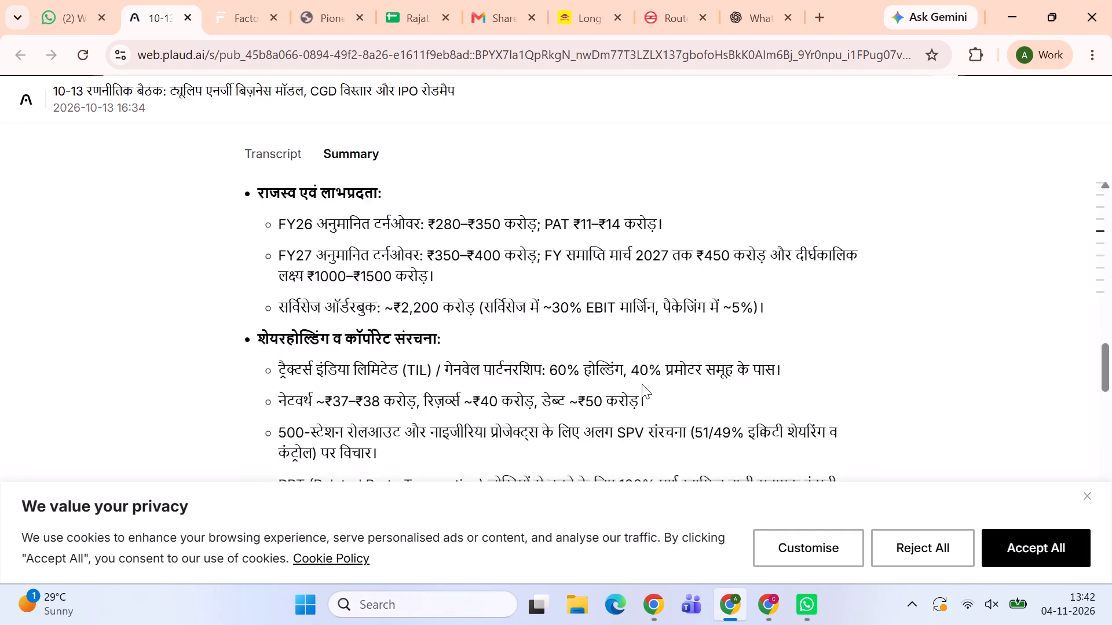
scroll(642, 384, down, 6)
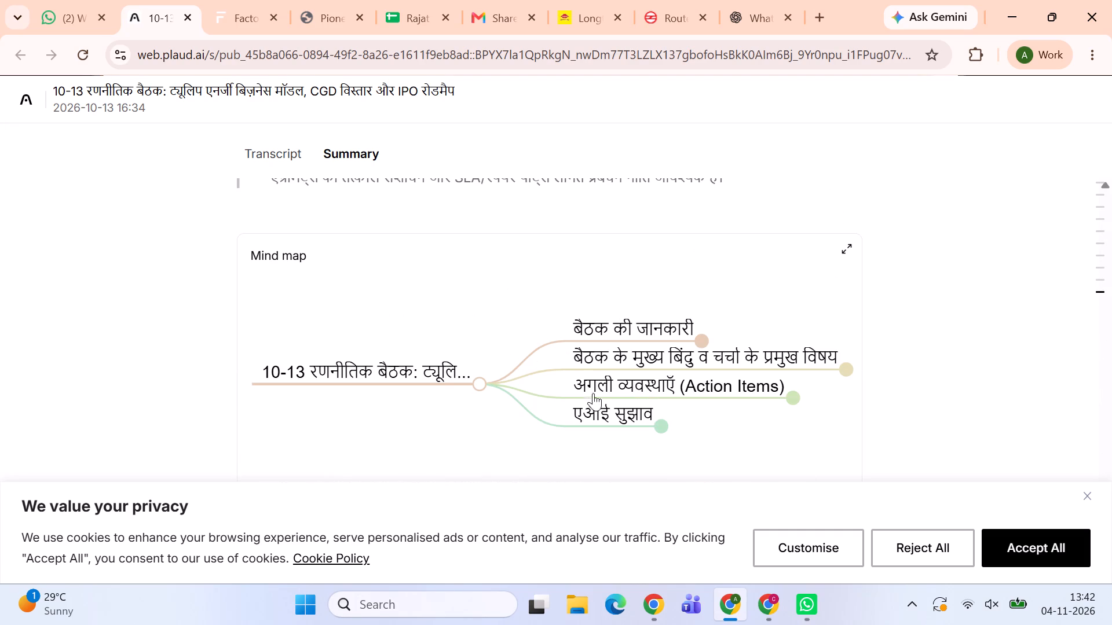
scroll(566, 337, up, 3)
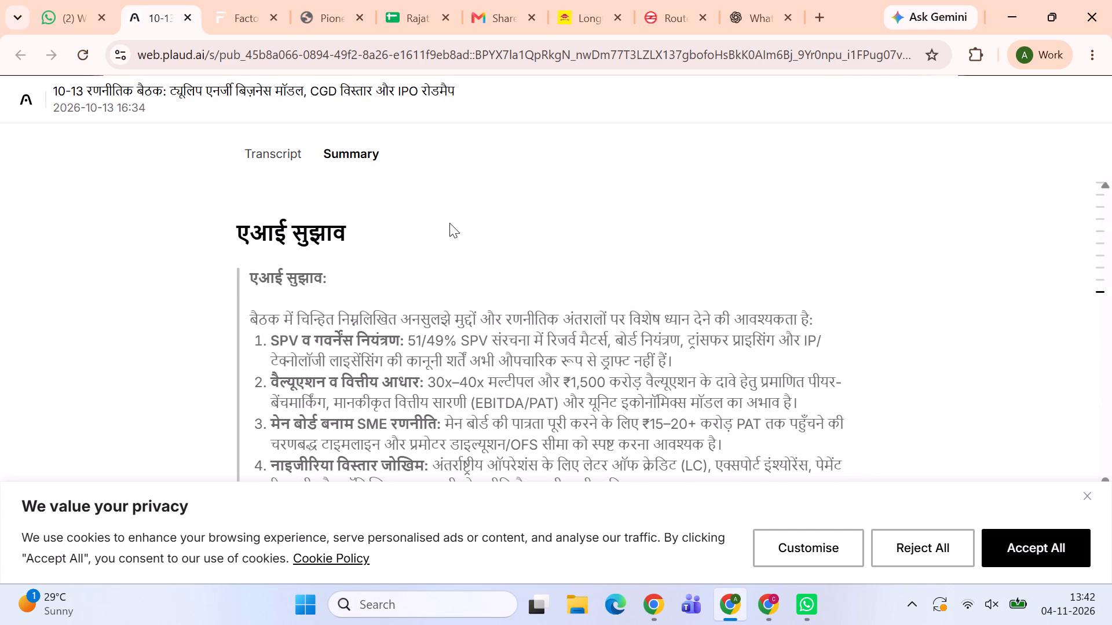
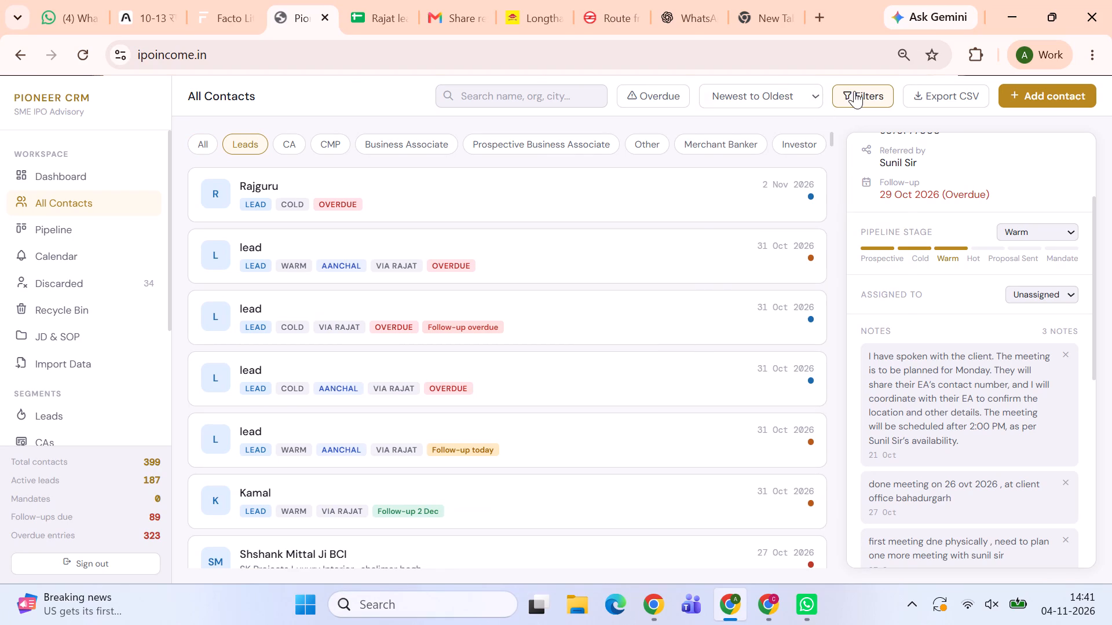
Filter the Leads list in All Contacts to the Hot stage.
click(795, 149)
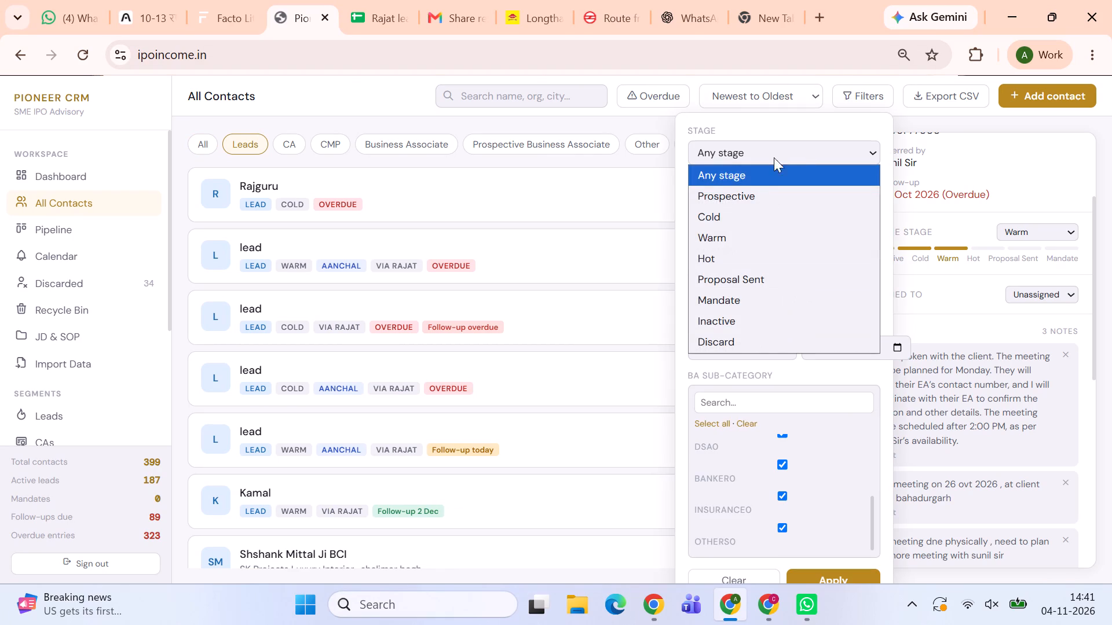
click(720, 257)
scroll(813, 420, down, 3)
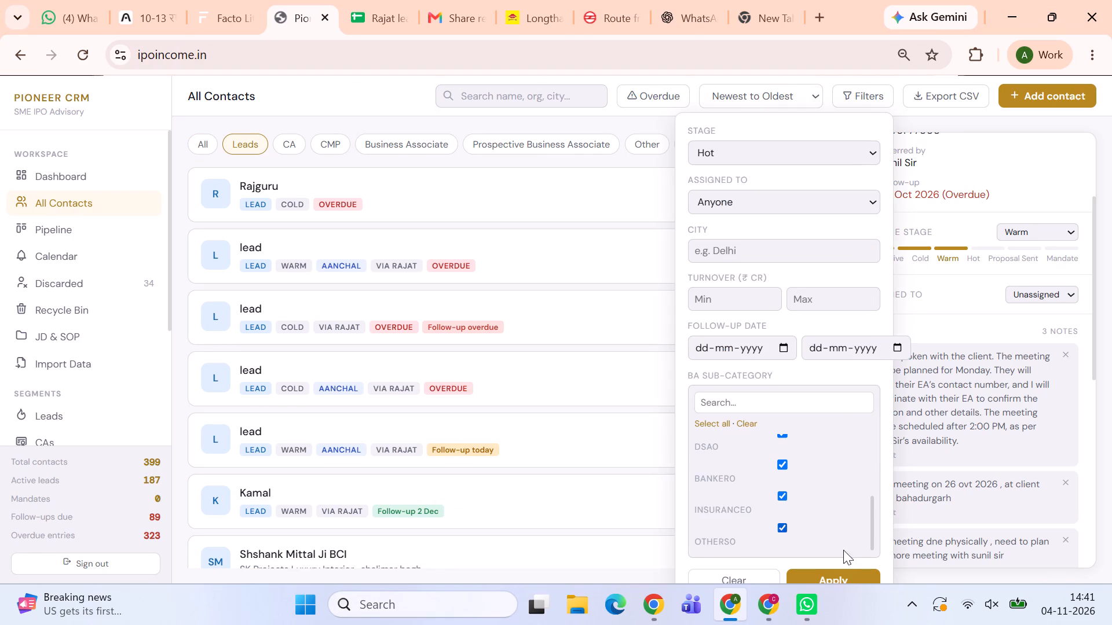
click(822, 572)
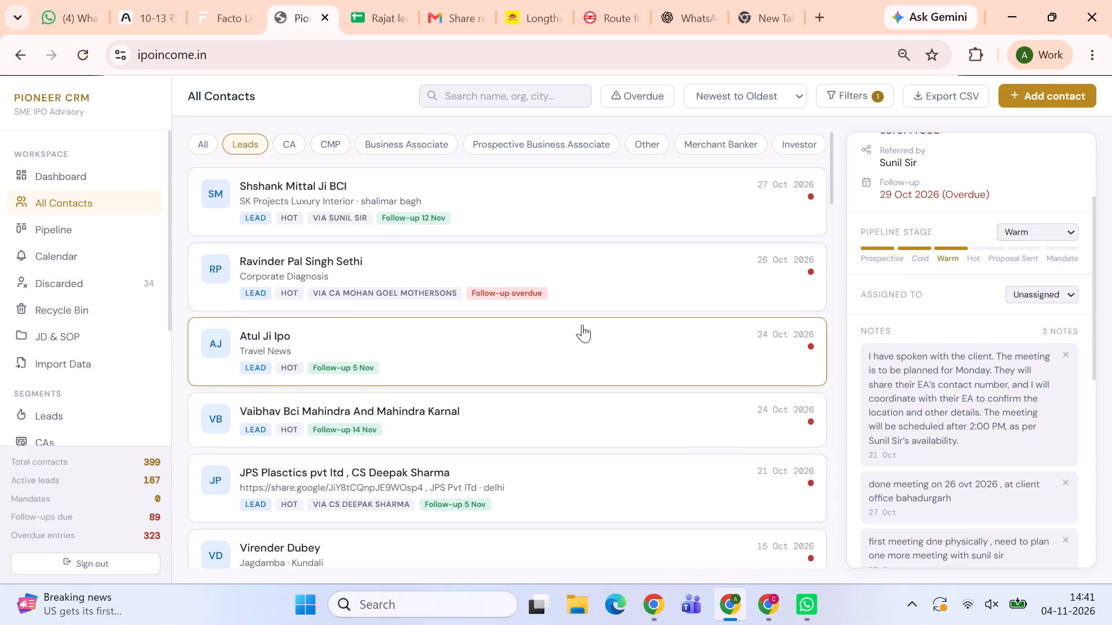
Look through the oldest hot leads, opening each record from Techture Structures back to the 11 Jul 2026 lead to check its follow-up details.
scroll(582, 325, down, 11)
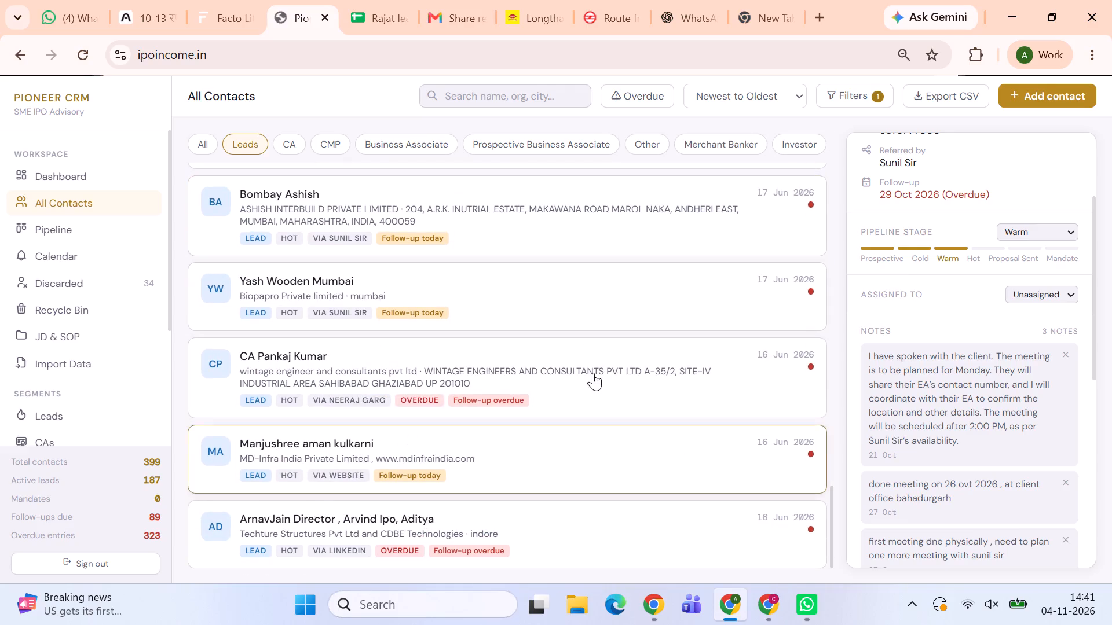
click(599, 533)
scroll(565, 450, down, 8)
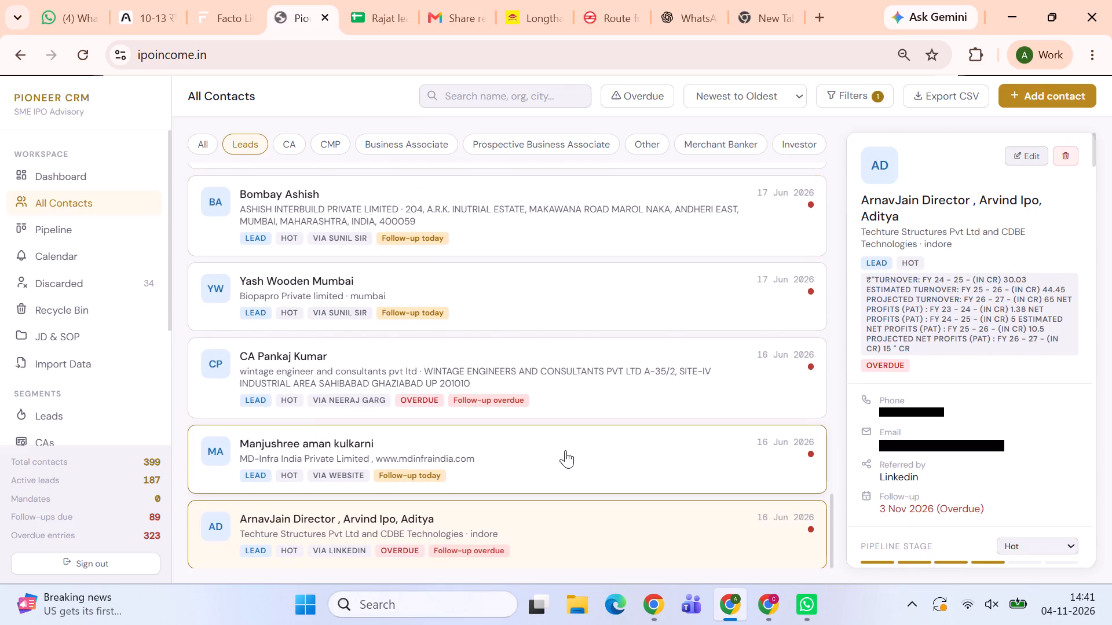
scroll(565, 450, down, 2)
click(573, 446)
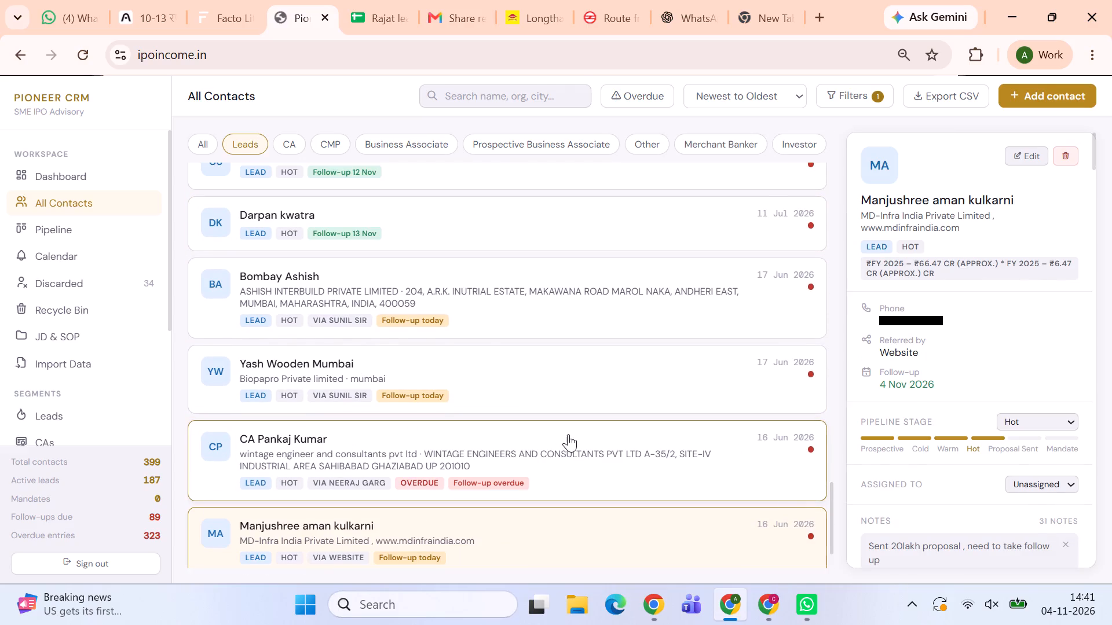
click(568, 434)
click(621, 367)
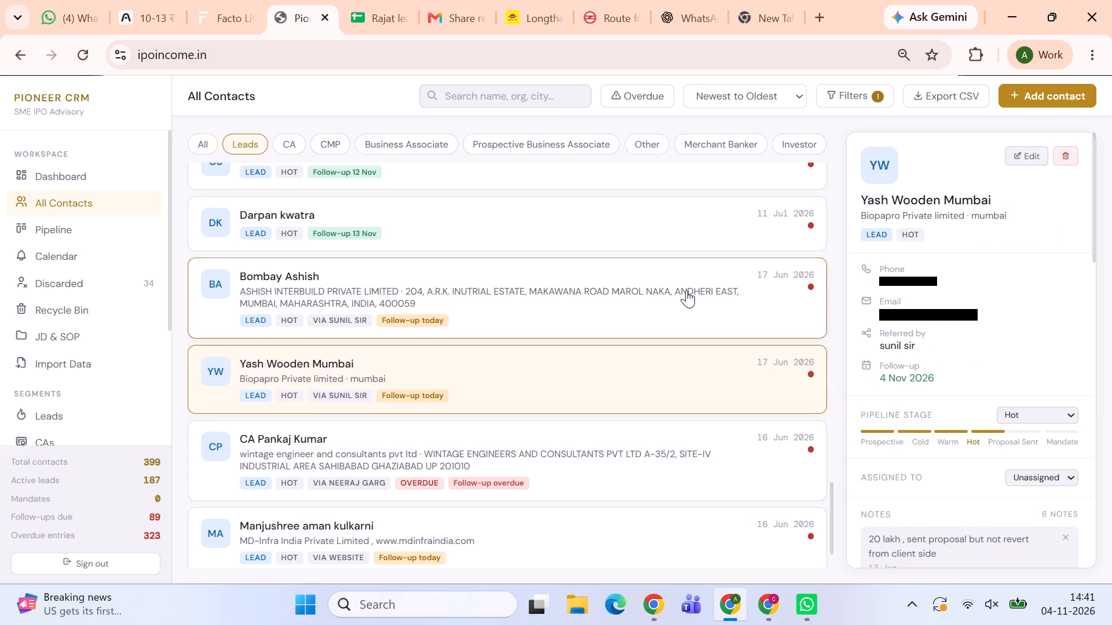
click(686, 290)
click(630, 231)
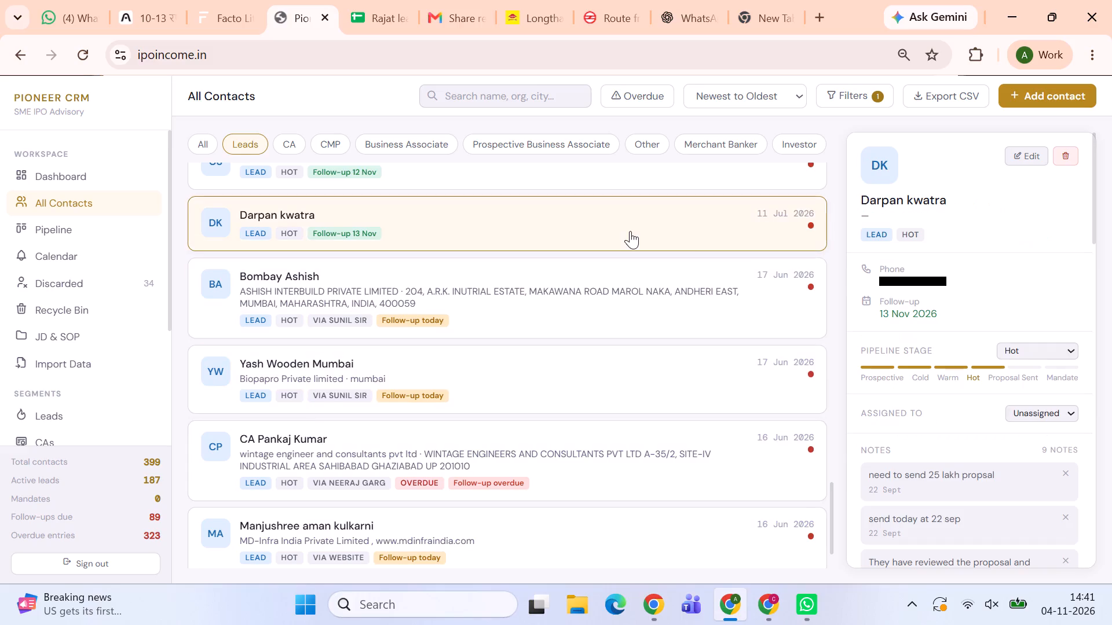
Open the Ashish Interbuild lead and review its notes and attachments.
click(649, 325)
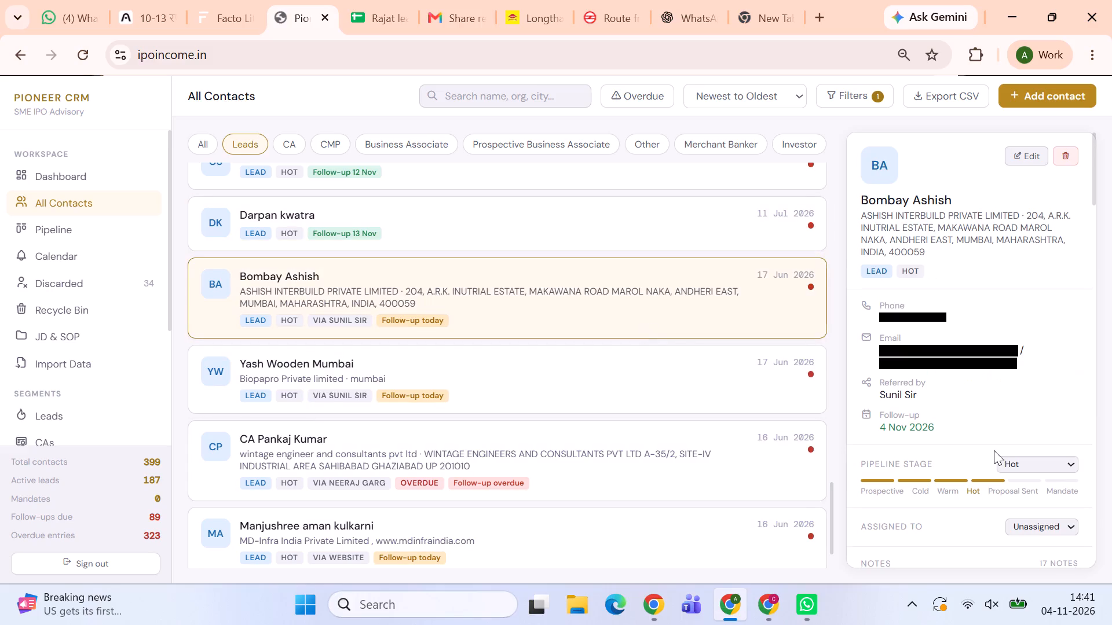
scroll(994, 450, down, 2)
scroll(928, 448, down, 2)
scroll(1042, 410, down, 3)
scroll(961, 409, down, 2)
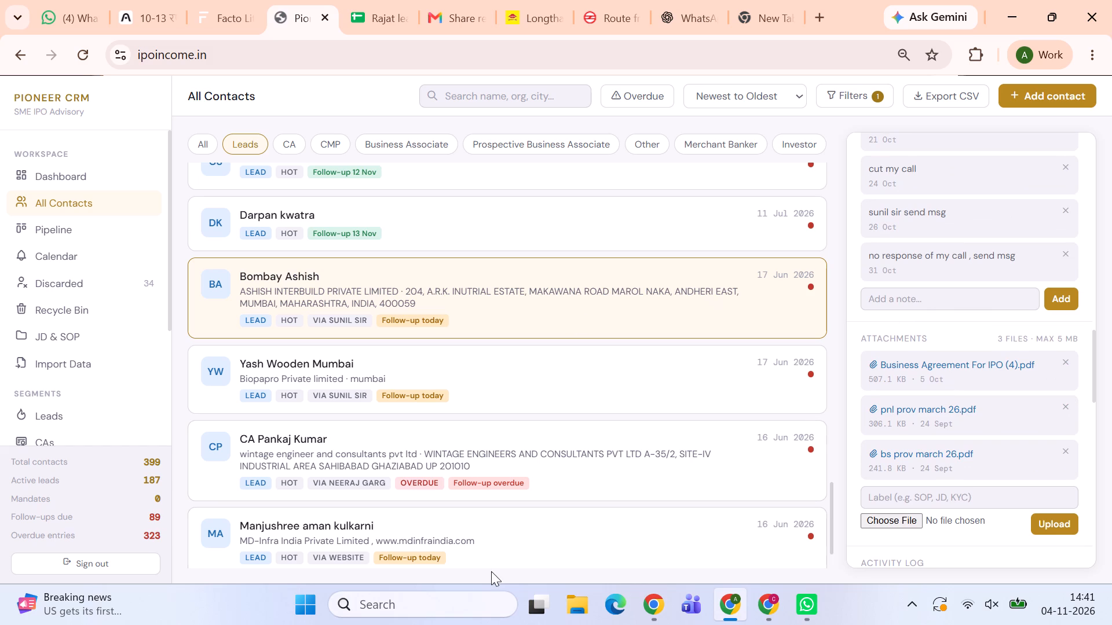
Switch to Word and create a blank document.
click(428, 603)
text(word)
click(464, 169)
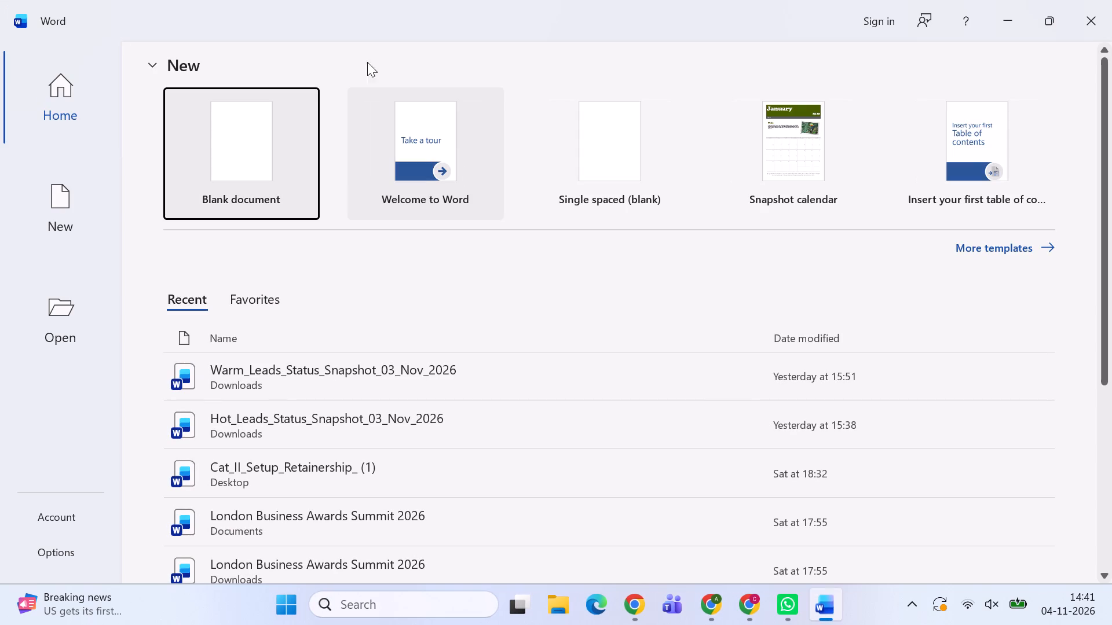
triple_click(231, 175)
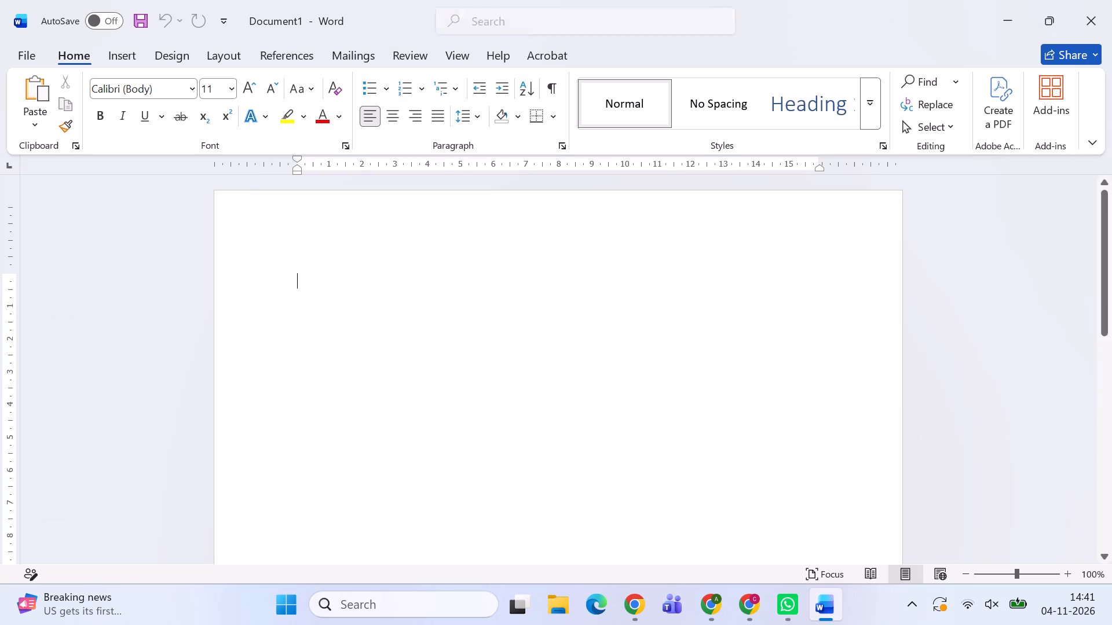
Enter the heading "Today follow ups" in the document and leave a blank line below it.
text(today)
key(space)
text(follow ups)
key(space)
key(shift+Return)
key(shift+Return)
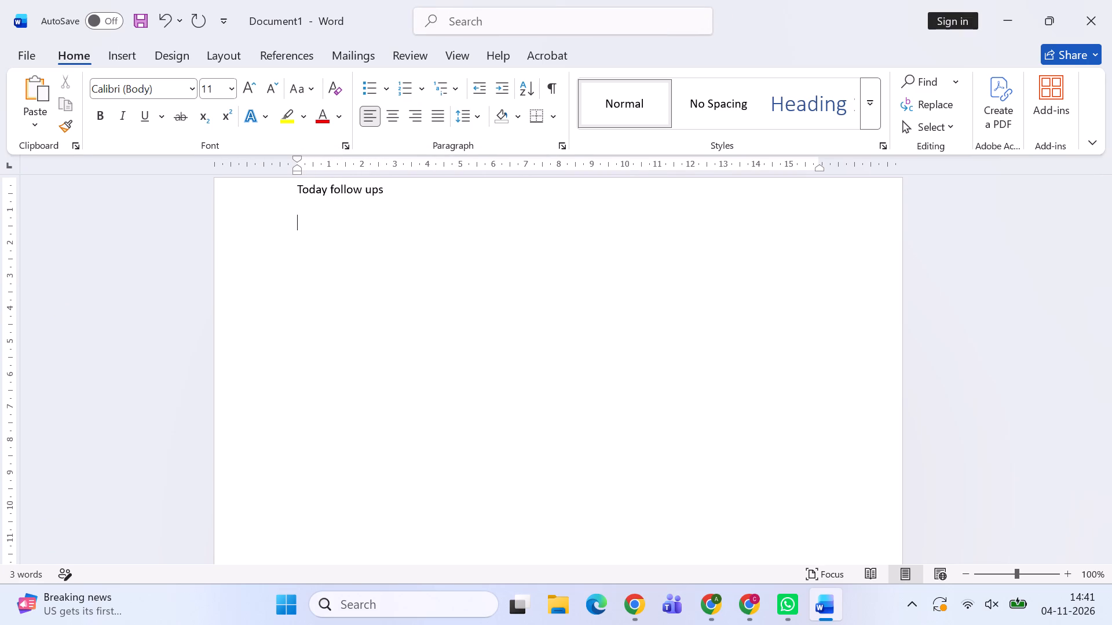
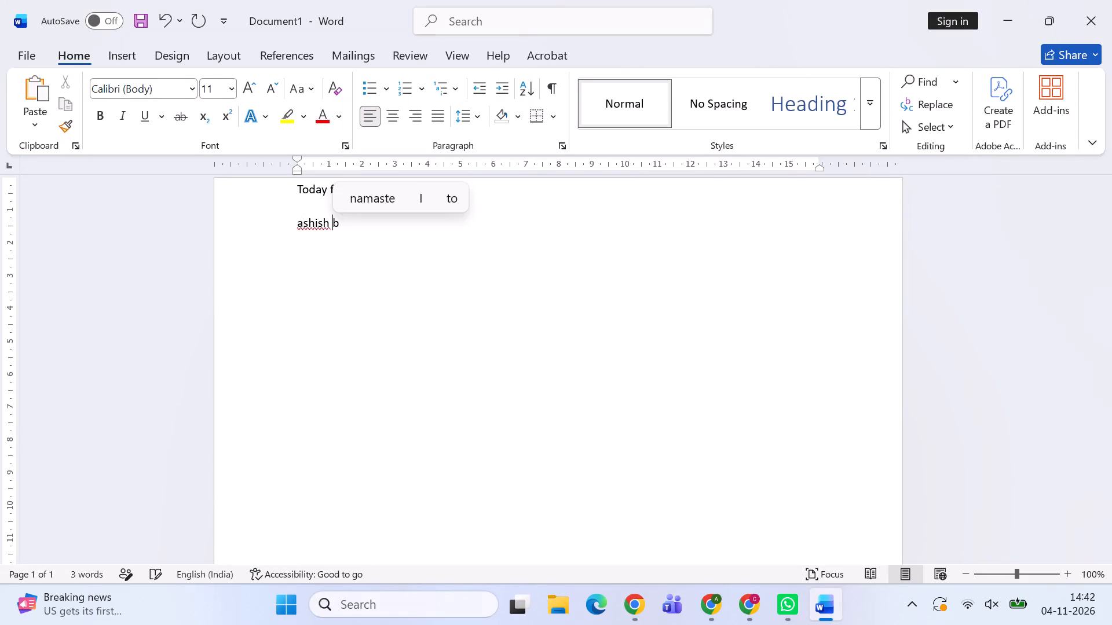
Enter the label "ashish Bombay :" for the first follow-up entry below the "Today follow ups" heading.
key(BackSpace)
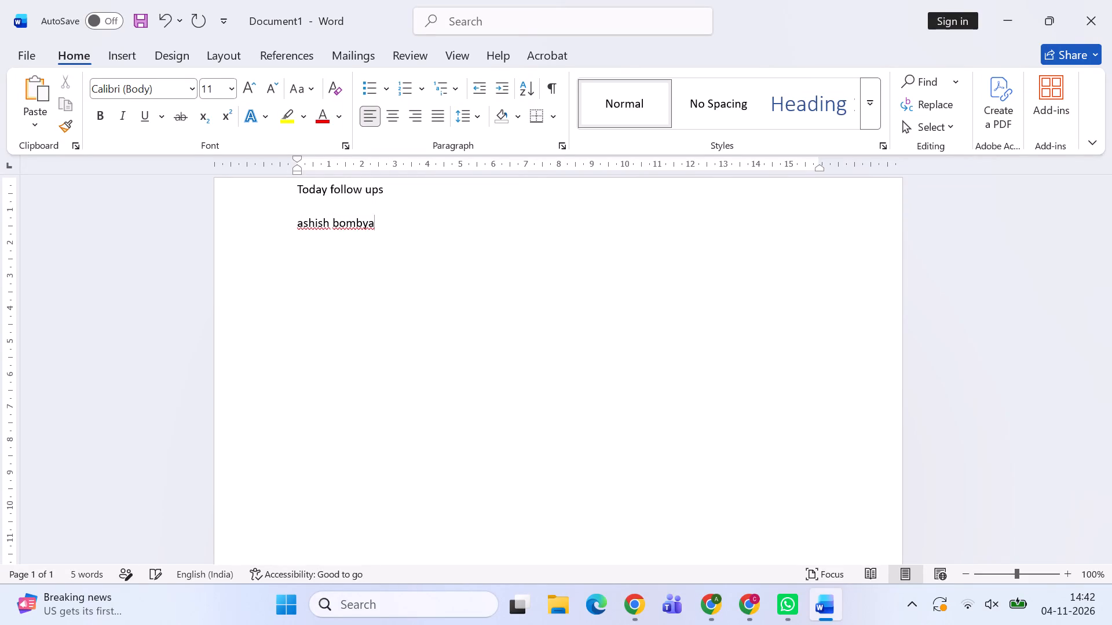
key(BackSpace)
key(BackSpace)
text(ay)
key(space)
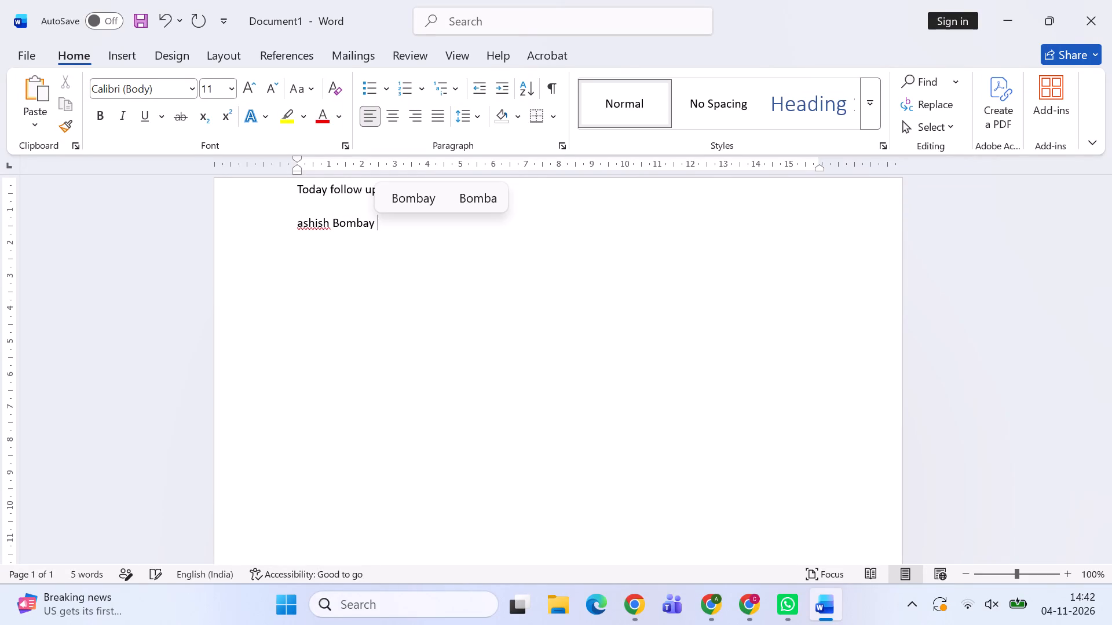
text(:)
key(space)
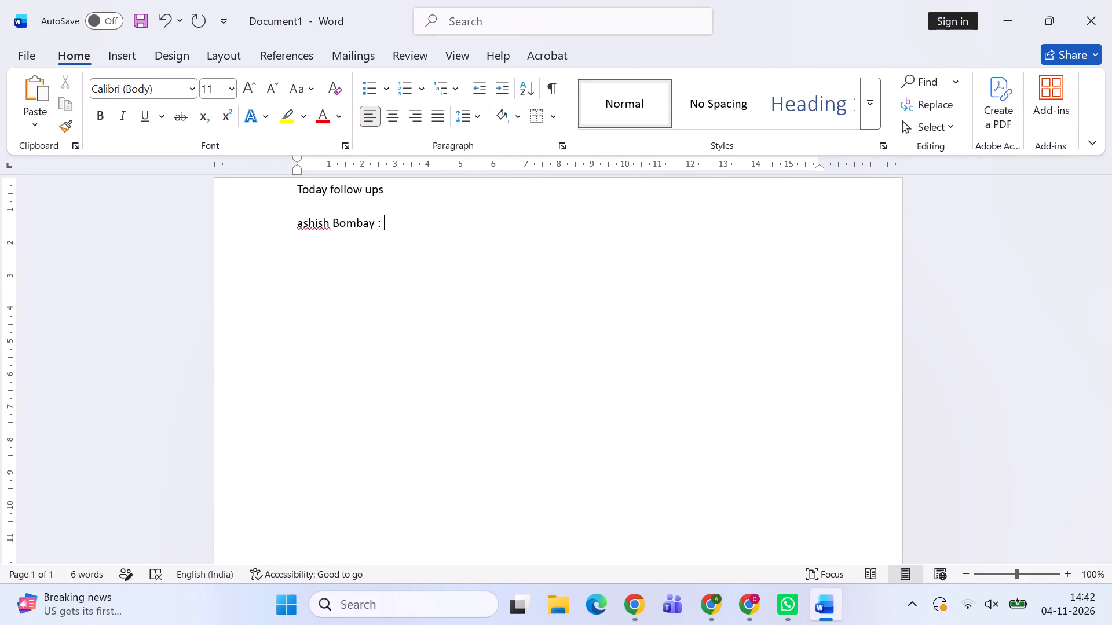
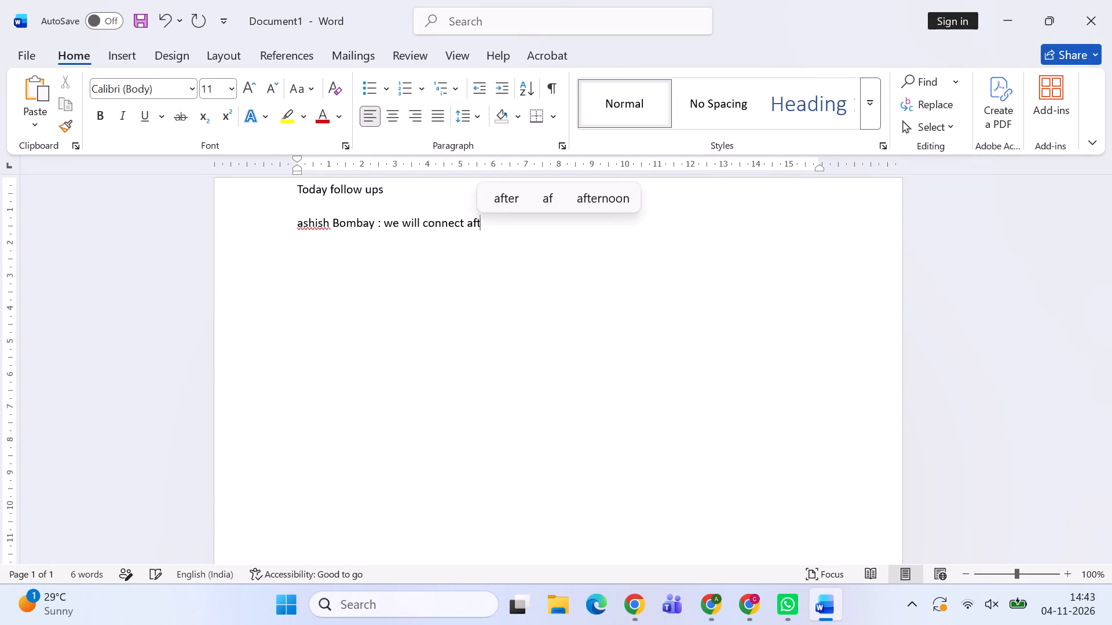
Complete the opening remark of the first follow-up entry as "we will connect after Diwali ,".
key(BackSpace)
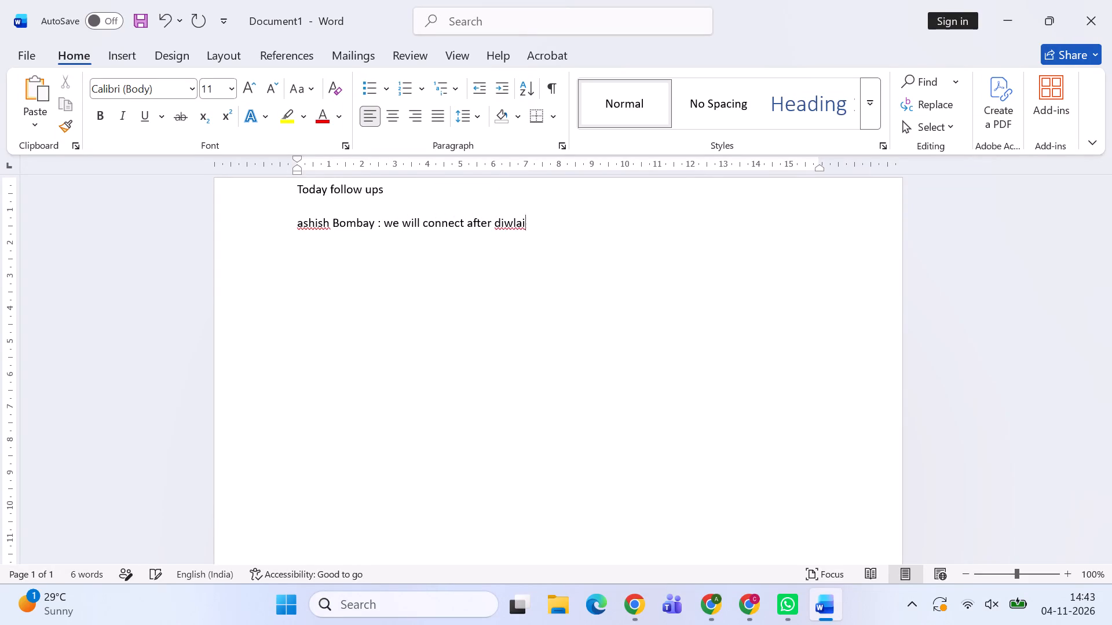
key(BackSpace)
key(BackSpace)
key(BackSpace)
text(ali ,)
key(space)
Add the timing note "connect after 15 nov" to the end of the first follow-up entry.
text(connectafter)
key(BackSpace)
key(BackSpace)
key(BackSpace)
key(BackSpace)
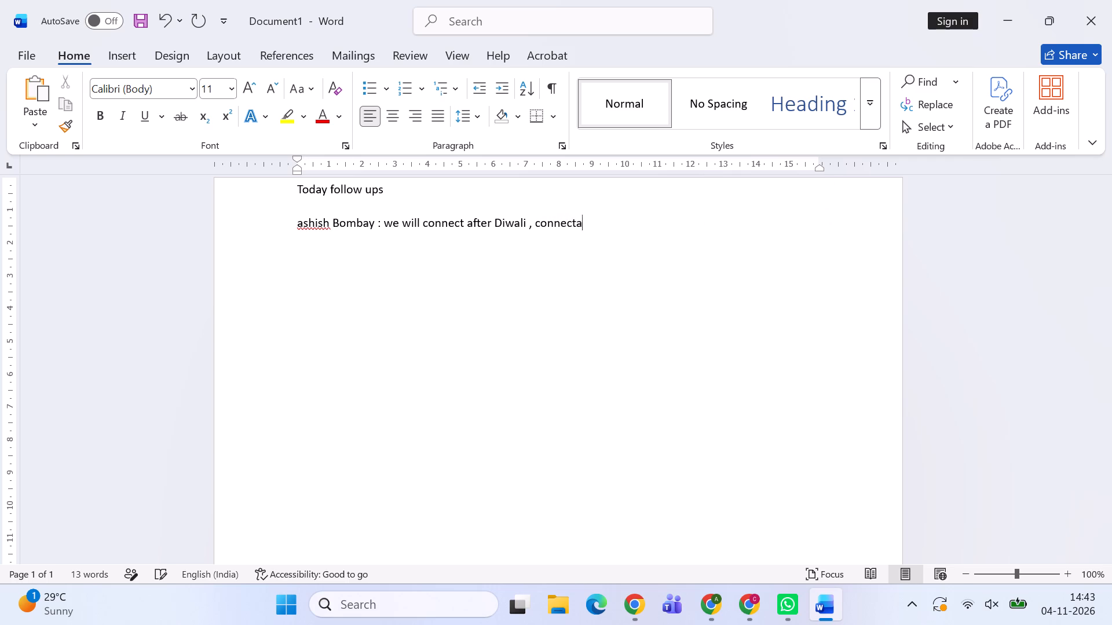
key(BackSpace)
key(space)
text(after 1)
text(5 nob)
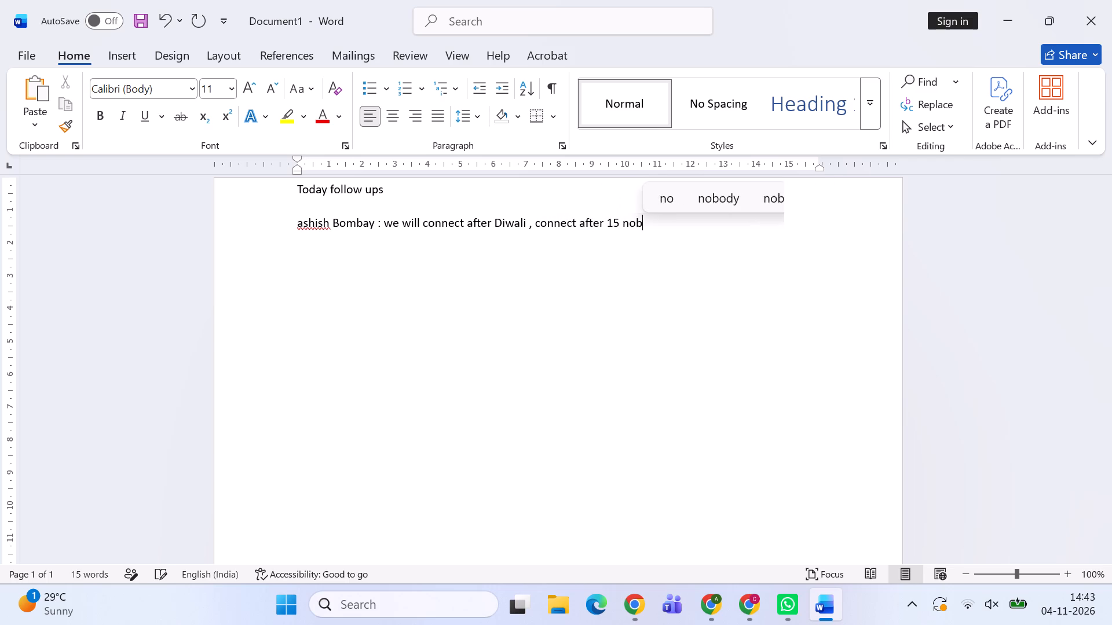
key(BackSpace)
text(v)
key(space)
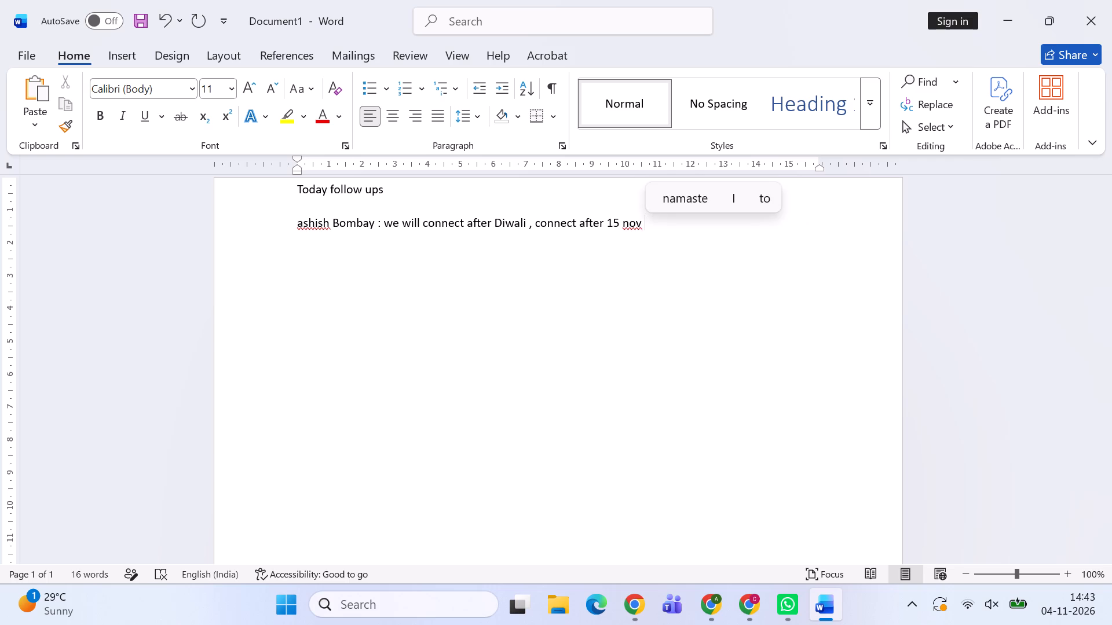
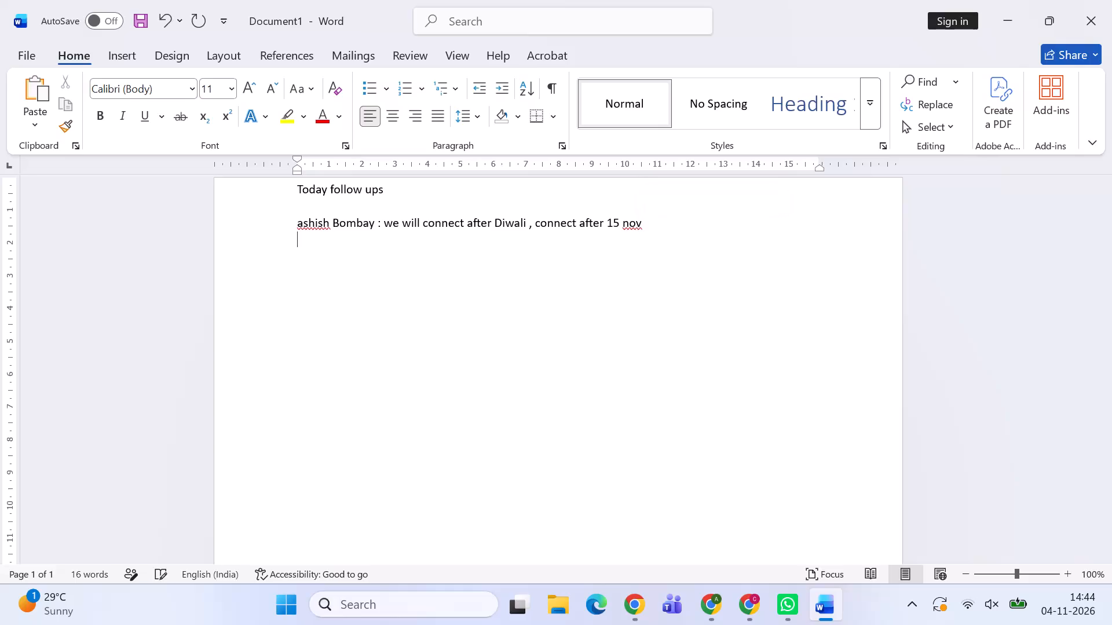
Number the first follow-up entry "1." and start a new line numbered "2." directly below it.
key(shift+Return)
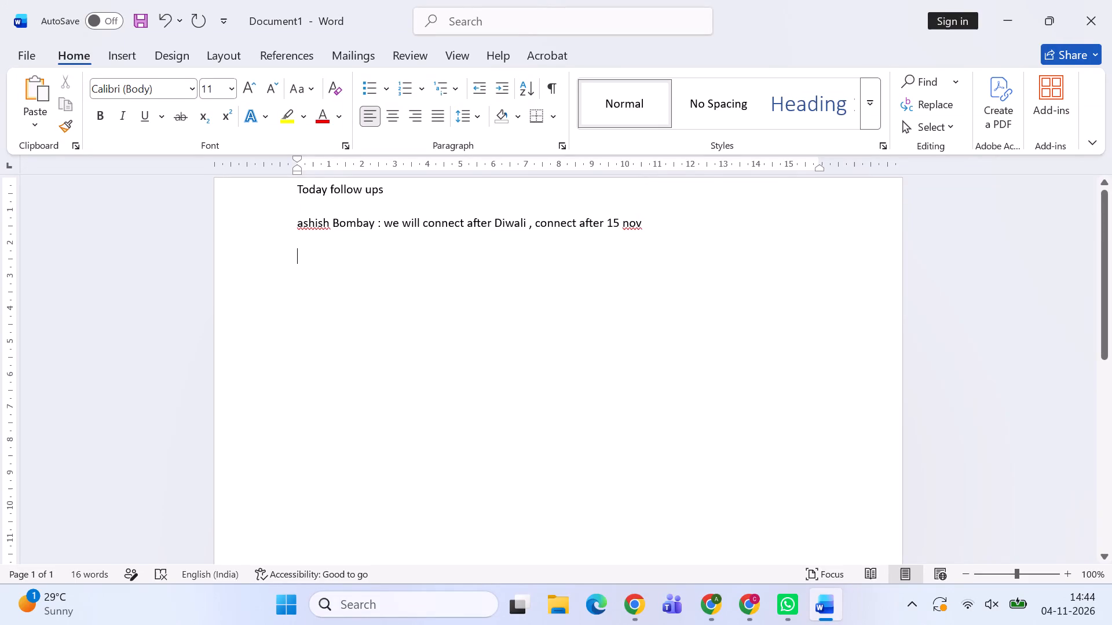
click(295, 222)
key(1)
text(.)
key(space)
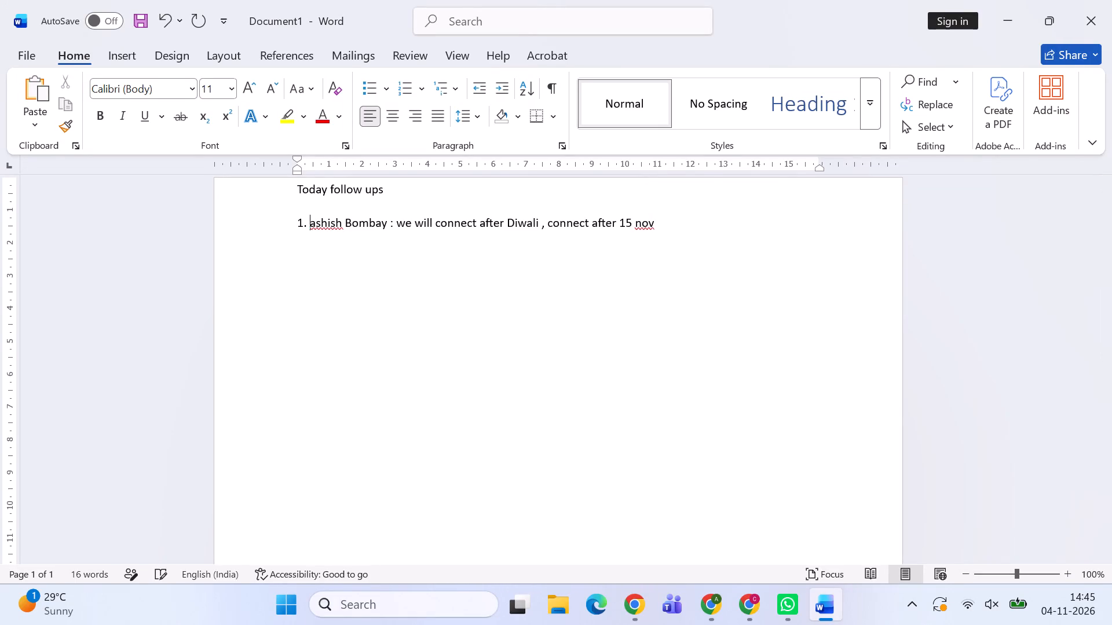
click(683, 227)
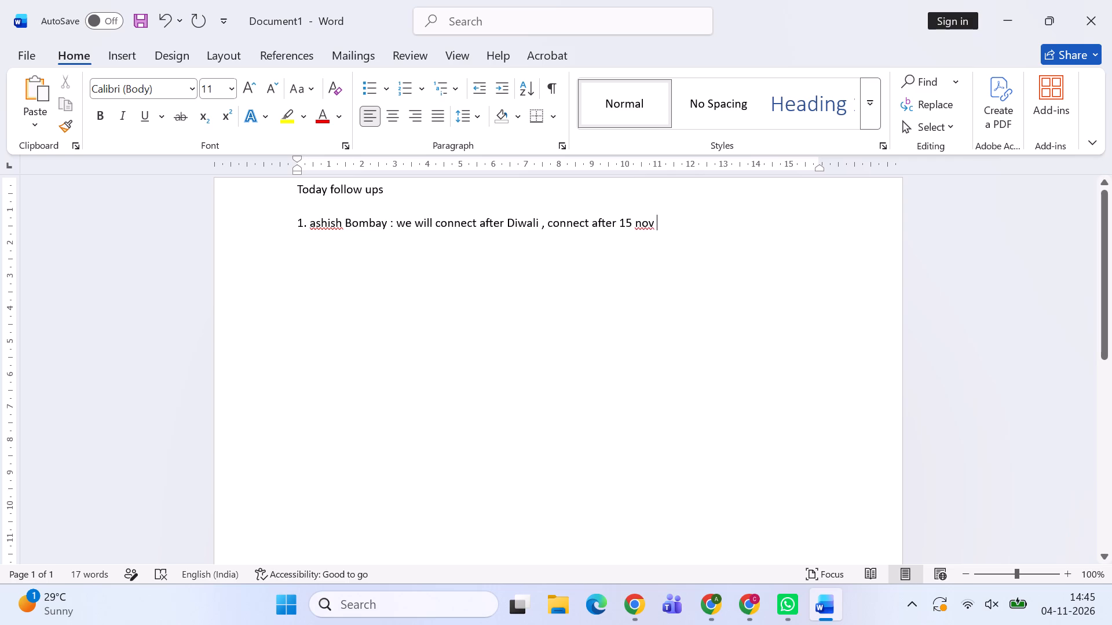
key(shift+Return)
text(2.)
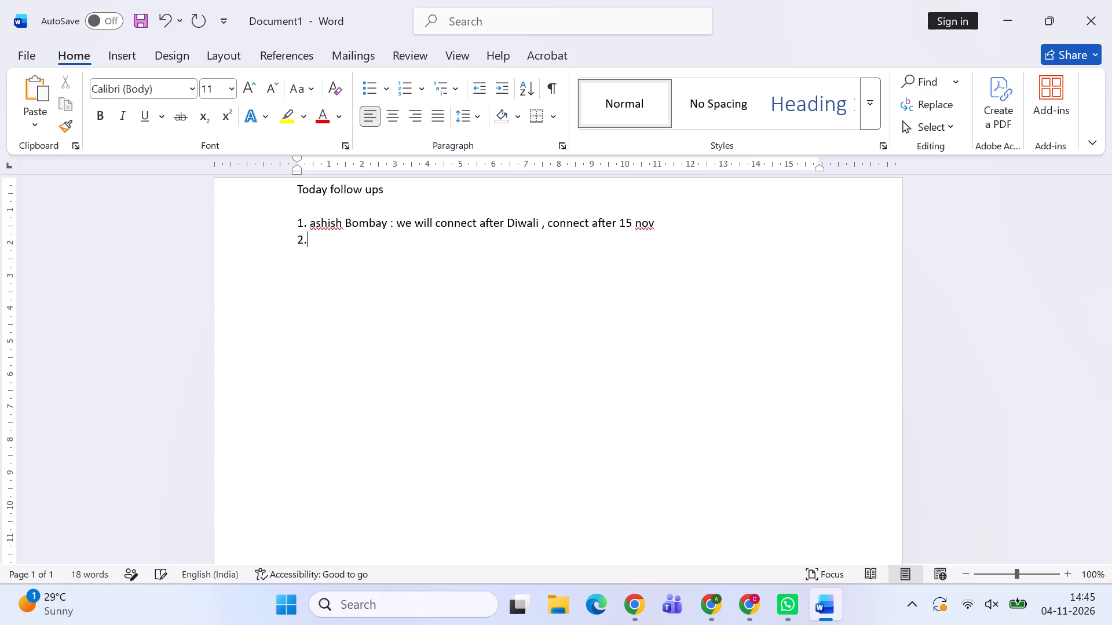
key(space)
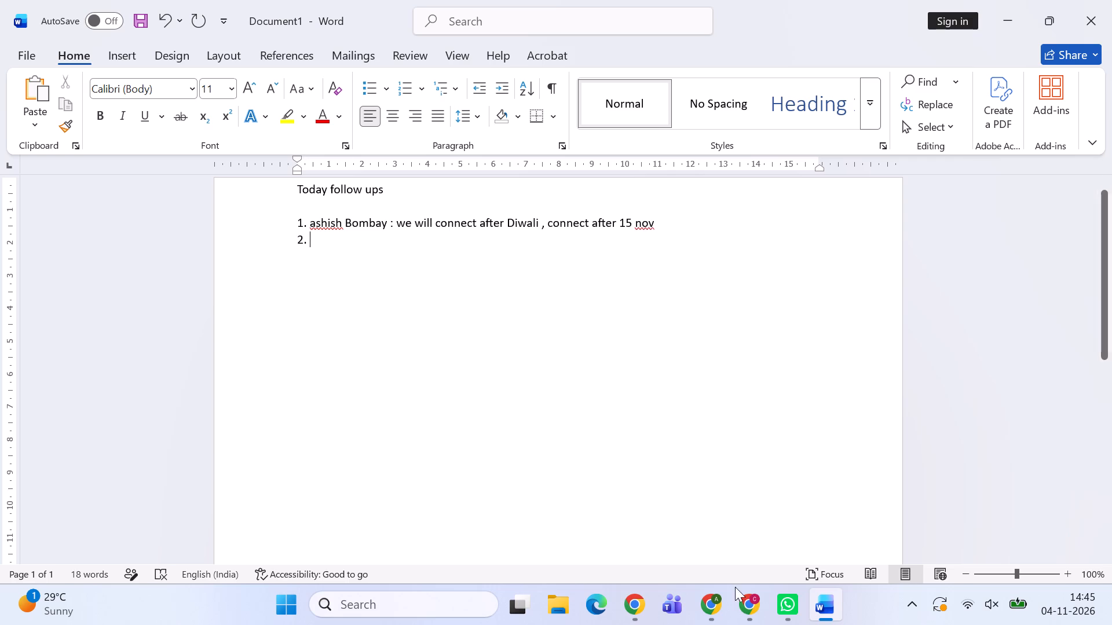
Switch to Pioneer CRM and add the note "Ashish sir said : we will connect after diwali at 15 nov" to the Bombay lead.
click(721, 622)
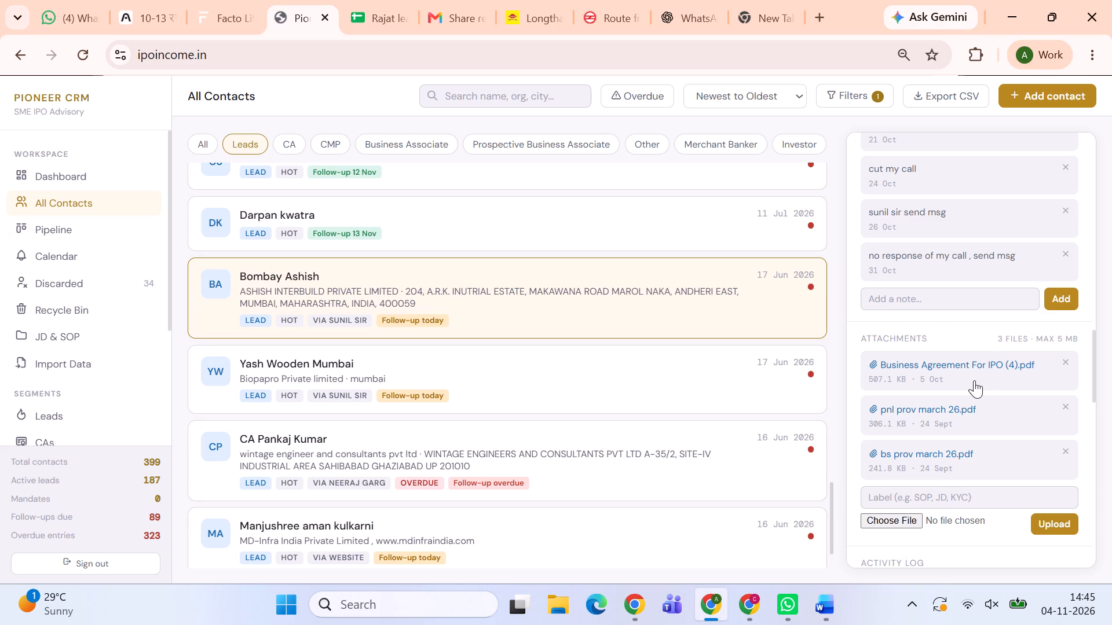
scroll(935, 311, up, 1)
click(881, 365)
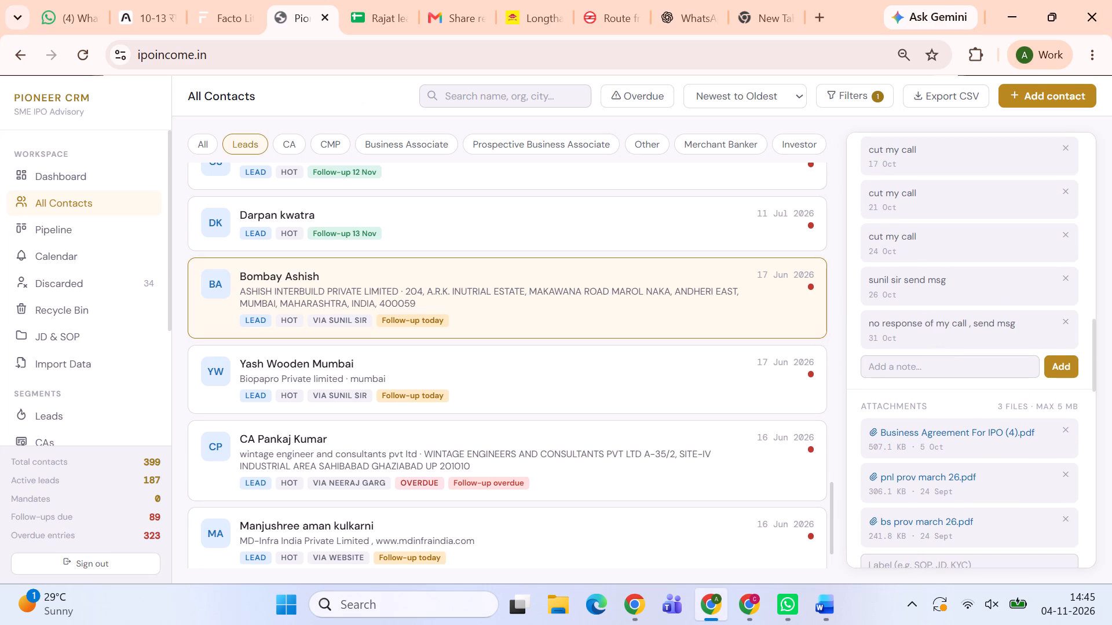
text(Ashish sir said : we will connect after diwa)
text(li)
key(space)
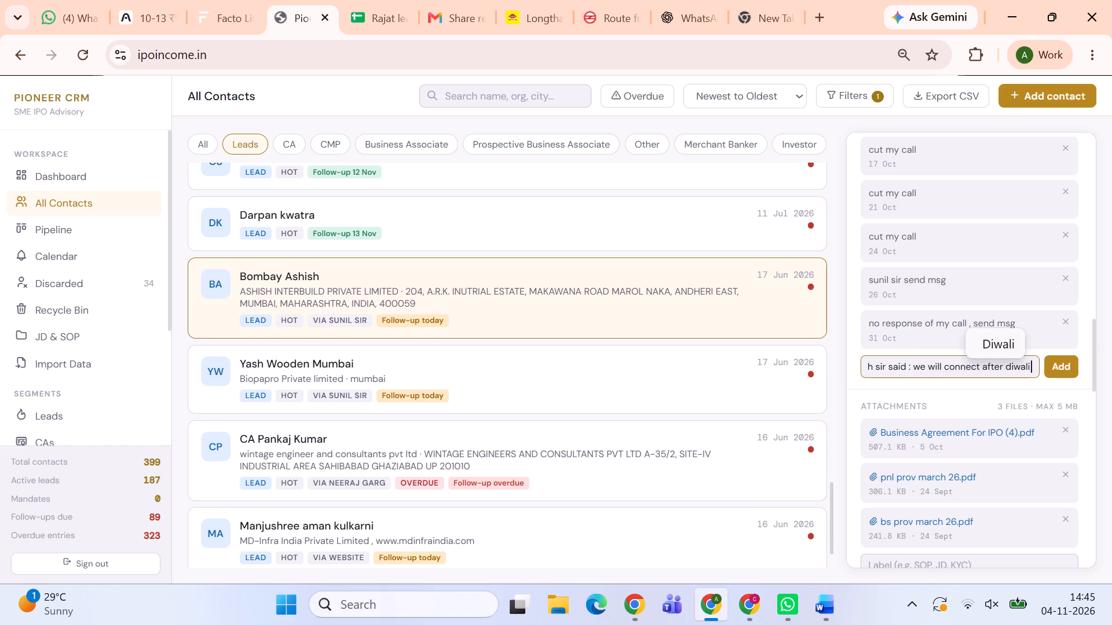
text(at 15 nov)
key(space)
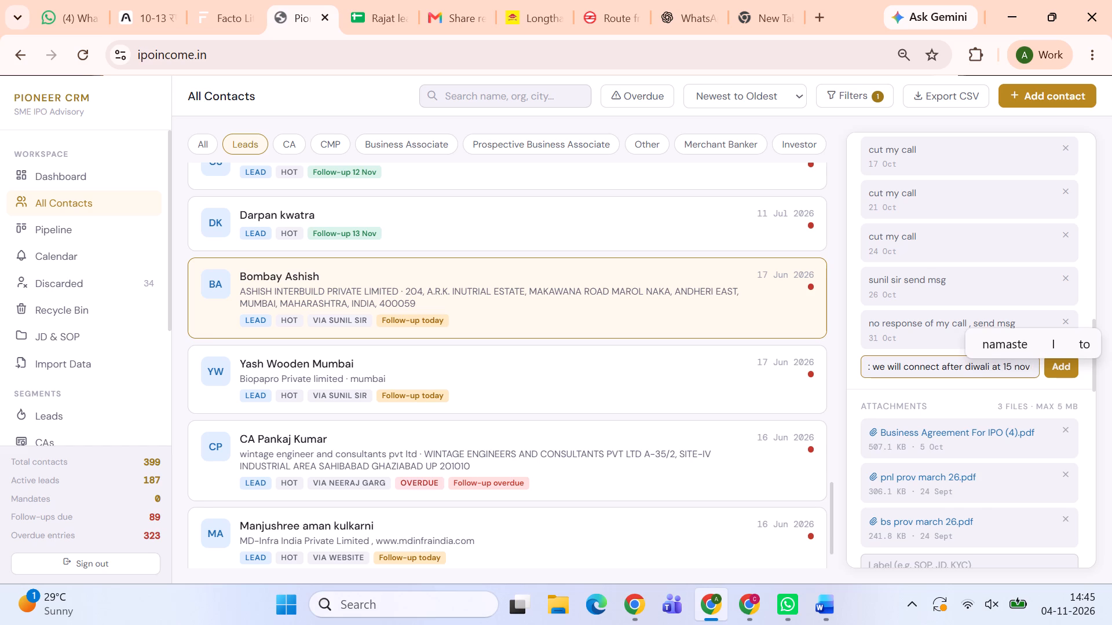
click(944, 398)
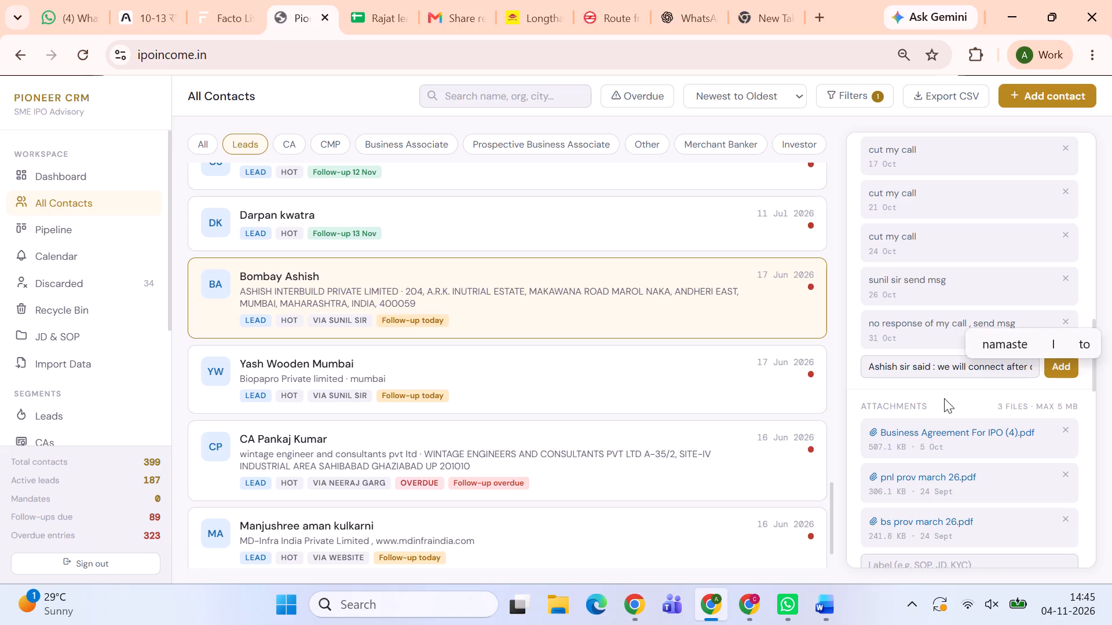
click(1056, 362)
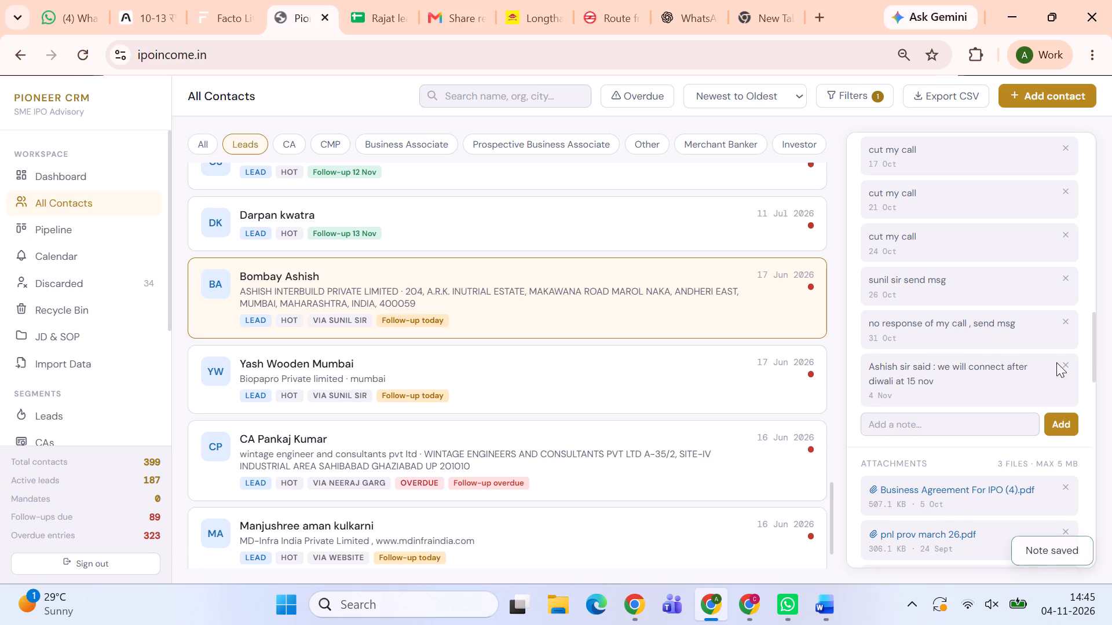
Set the Bombay lead's follow-up date to 15-11-2026 and update the contact.
scroll(991, 353, up, 3)
scroll(971, 400, up, 4)
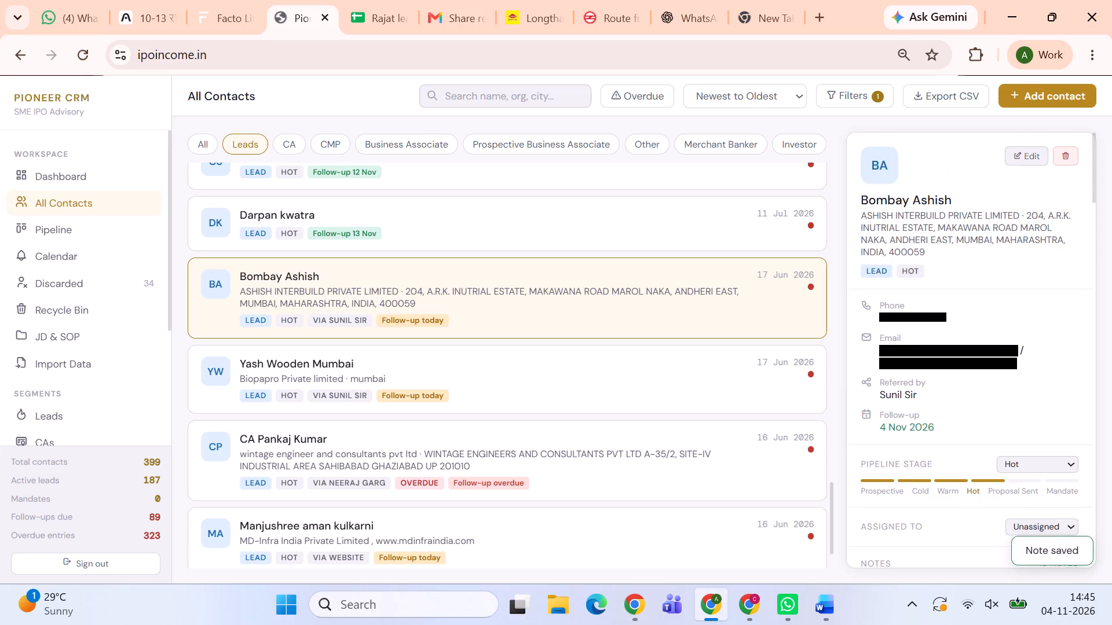
click(1026, 161)
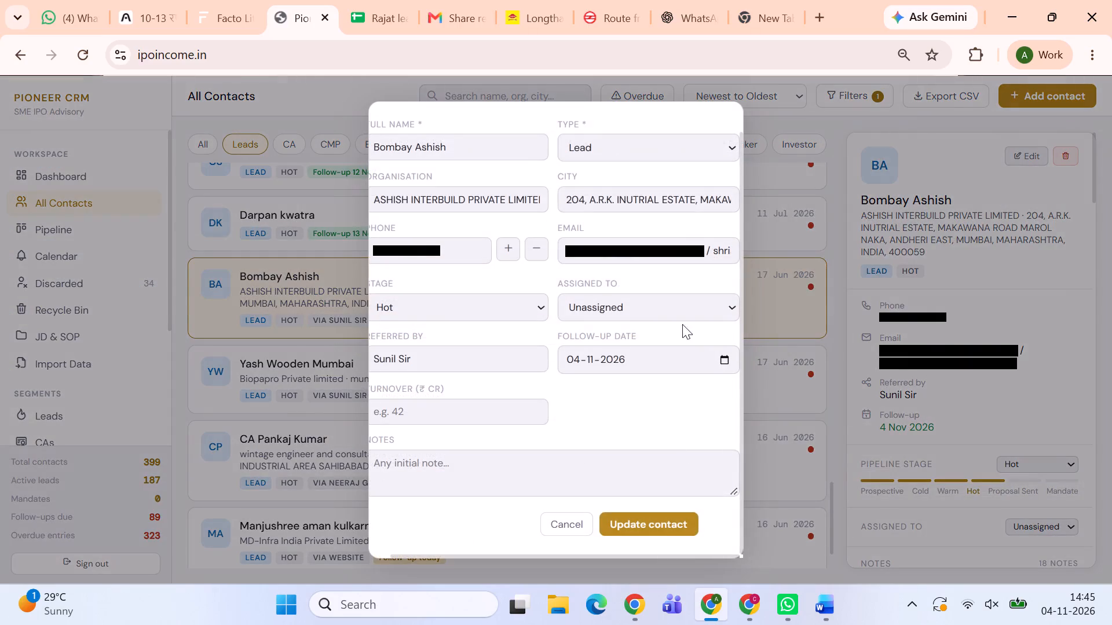
click(722, 359)
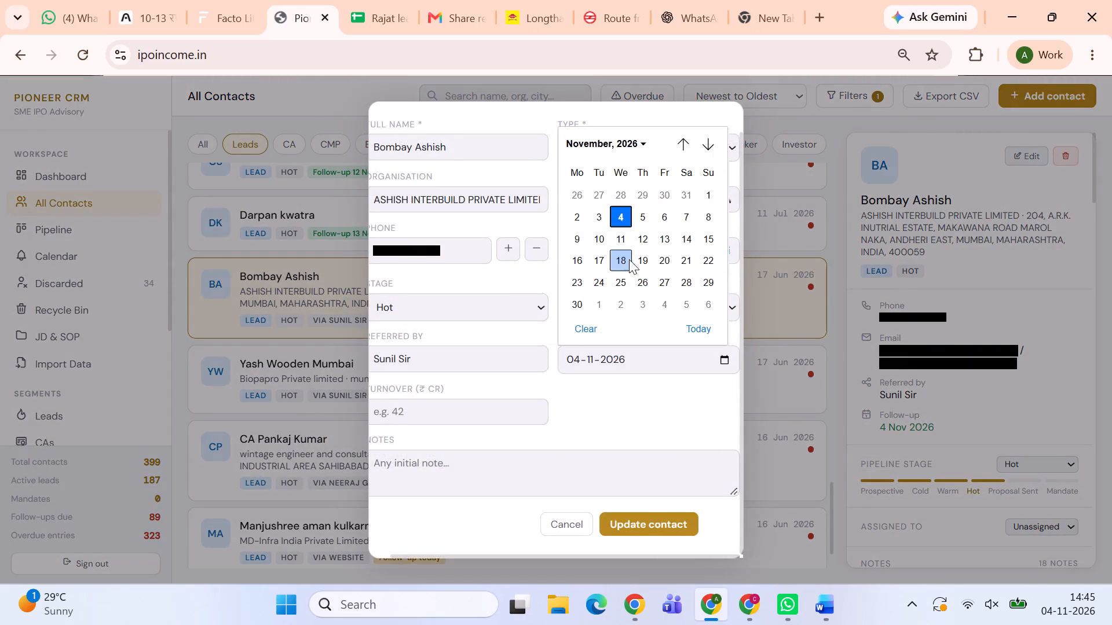
click(710, 238)
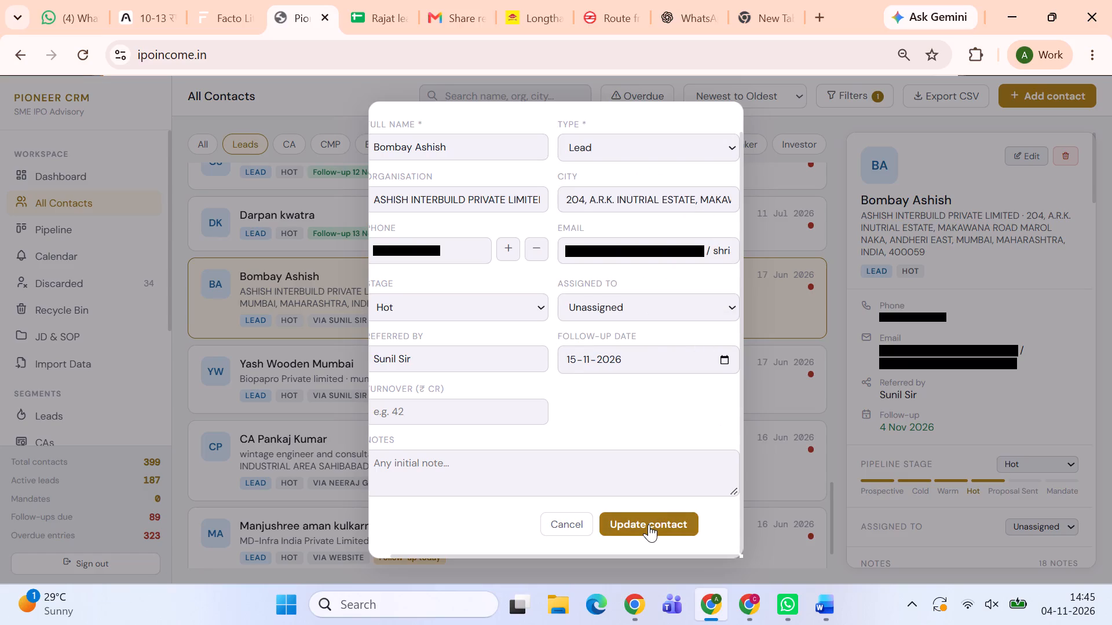
click(649, 524)
Look back through the hot leads and open the coptech wires and cables lead's details.
scroll(584, 364, up, 1)
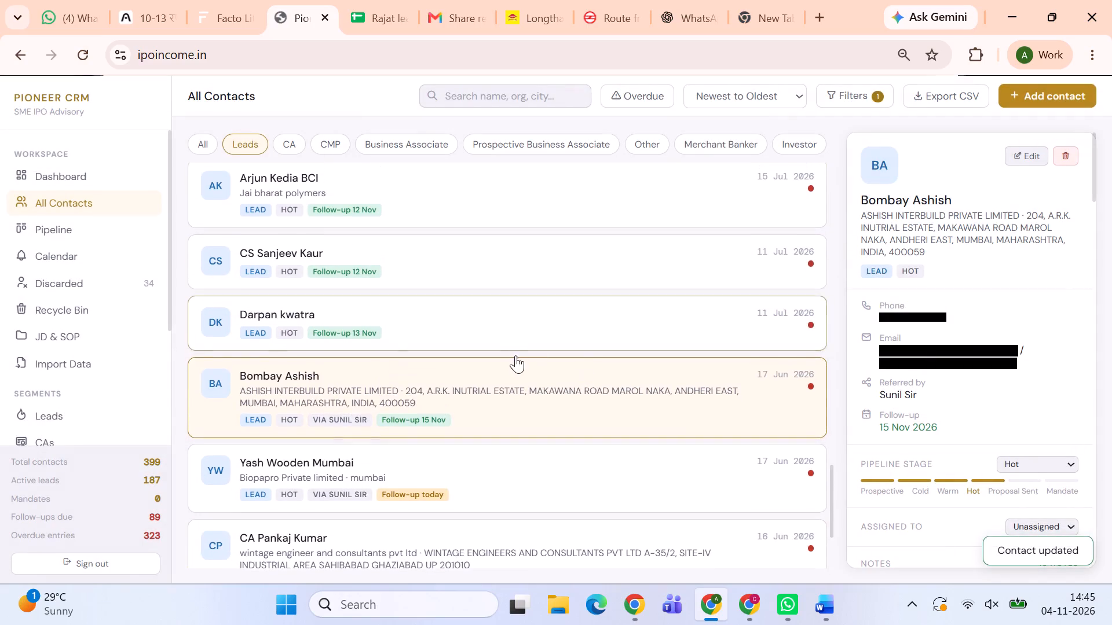
scroll(517, 338, up, 1)
scroll(459, 295, up, 1)
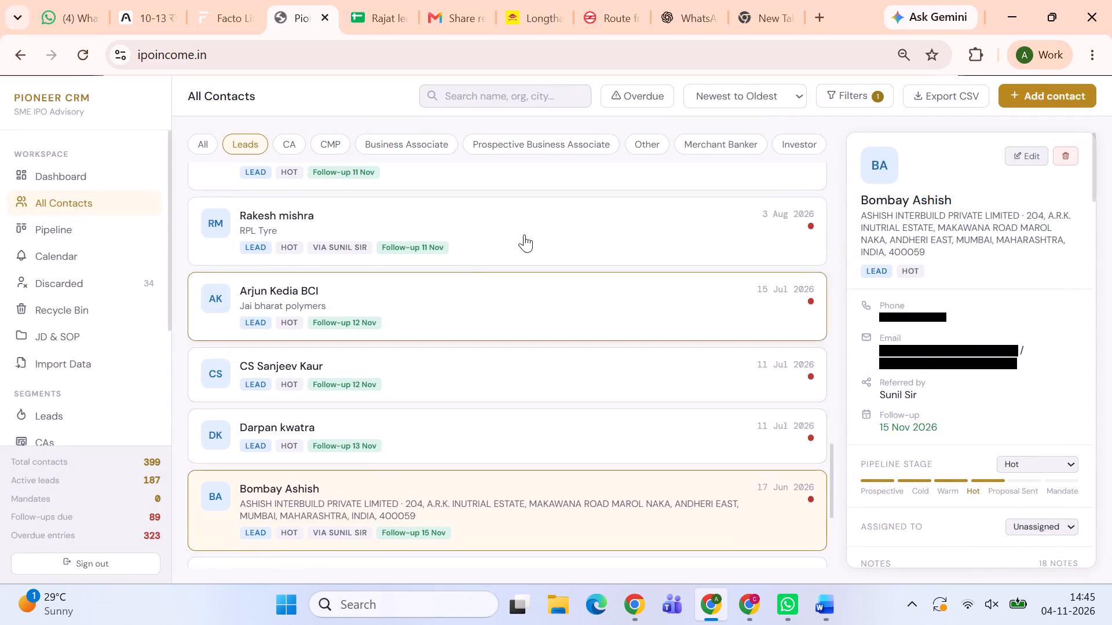
scroll(547, 238, up, 1)
scroll(484, 286, up, 1)
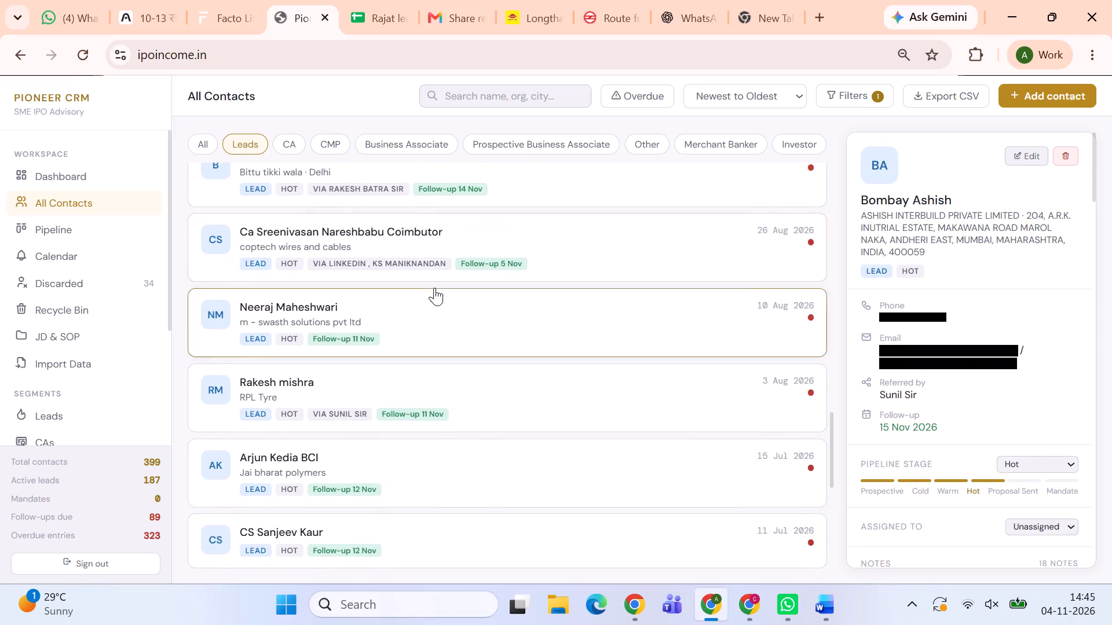
scroll(434, 288, up, 1)
click(539, 299)
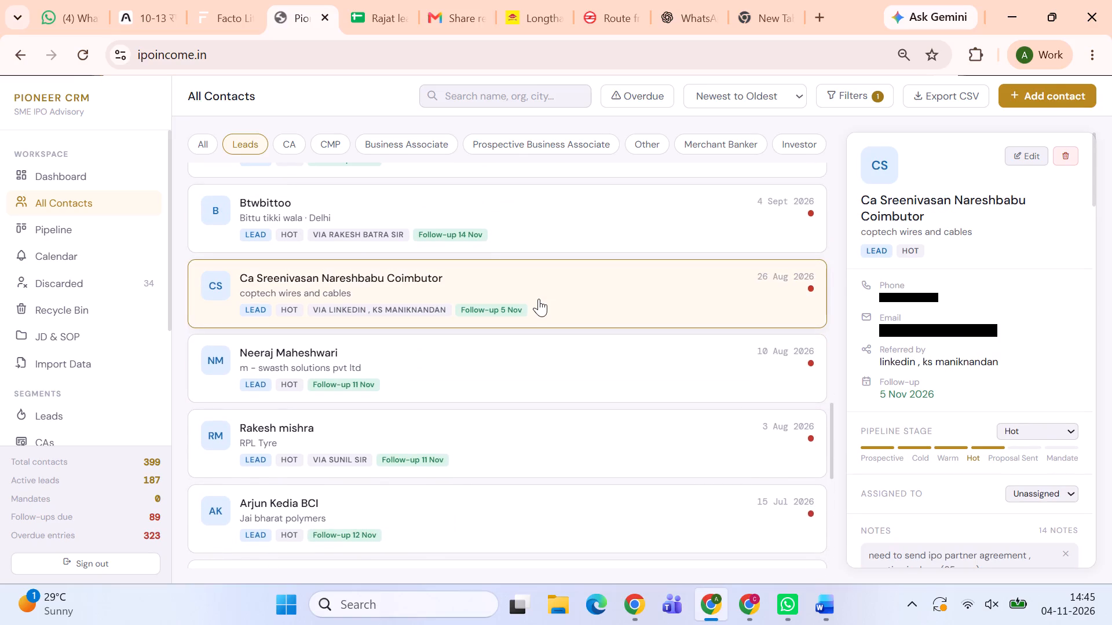
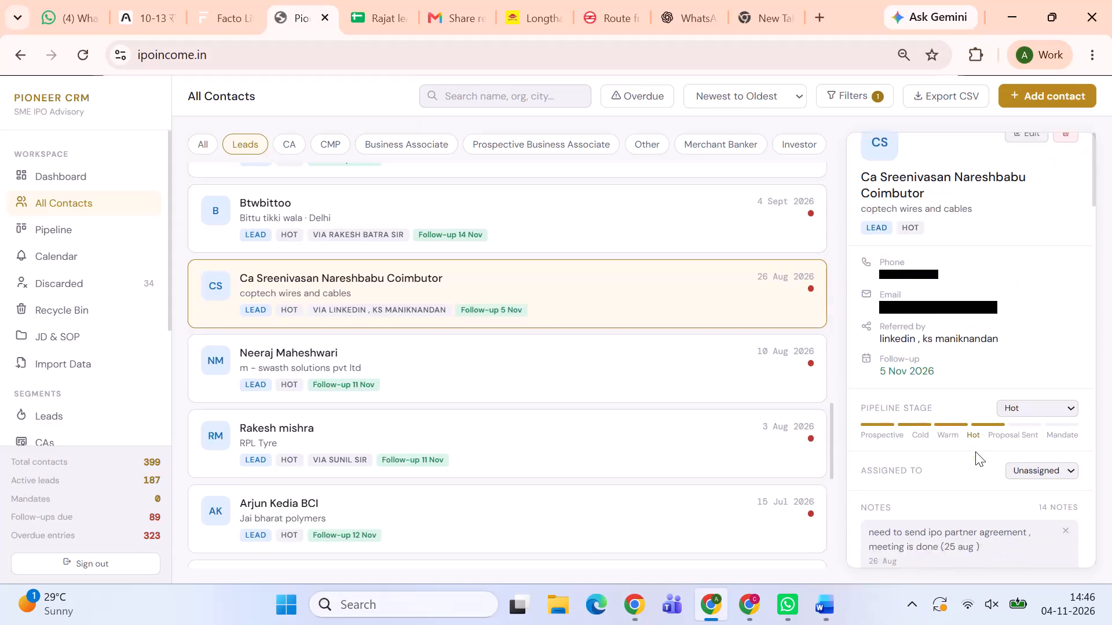
Add the note "not ans my call" to the coptech wires and cables lead.
scroll(975, 451, down, 4)
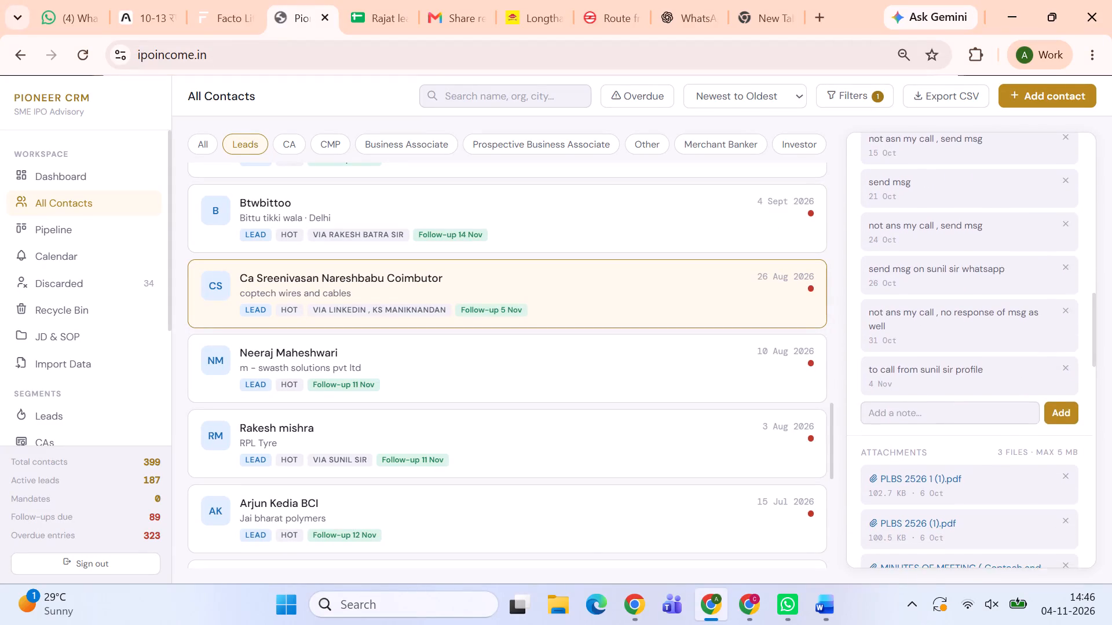
click(923, 408)
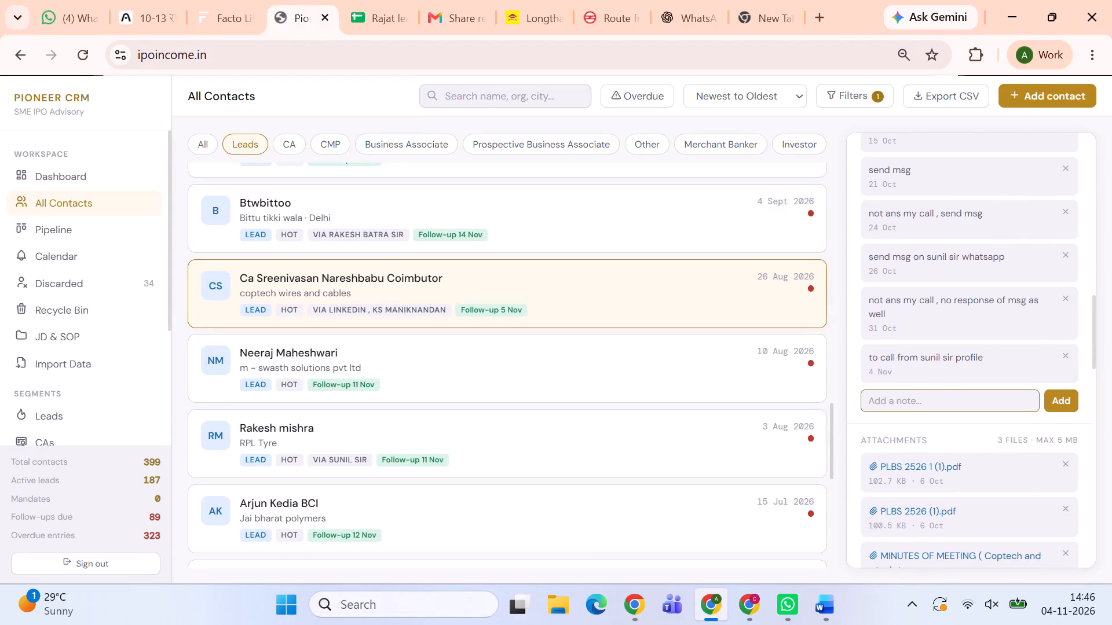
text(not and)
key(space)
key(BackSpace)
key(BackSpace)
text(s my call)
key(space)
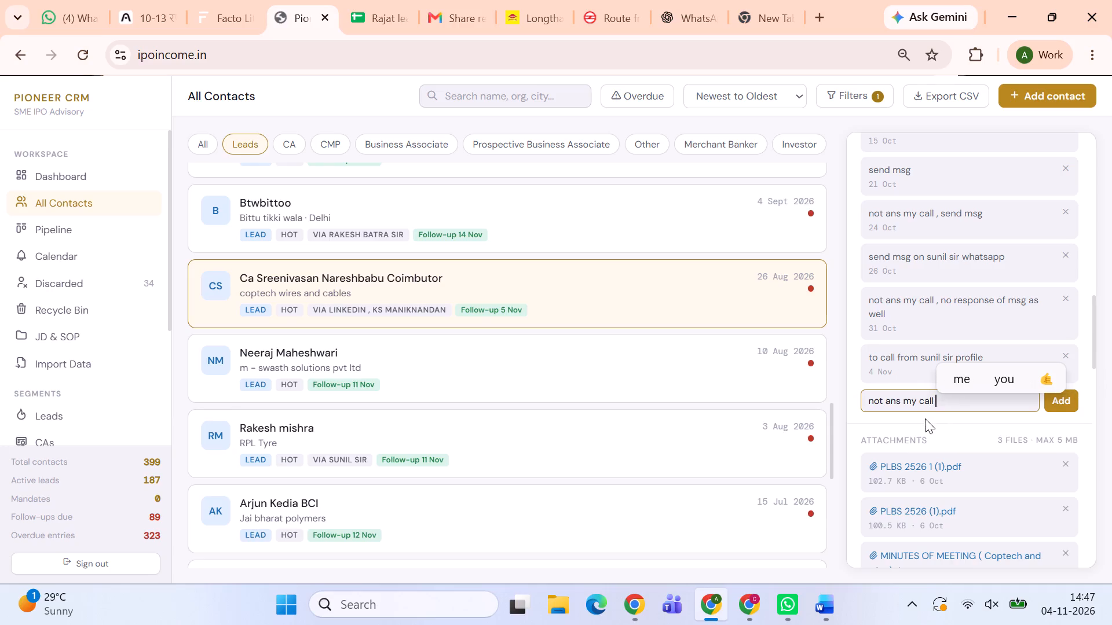
click(925, 423)
click(1062, 399)
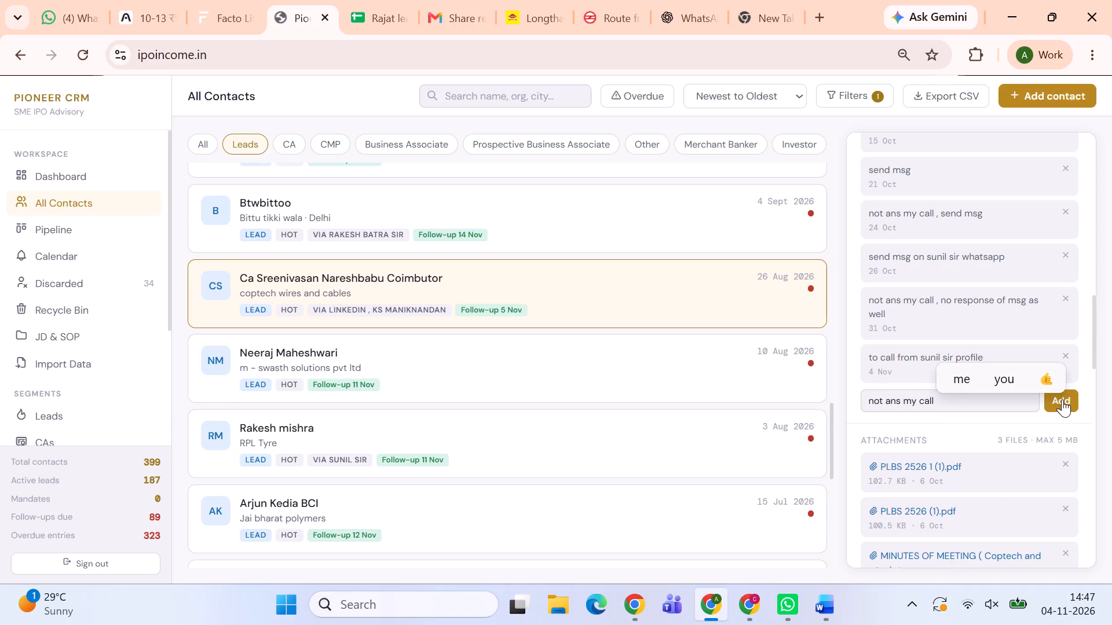
Set the coptech wires and cables lead's follow-up date to 10-11-2026 and update the contact.
scroll(982, 389, up, 8)
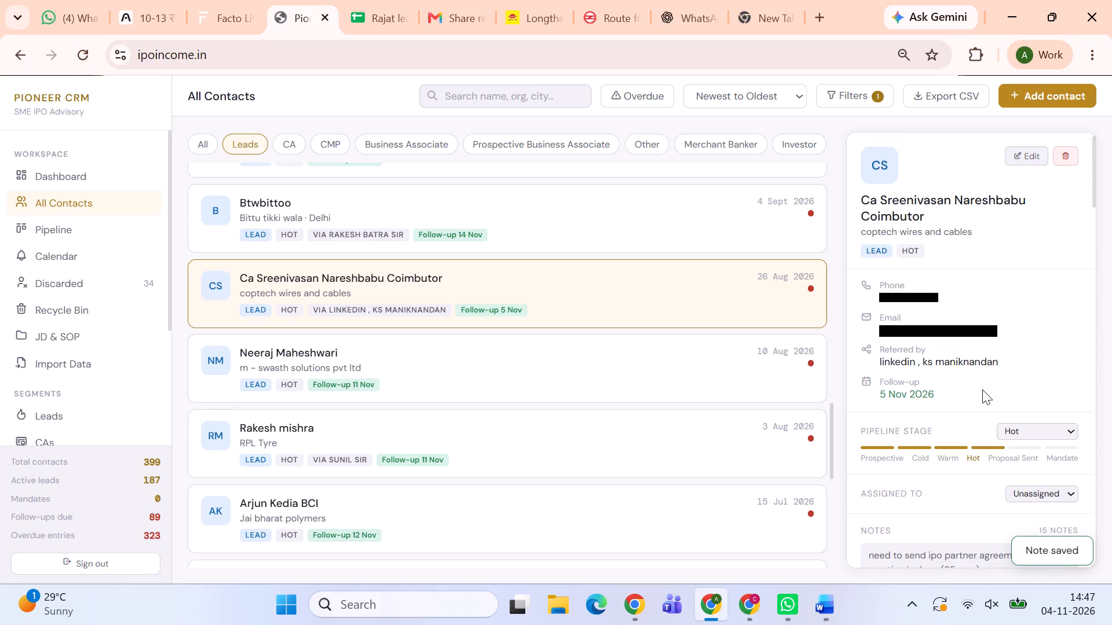
click(1033, 146)
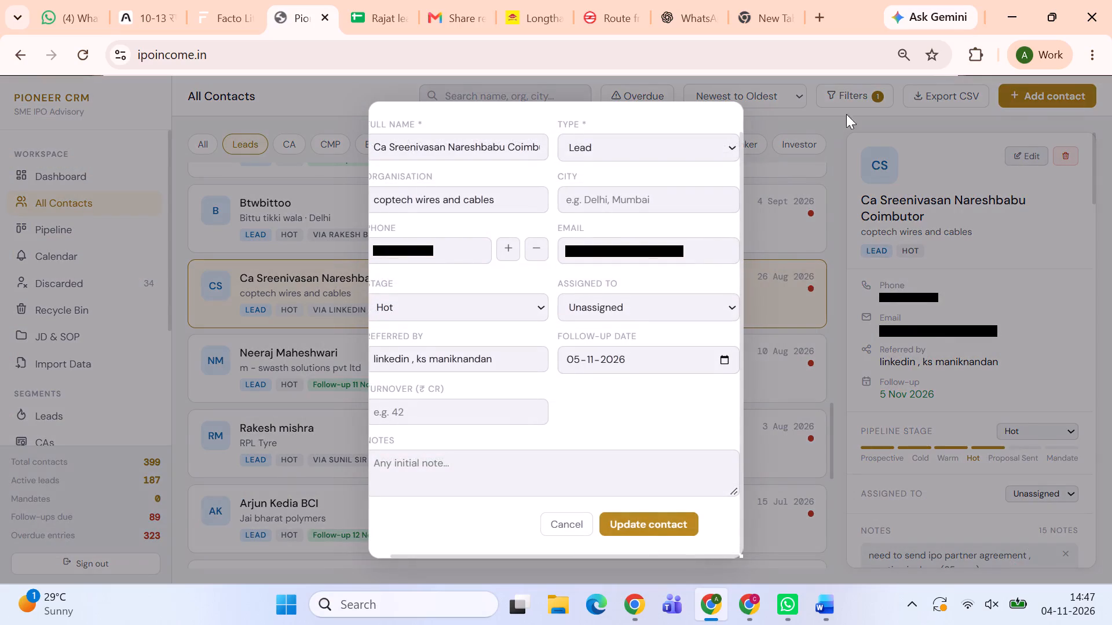
click(729, 356)
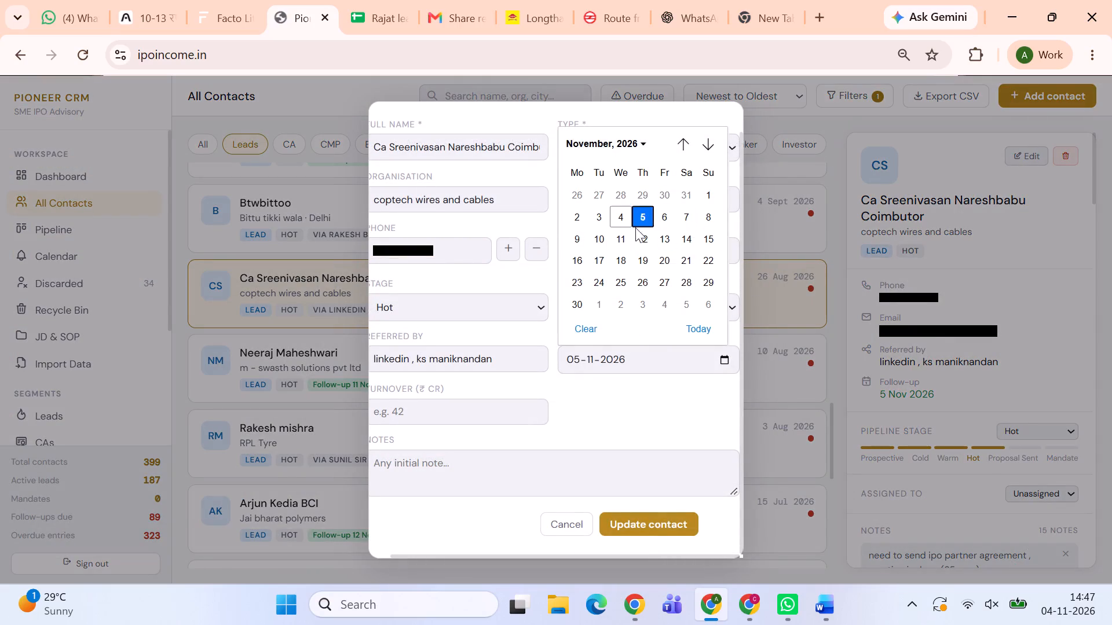
click(599, 239)
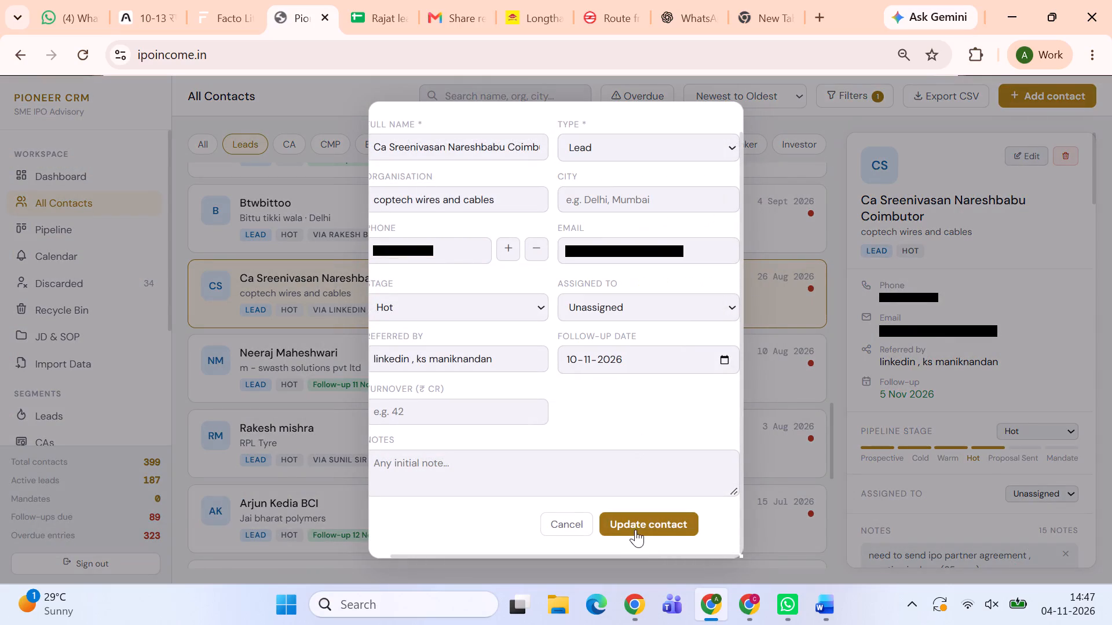
click(635, 526)
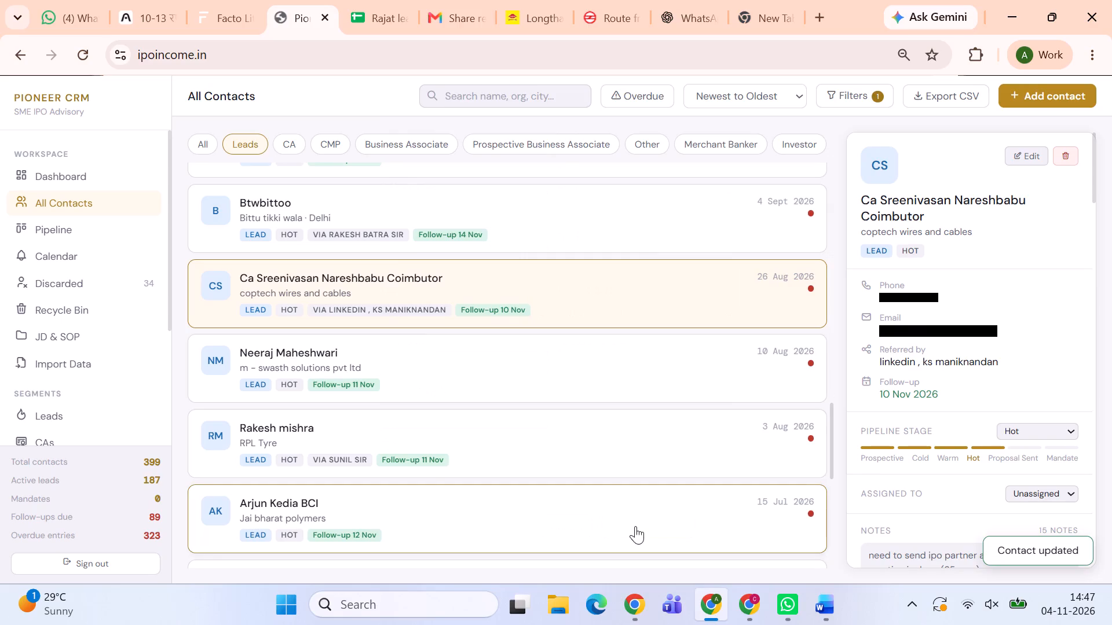
Check the Bittu tikki wala and Karnikirpa Power Pvt Ltd leads, and read the notes of the hot lead dated 12 Sept 2026.
scroll(726, 432, up, 1)
click(589, 349)
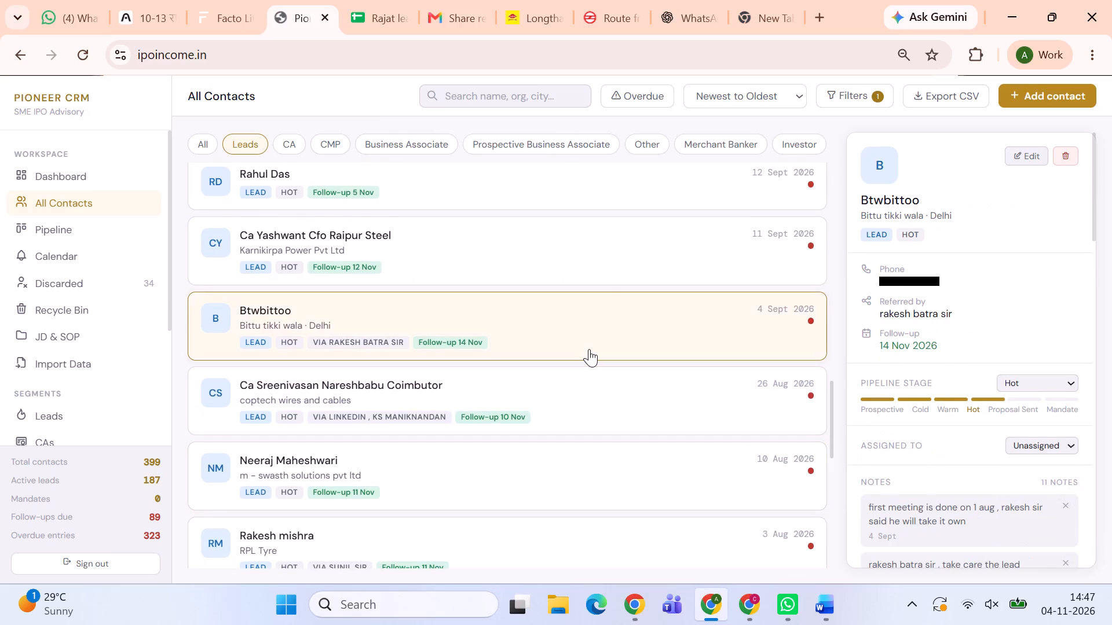
click(624, 242)
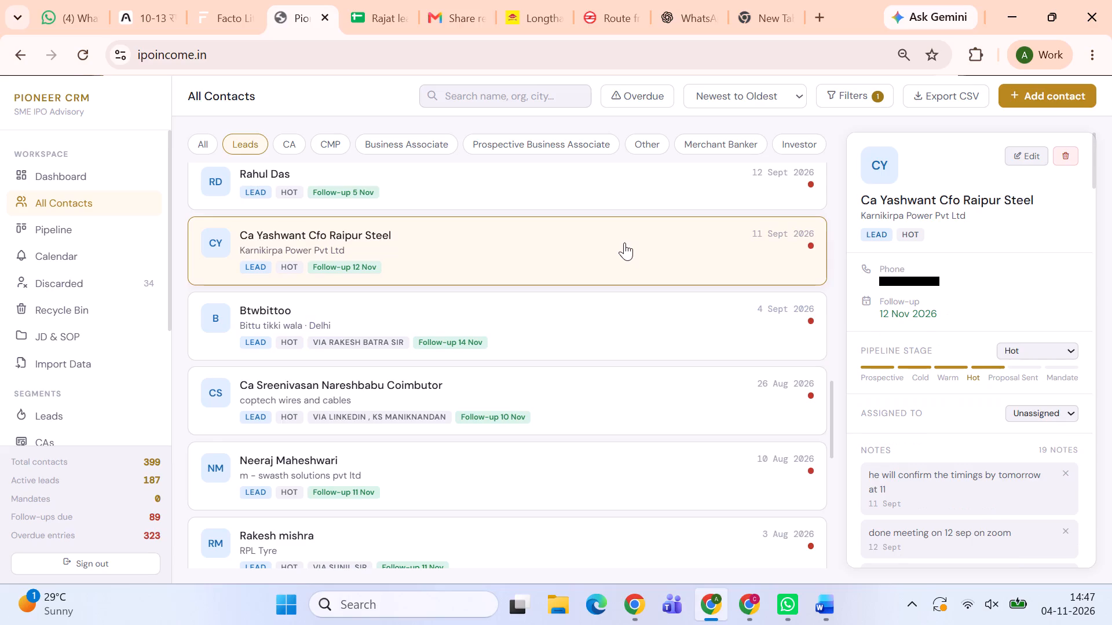
click(641, 194)
scroll(924, 378, down, 4)
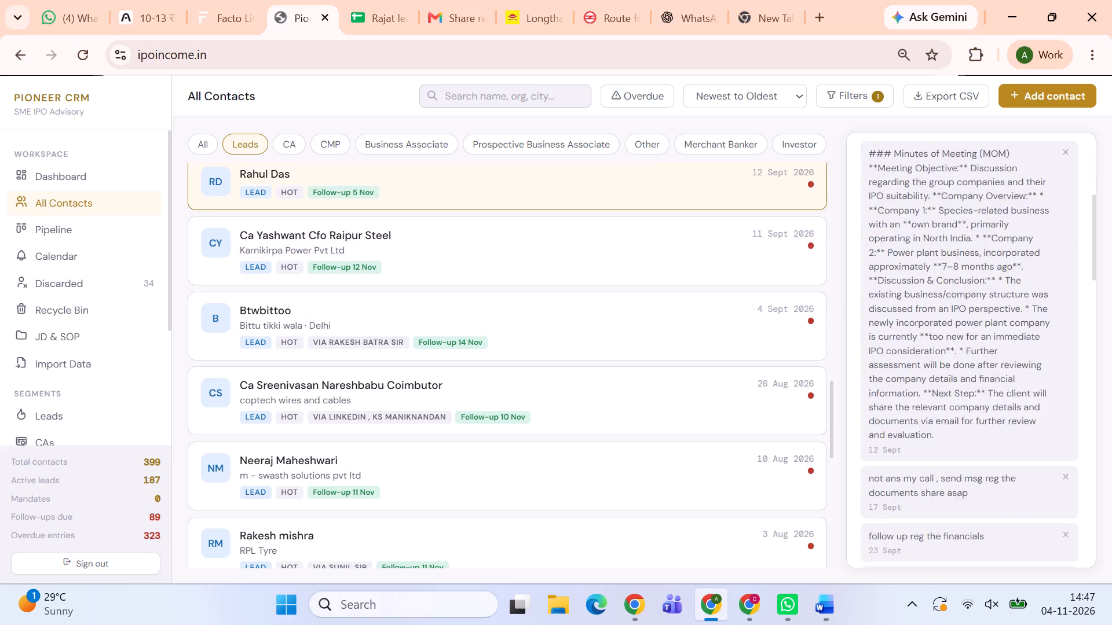
scroll(924, 378, down, 3)
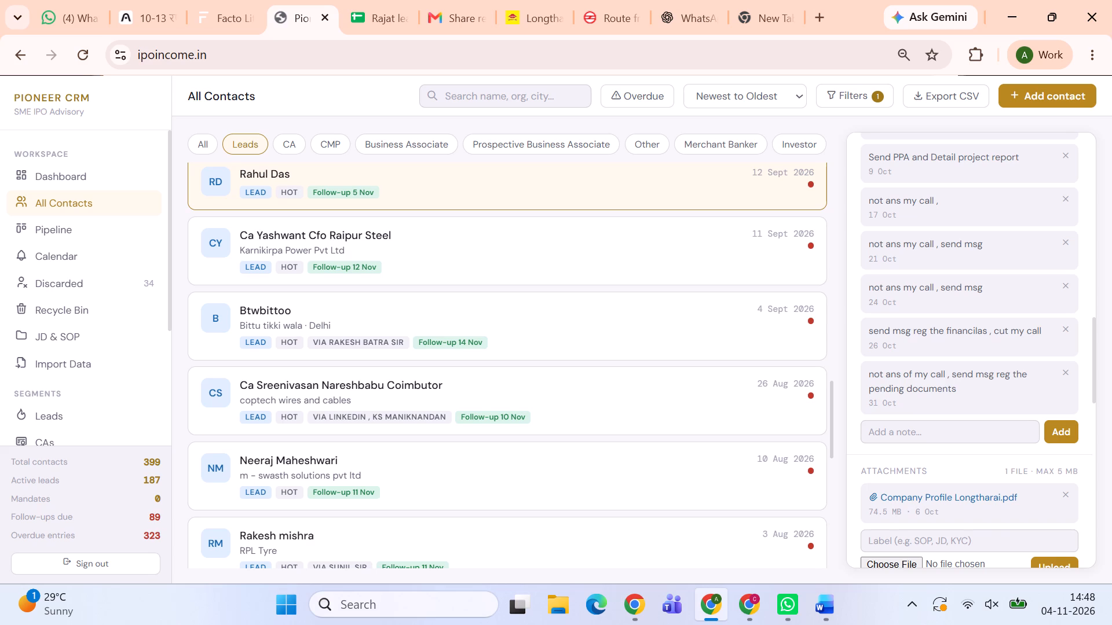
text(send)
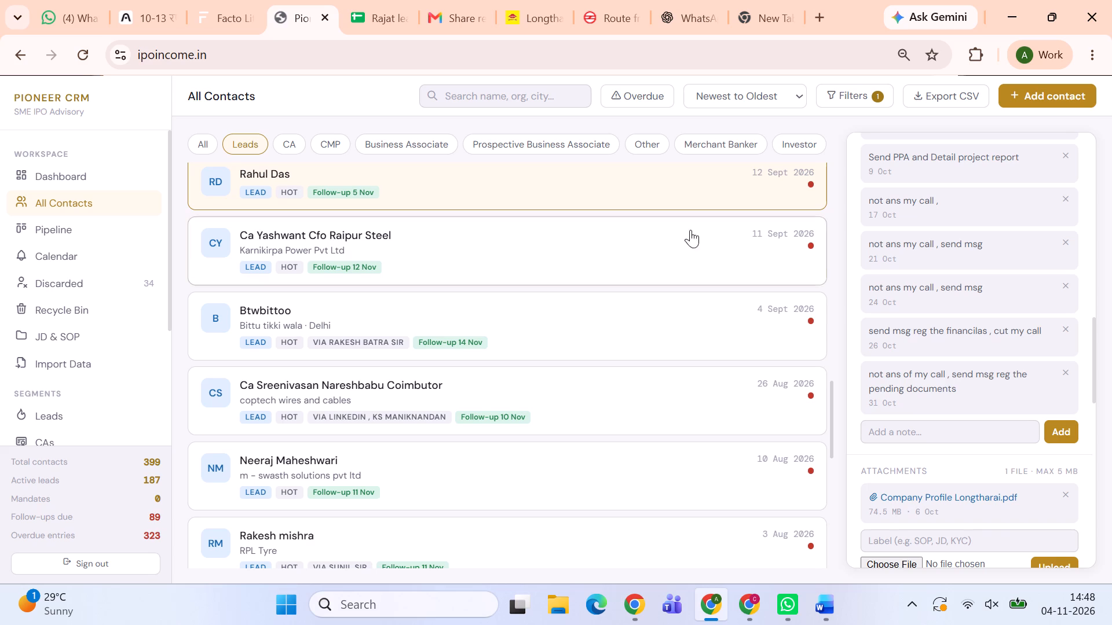
Switch to the Word list and write entry 2 as "Ca Sreenivasan : not ans my call".
click(827, 599)
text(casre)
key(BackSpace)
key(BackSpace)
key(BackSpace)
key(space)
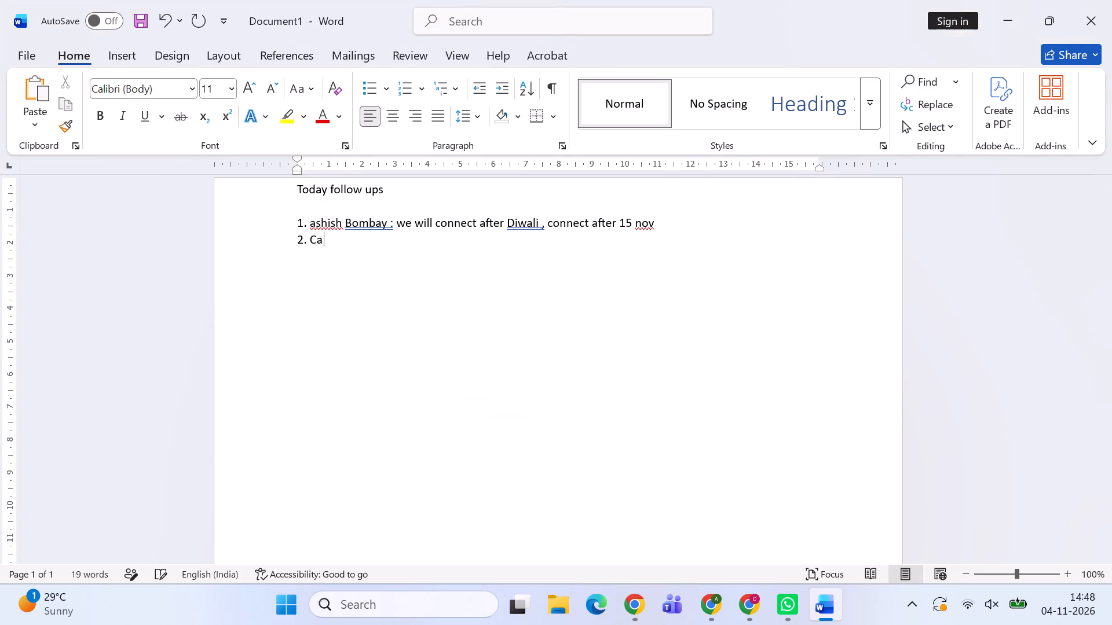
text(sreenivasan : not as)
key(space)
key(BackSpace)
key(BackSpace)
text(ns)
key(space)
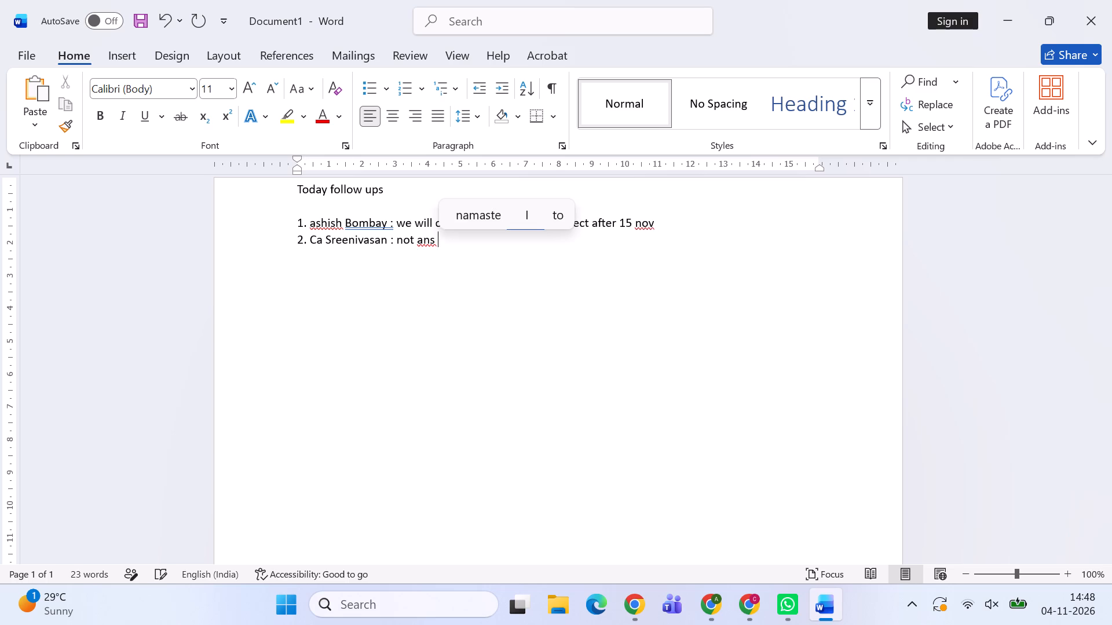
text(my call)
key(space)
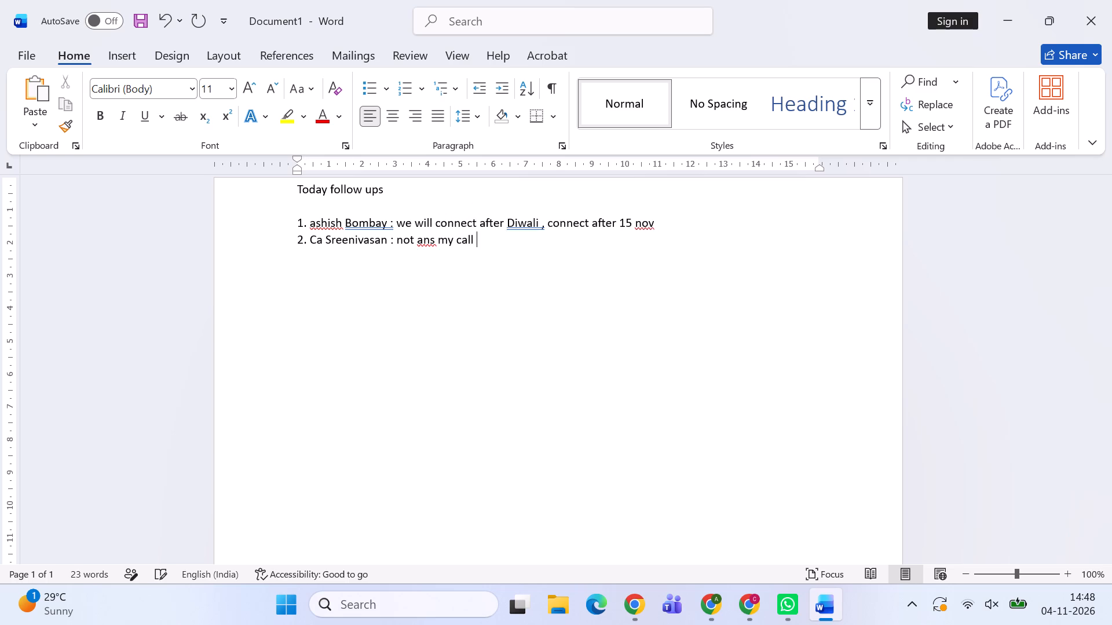
Add entry "3." on a new line with the 12 Sept lead's name followed by ": send msg for financials".
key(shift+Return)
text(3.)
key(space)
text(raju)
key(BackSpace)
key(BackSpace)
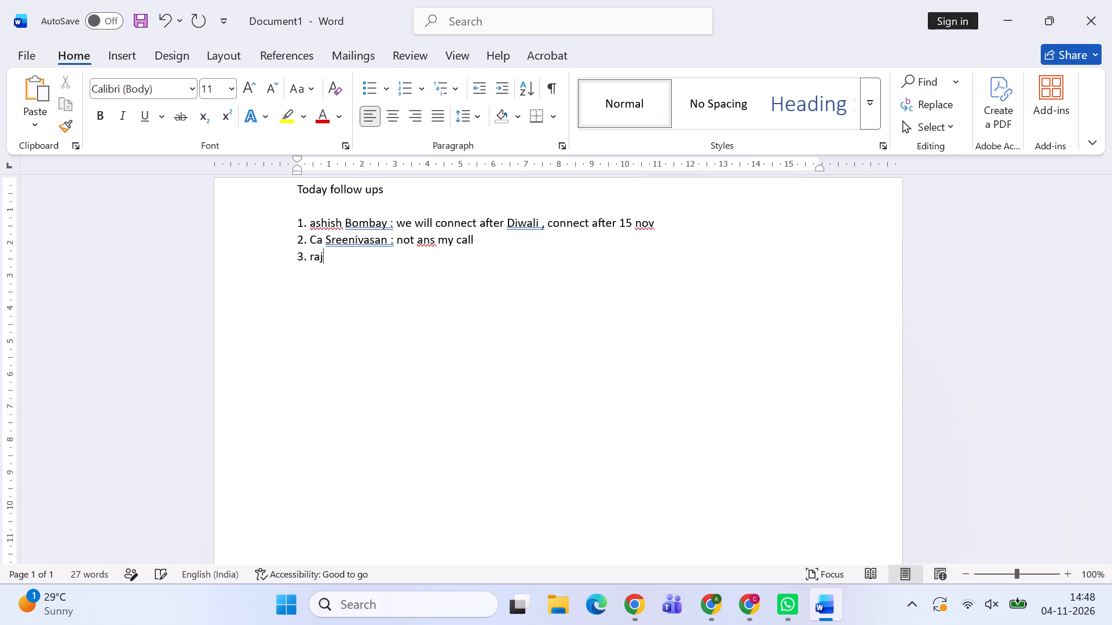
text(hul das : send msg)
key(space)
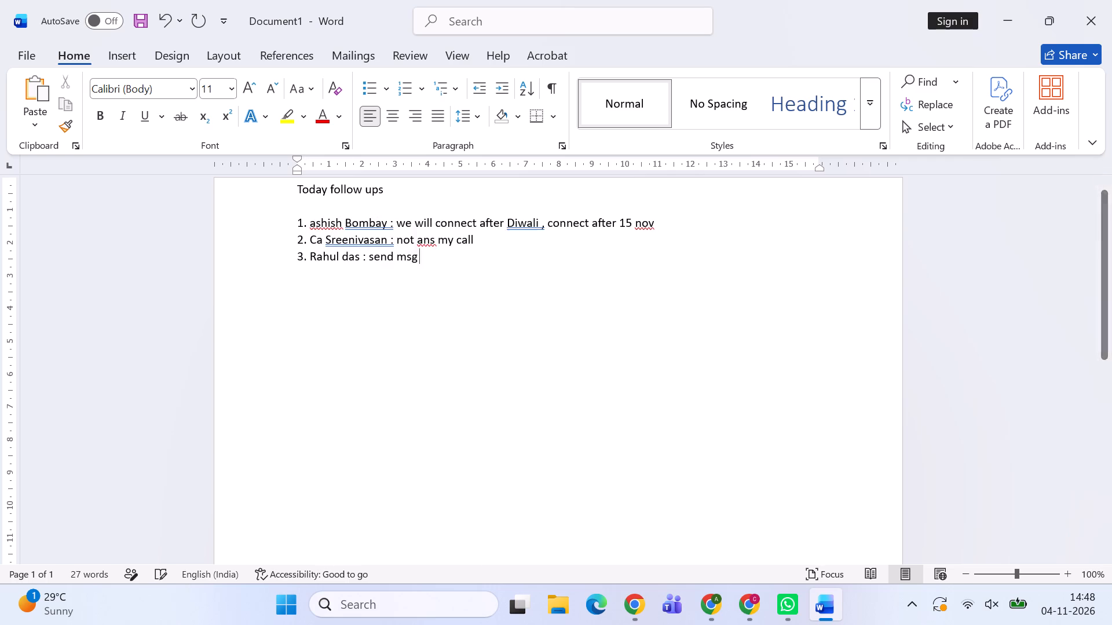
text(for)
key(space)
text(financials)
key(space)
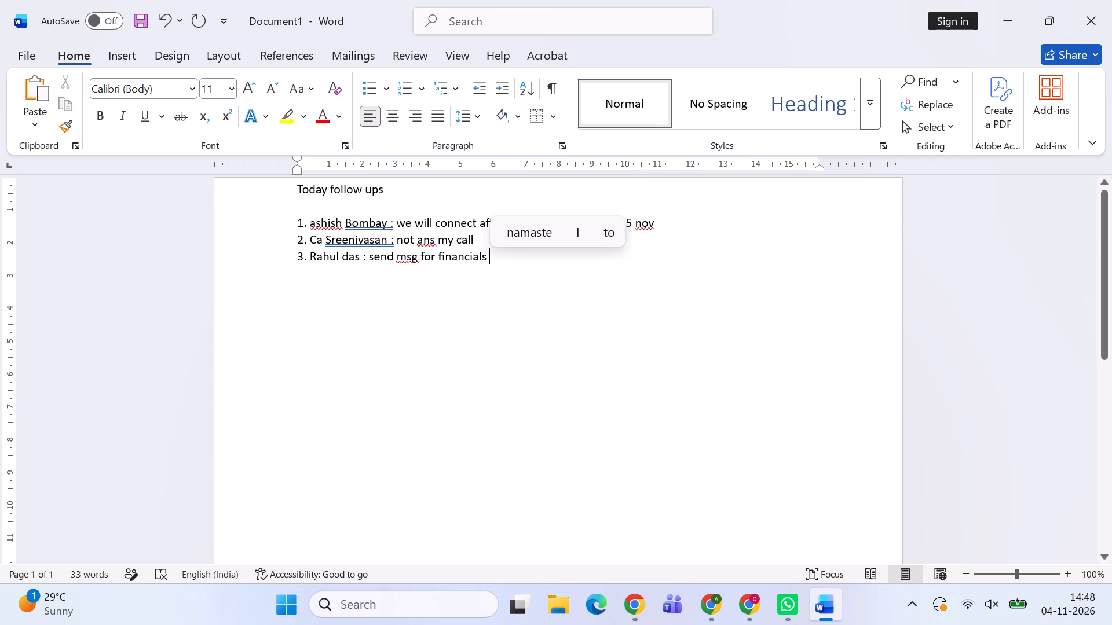
Start a new line numbered "4." below the third follow-up entry.
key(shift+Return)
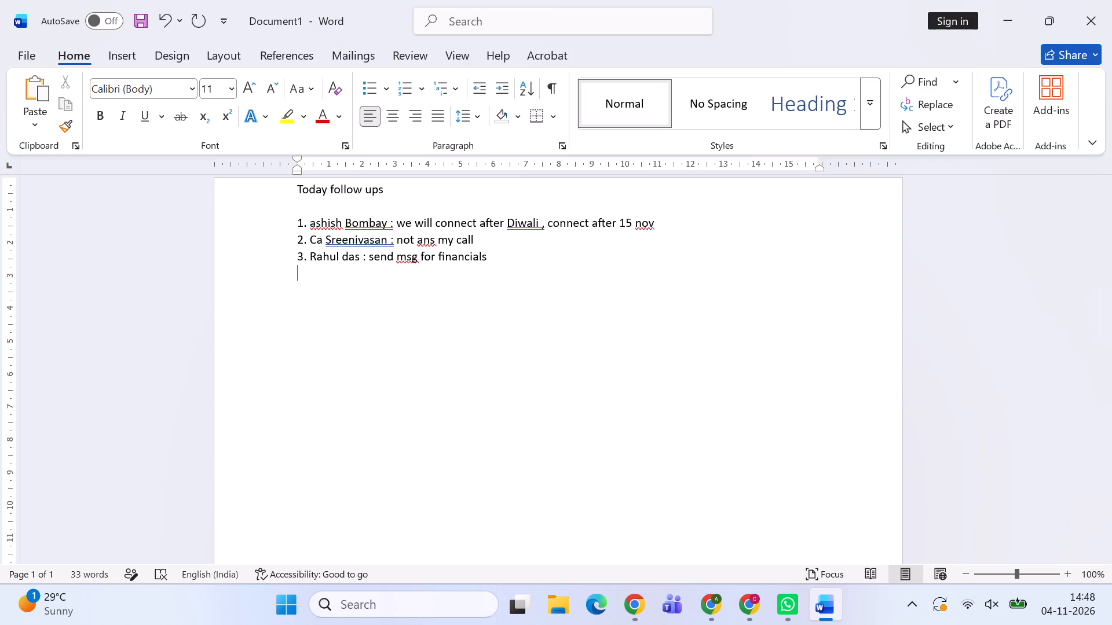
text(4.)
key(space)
Switch to Pioneer CRM and open the details of the Mumbai hot lead referred via website.
click(708, 622)
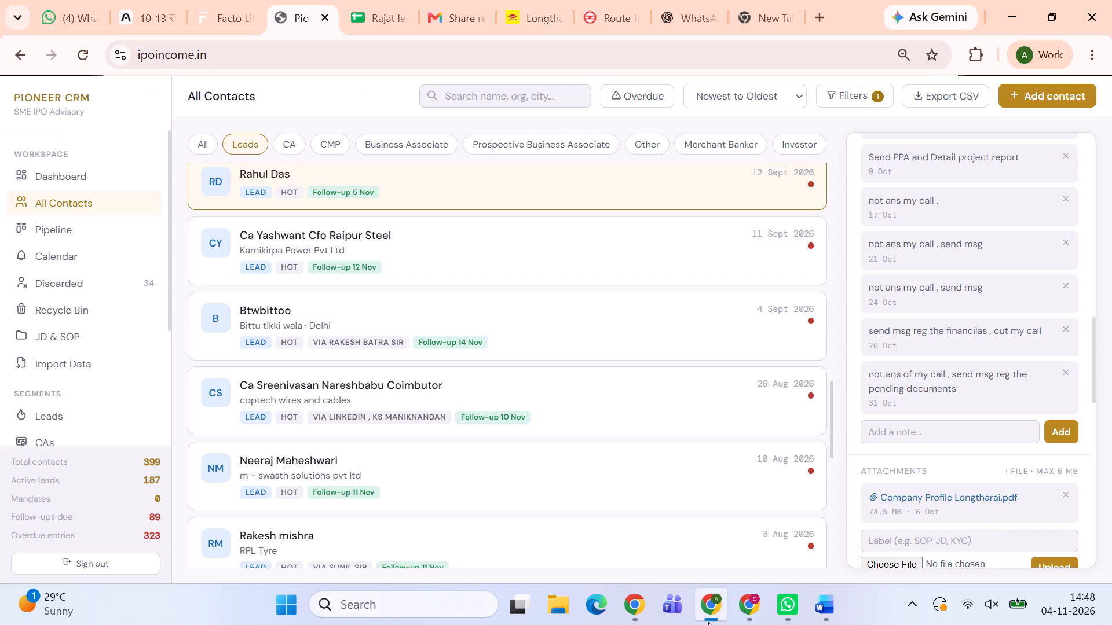
scroll(605, 410, up, 1)
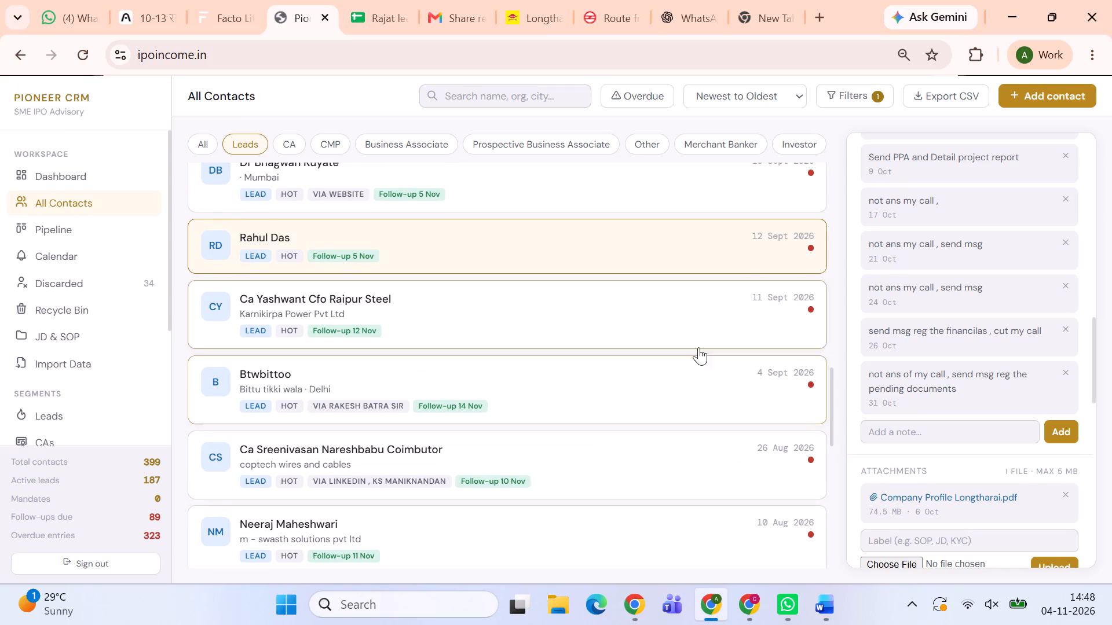
scroll(686, 382, up, 1)
click(659, 298)
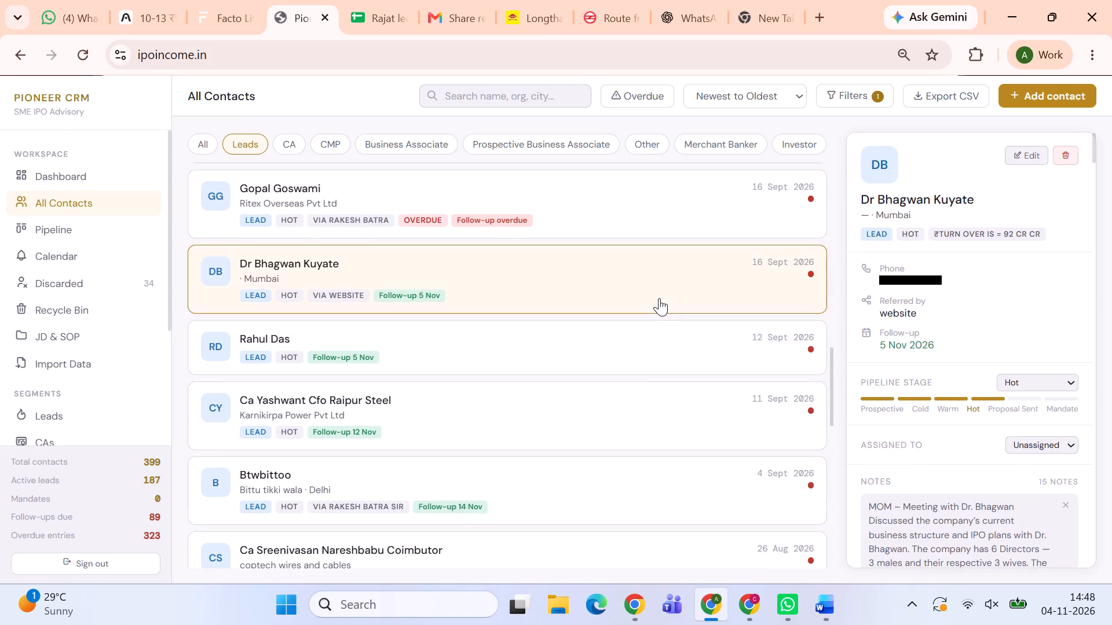
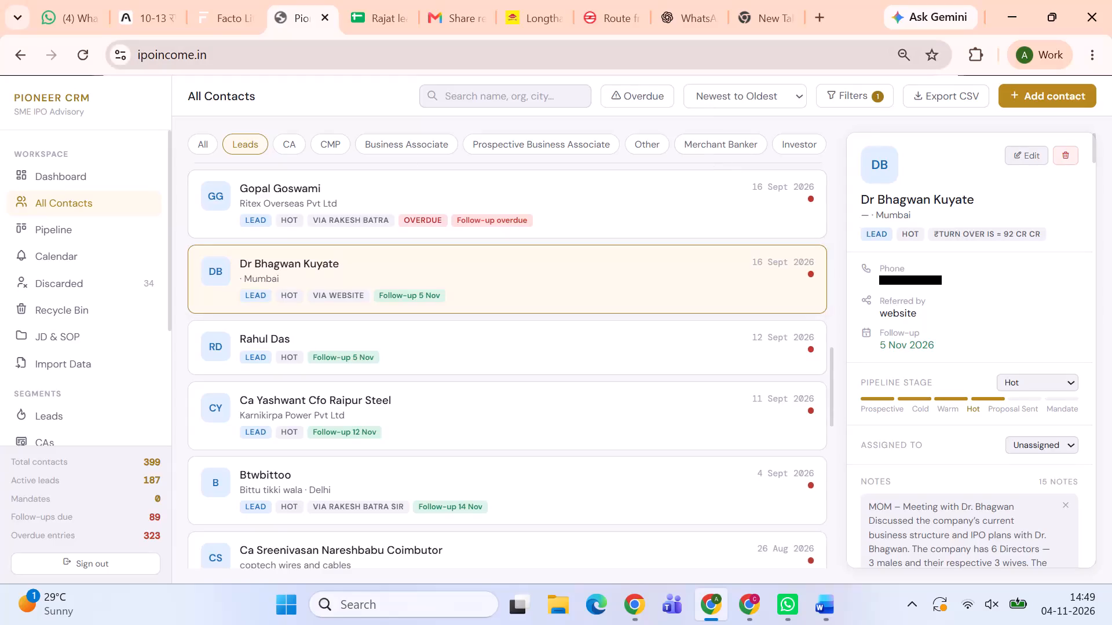
click(807, 614)
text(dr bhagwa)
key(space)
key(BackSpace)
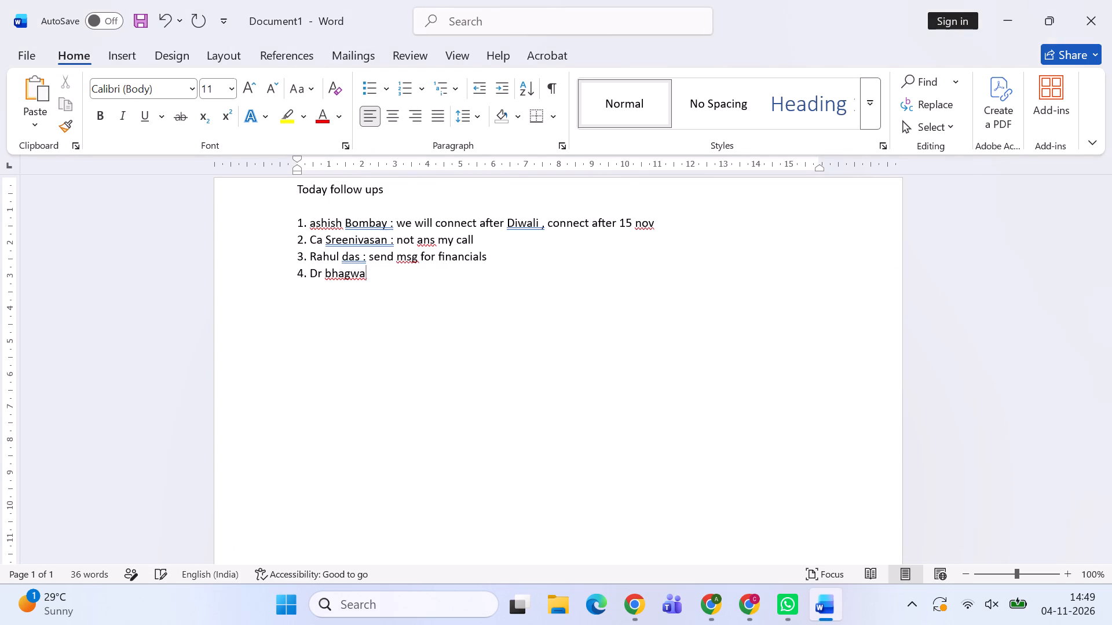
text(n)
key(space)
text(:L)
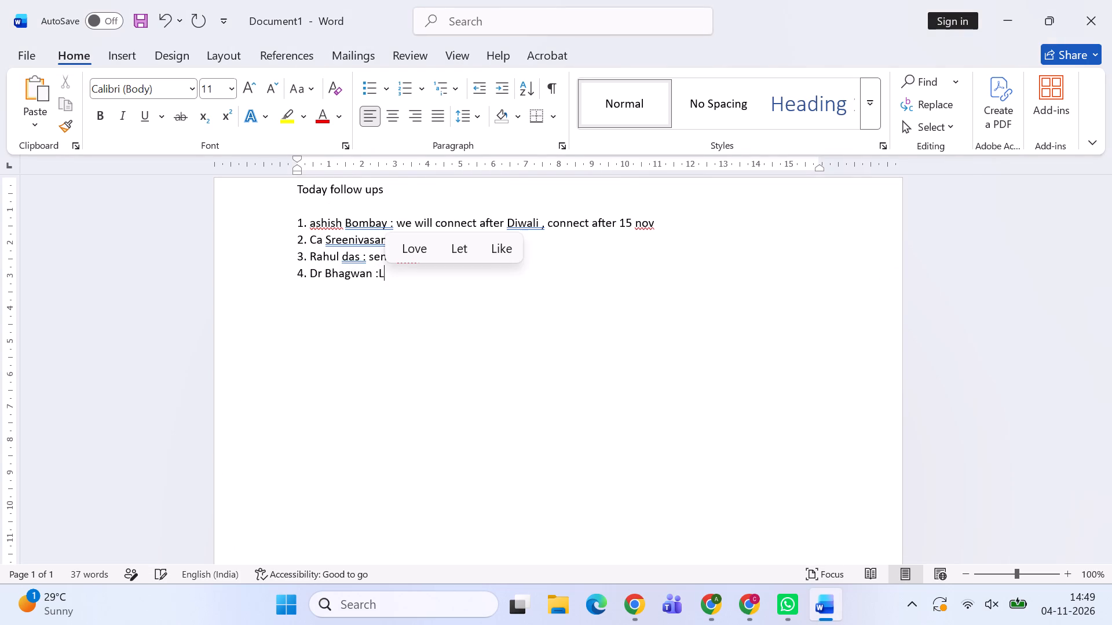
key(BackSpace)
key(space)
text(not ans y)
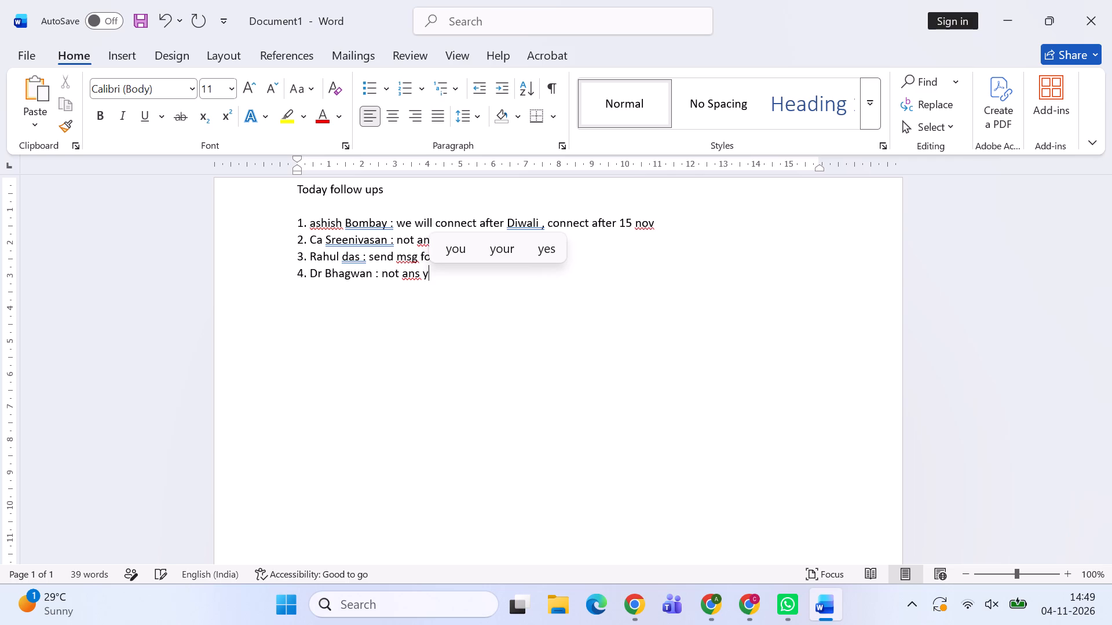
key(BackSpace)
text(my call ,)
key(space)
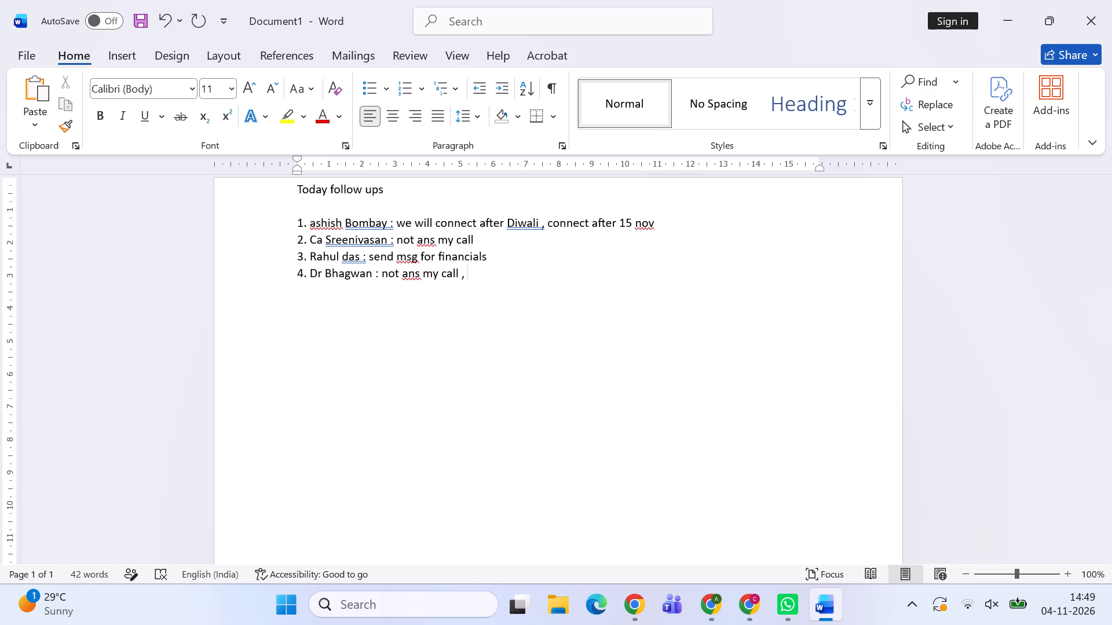
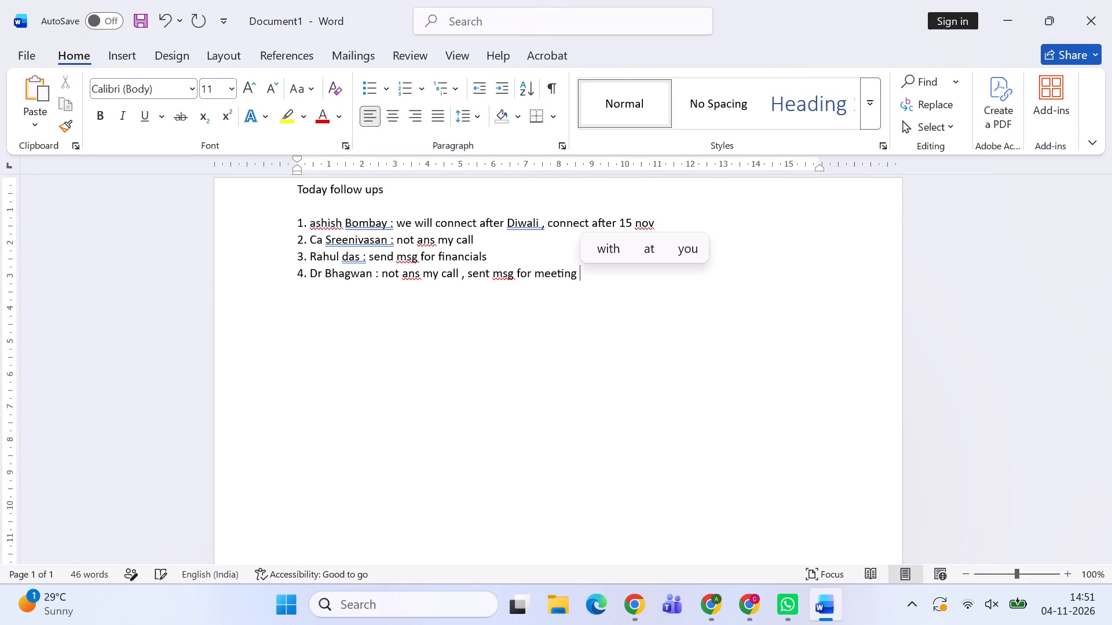
Start entry 5 on a new line of the follow-up list.
key(shift+Return)
text(5.)
key(space)
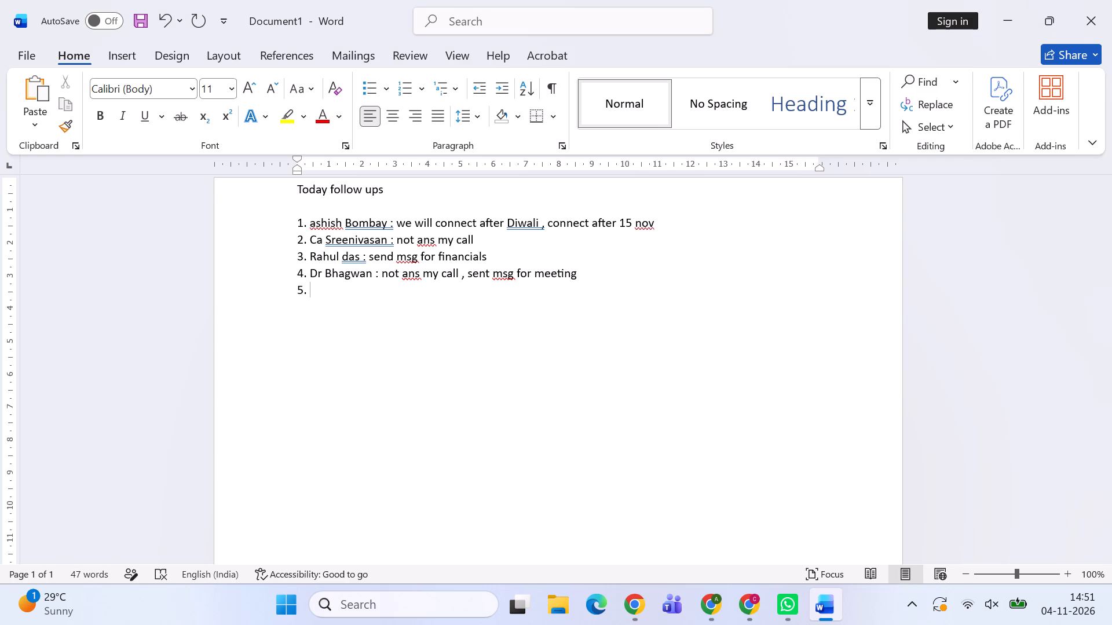
Switch to Pioneer CRM and add the note "sent msg reg meeting scheduling" to Dr Bhagwan's contact.
click(723, 620)
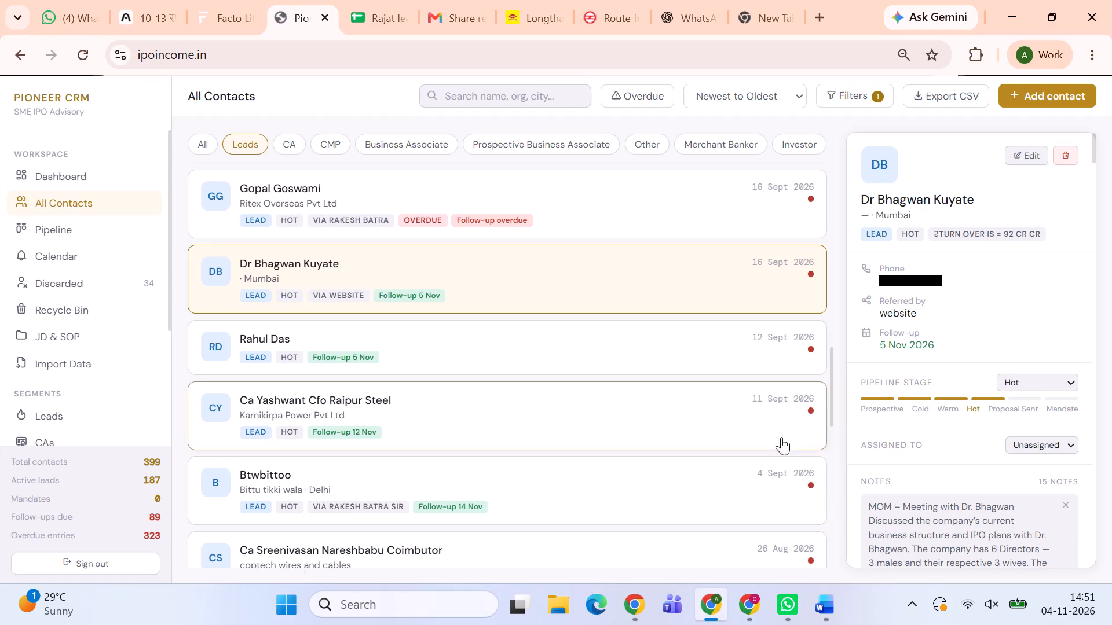
scroll(1008, 455, down, 9)
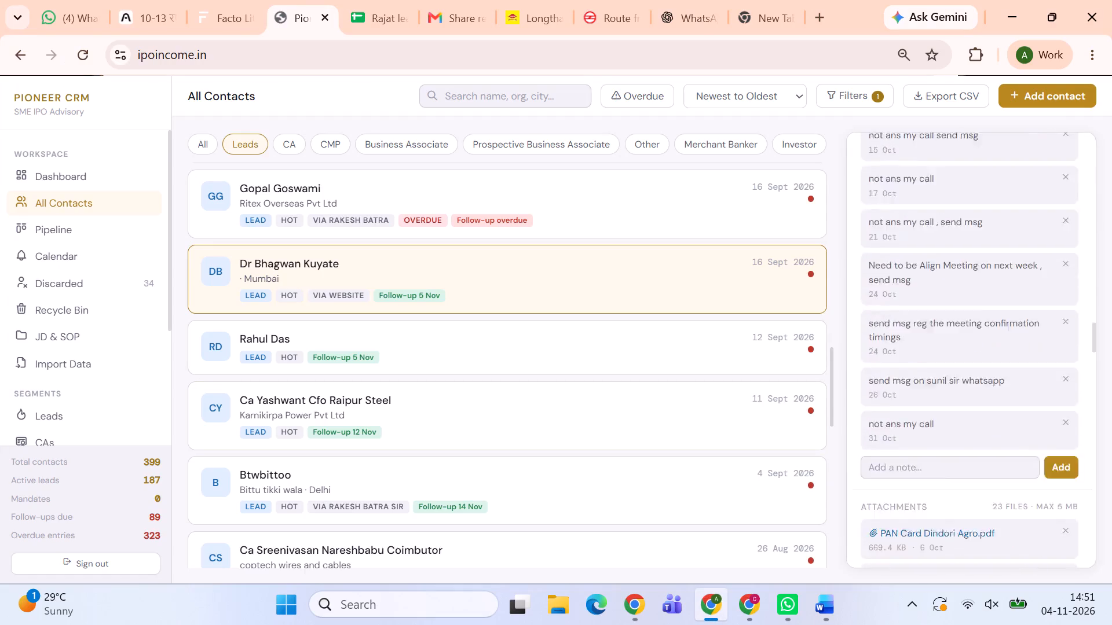
scroll(1008, 455, up, 1)
click(876, 321)
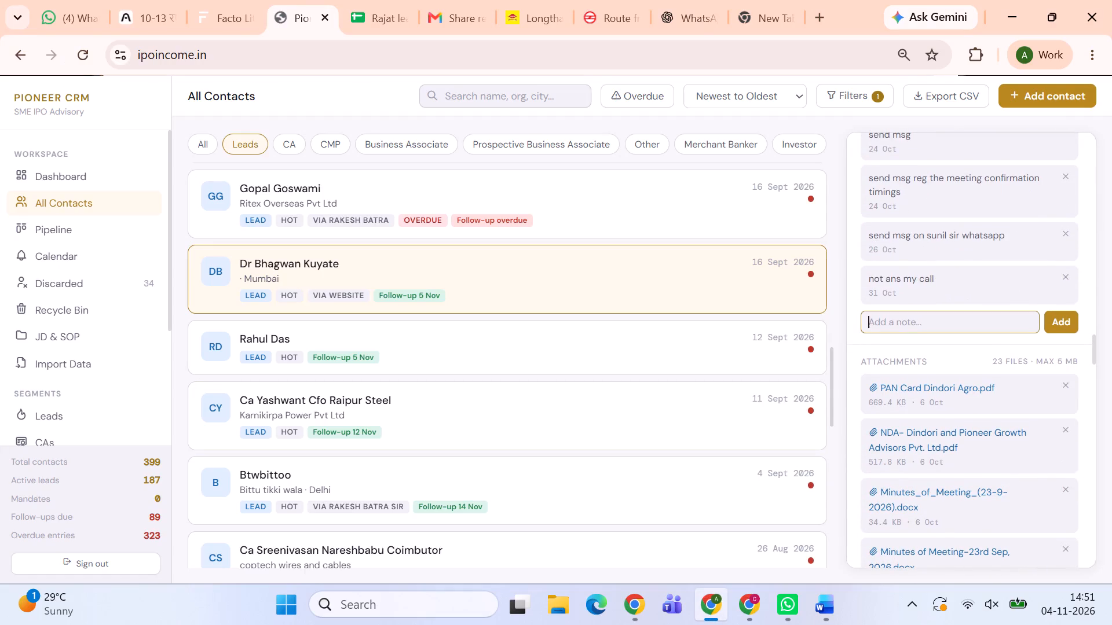
key(d)
key(backslash)
key(BackSpace)
key(s)
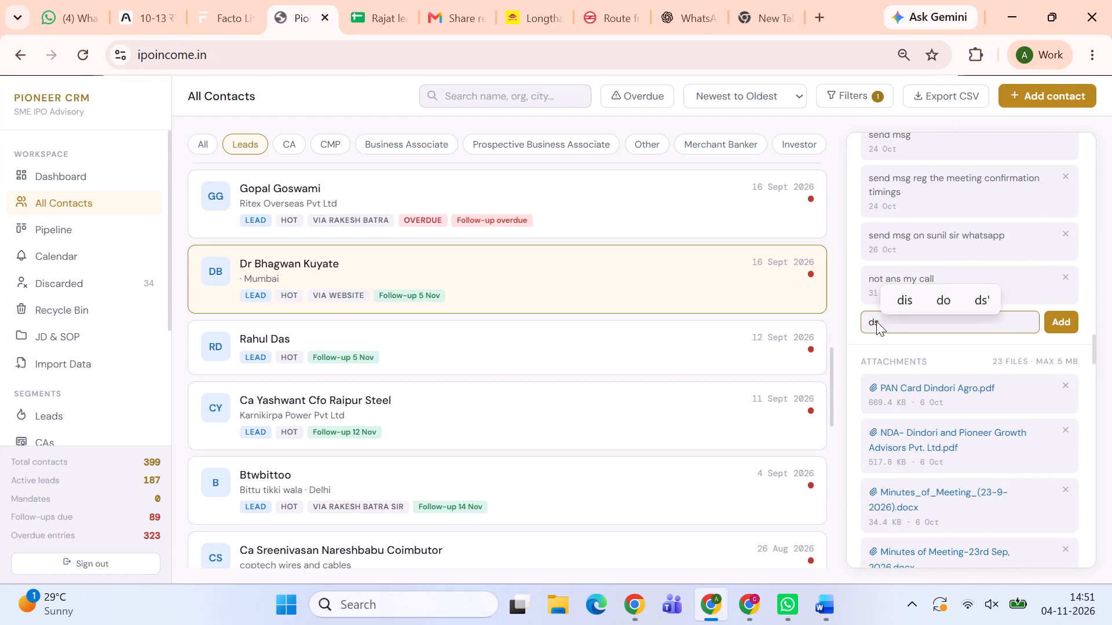
key(BackSpace)
key(BackSpace)
text(semt)
key(BackSpace)
key(BackSpace)
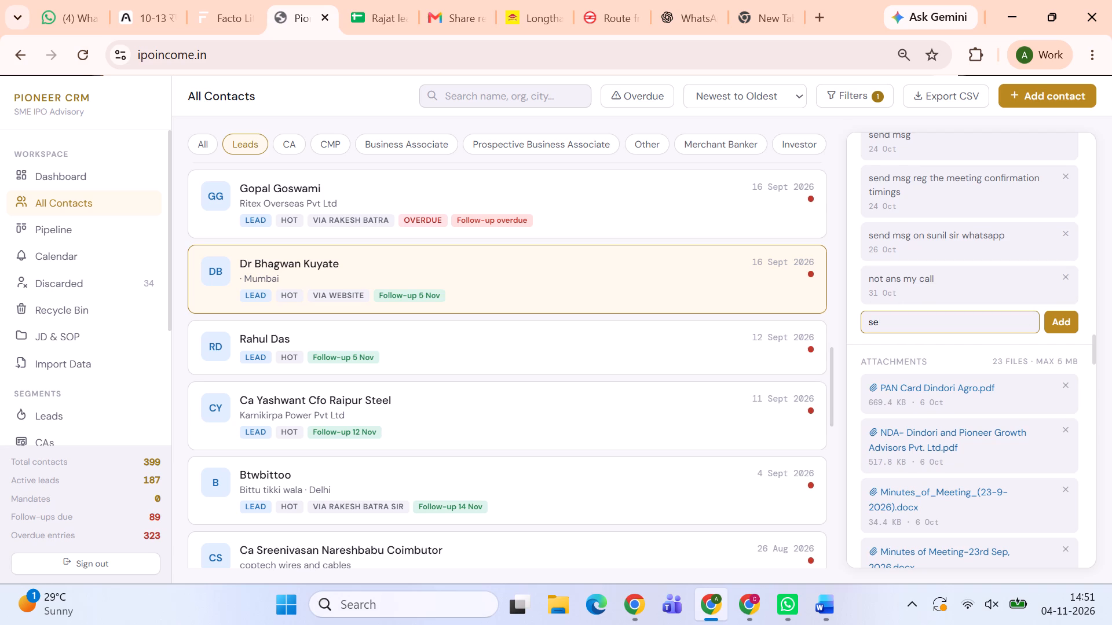
text(nt s)
key(BackSpace)
text(msg)
key(space)
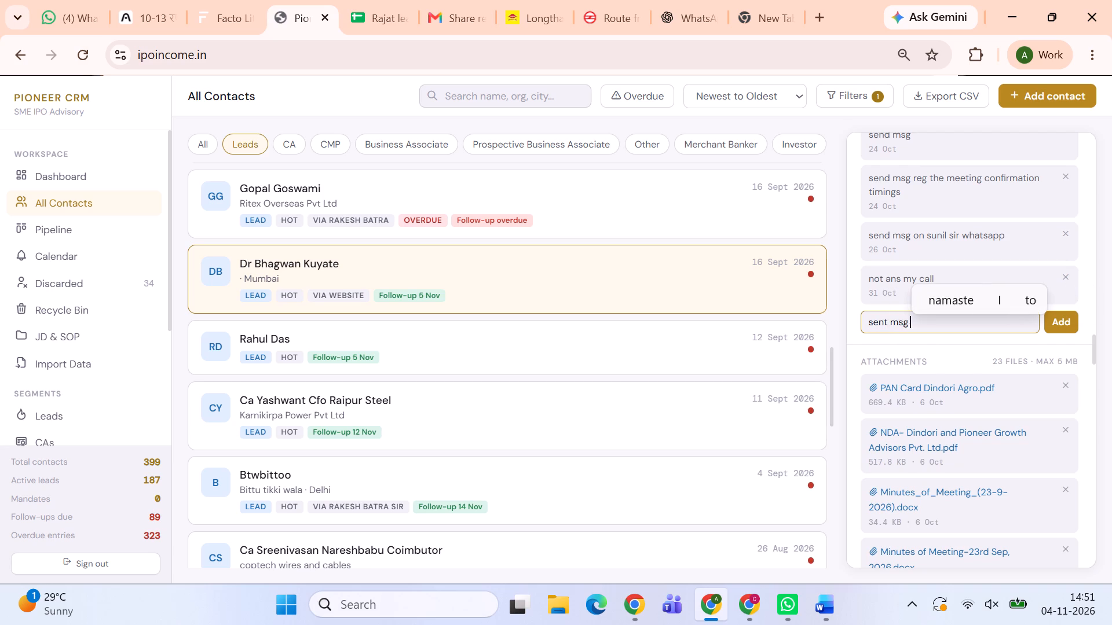
text(reg meeting)
key(space)
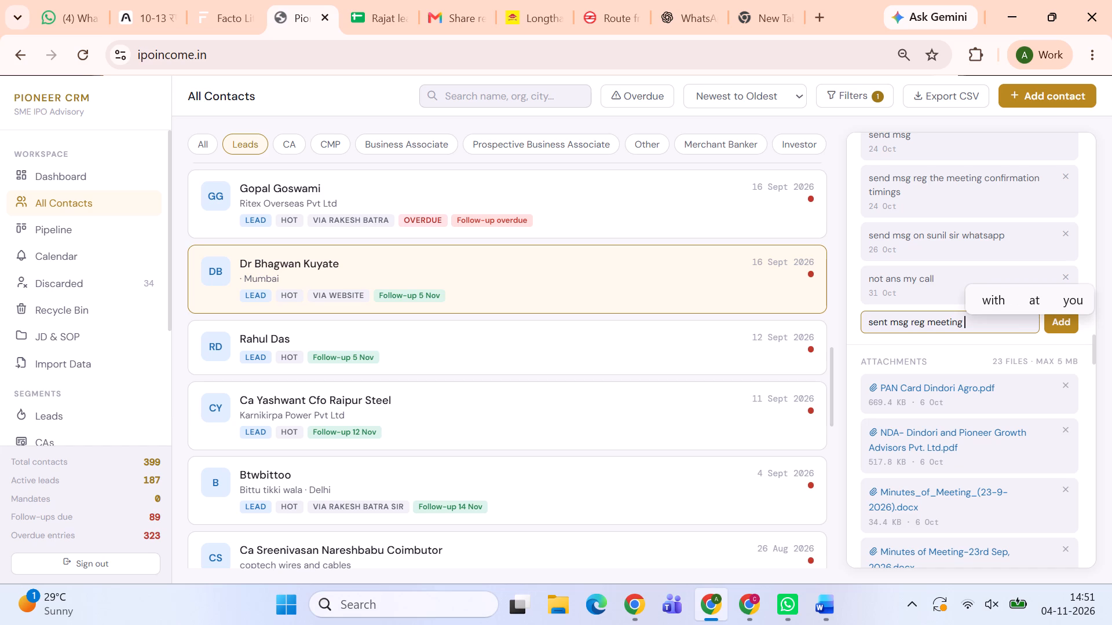
text(schedul)
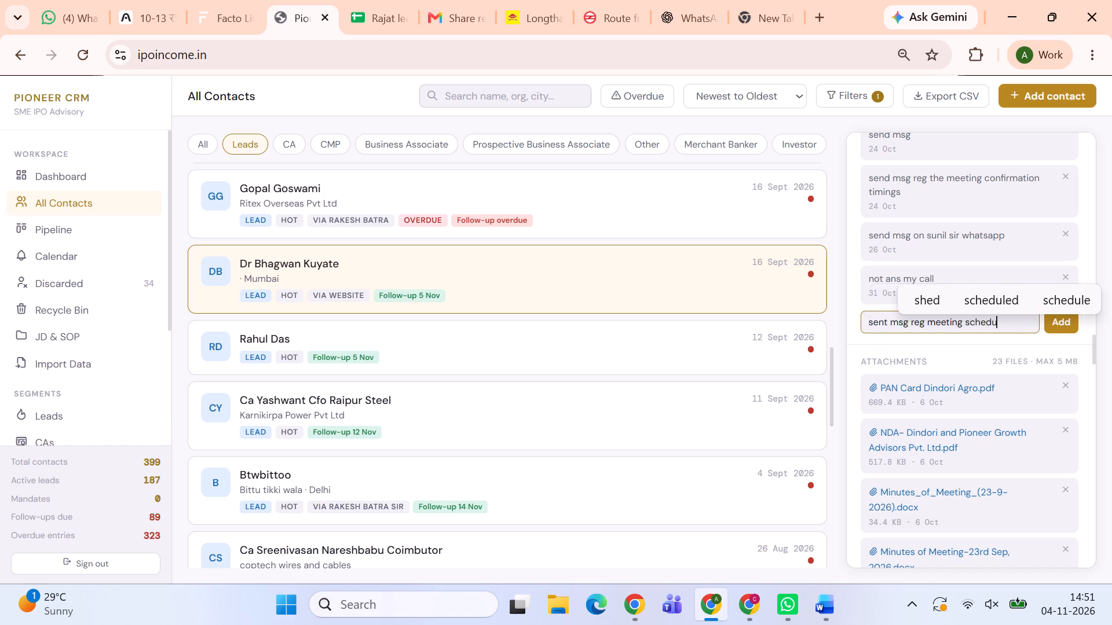
text(ing)
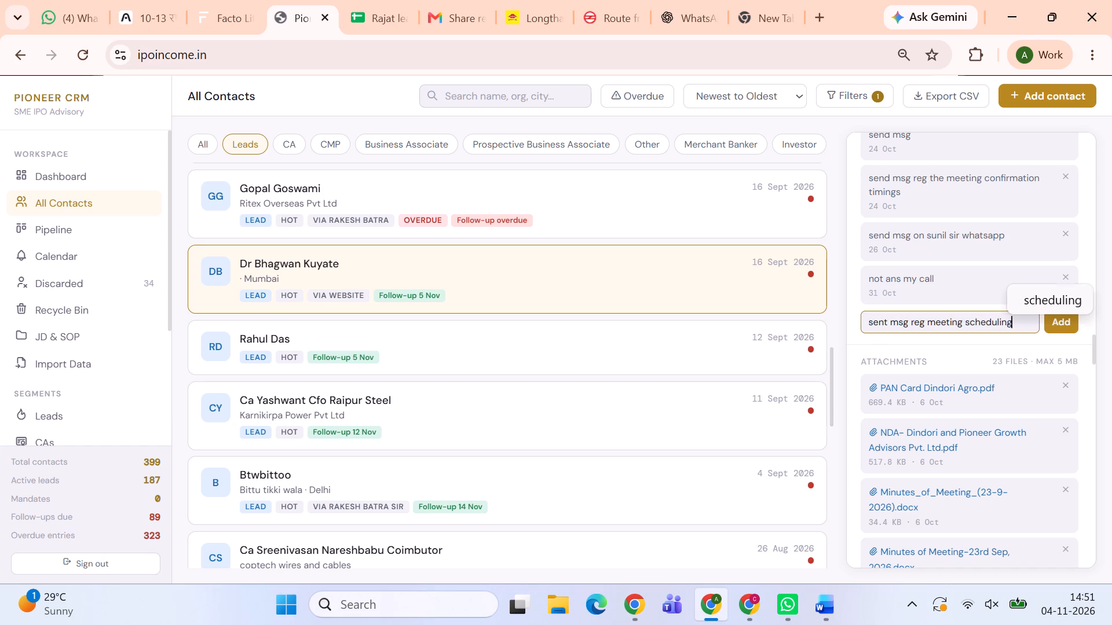
key(space)
click(958, 356)
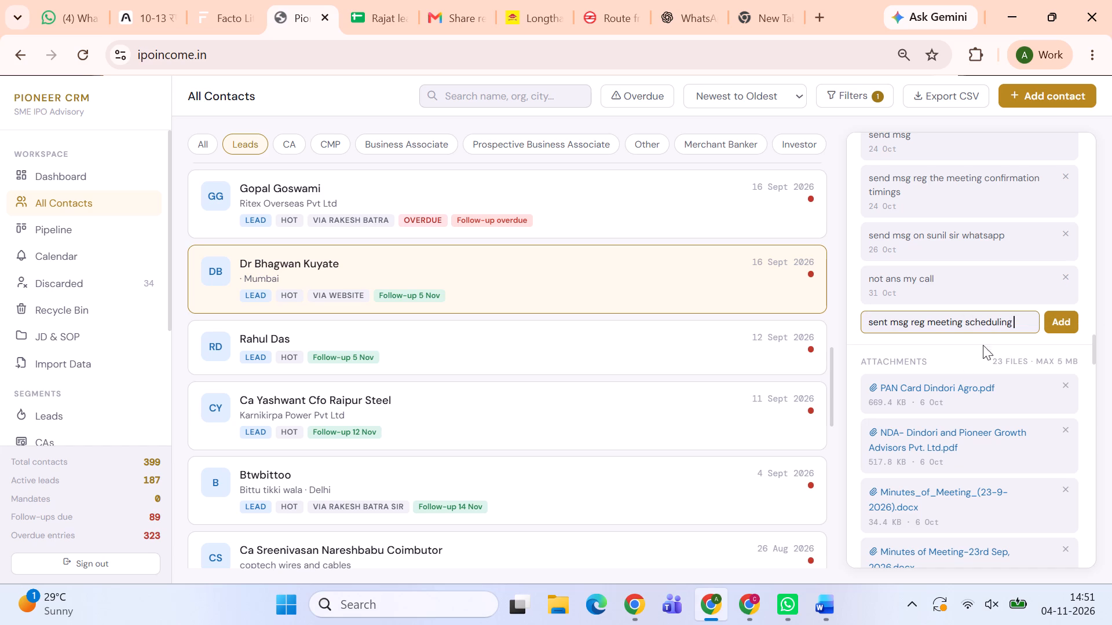
click(1050, 316)
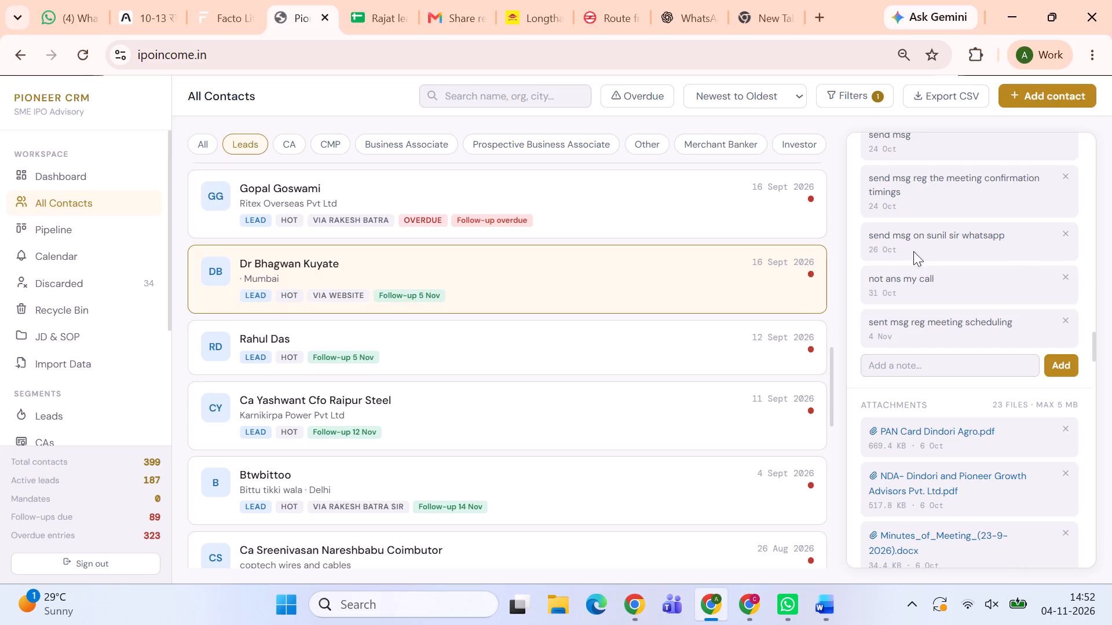
Review the hot leads further up the list, opening the Ritex Overseas, Radha Madhav Footwear and Goodrich Cereals contacts.
click(661, 203)
scroll(646, 295, up, 1)
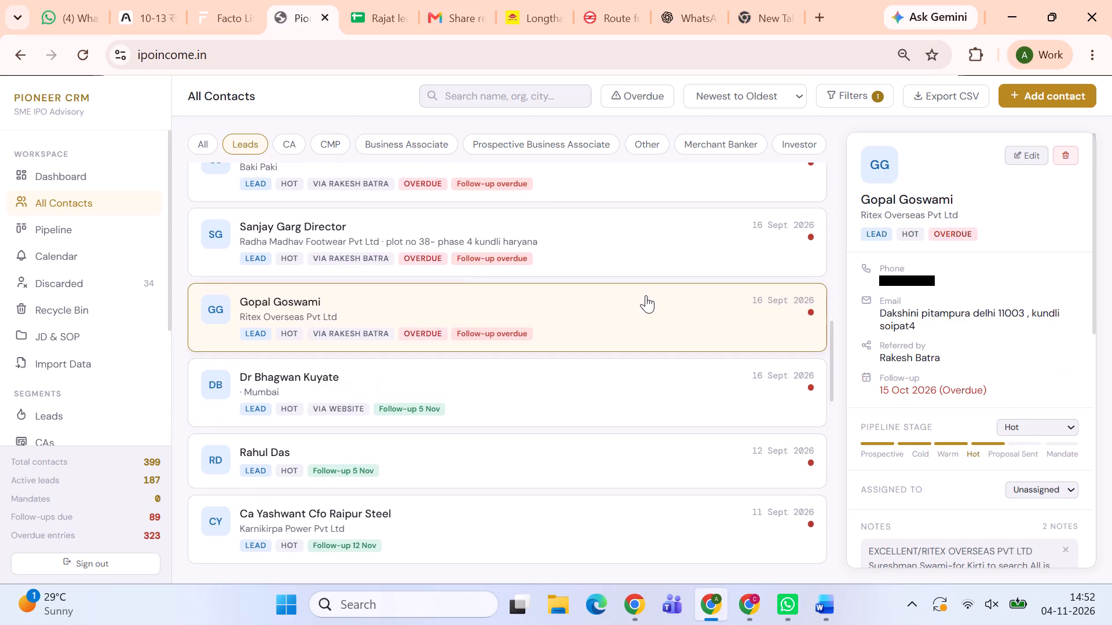
click(613, 226)
scroll(613, 226, up, 2)
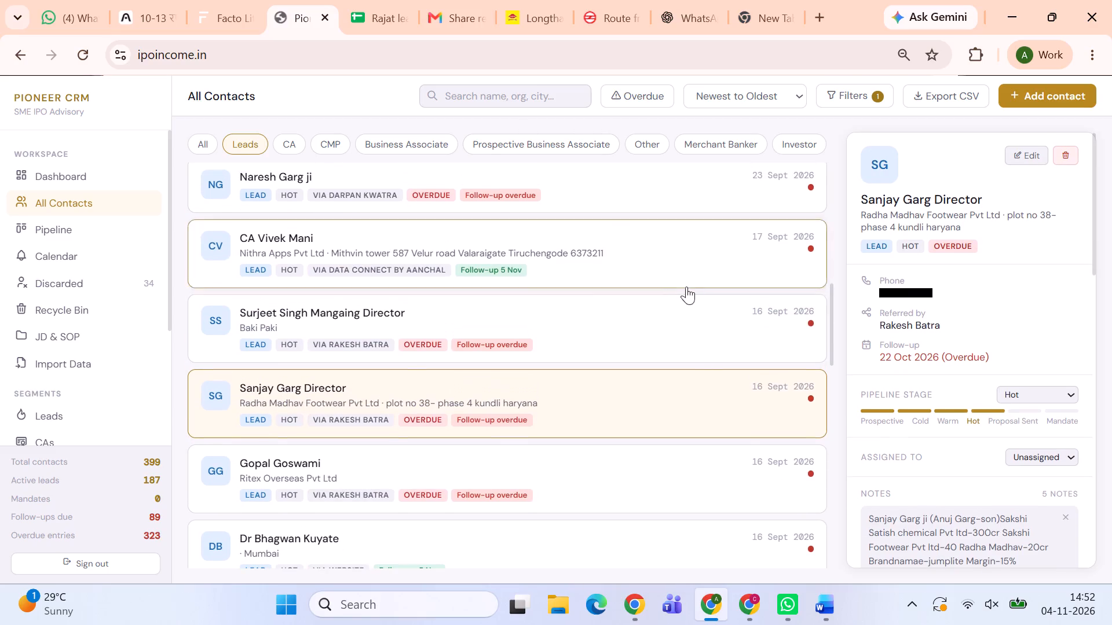
scroll(686, 288, up, 2)
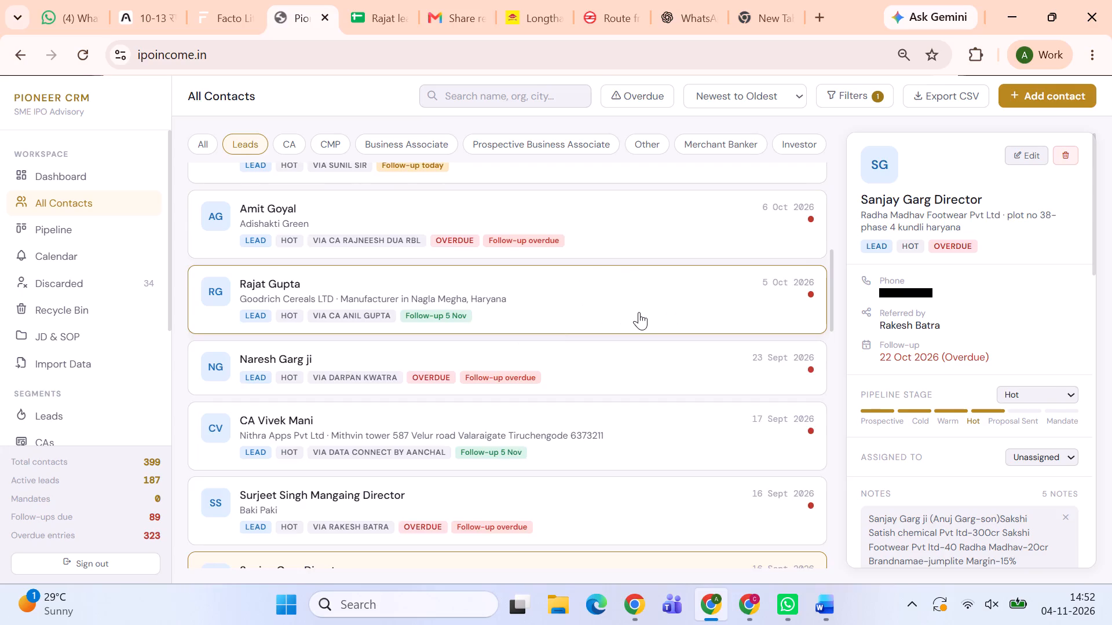
scroll(639, 312, up, 1)
click(628, 373)
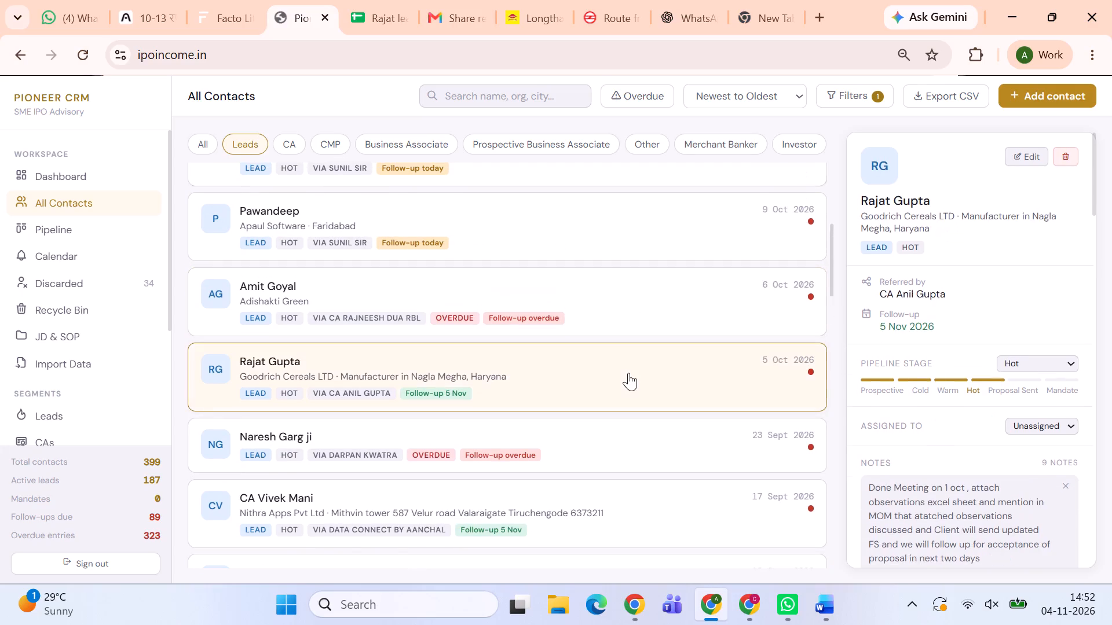
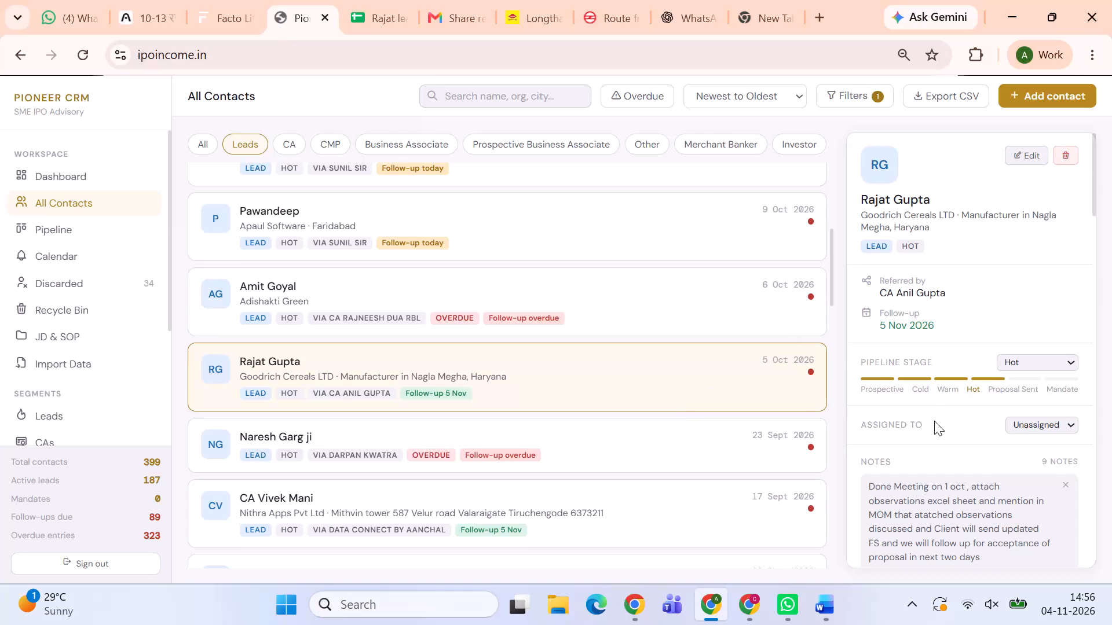
Enter a note beginning "sent msg to anil ji reg the" in the Goodrich Cereals contact's notes.
scroll(934, 421, down, 3)
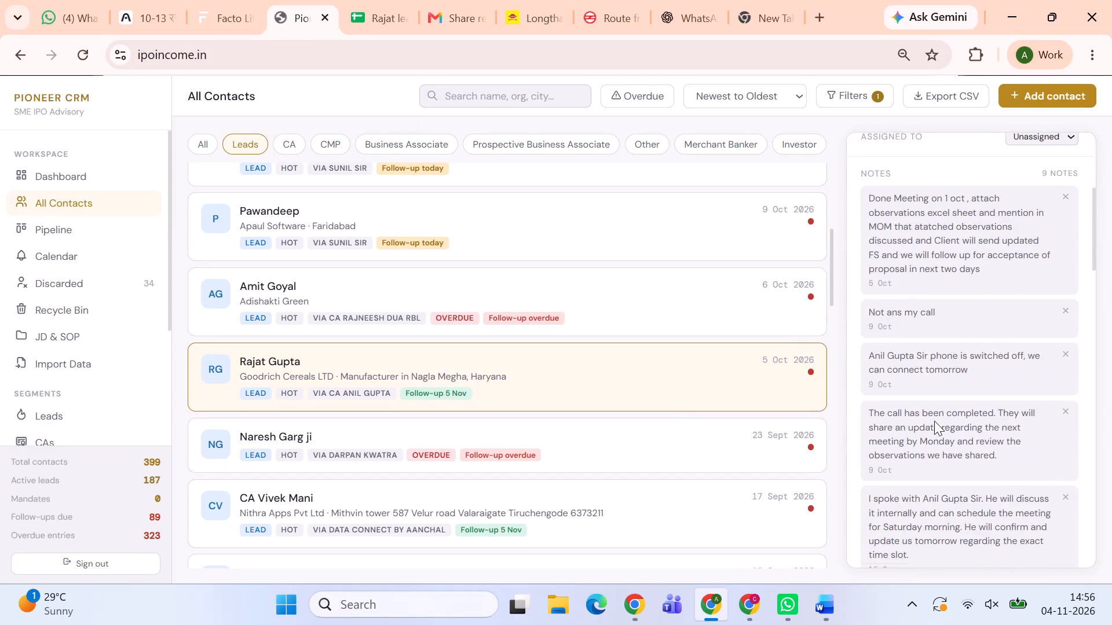
scroll(934, 421, down, 2)
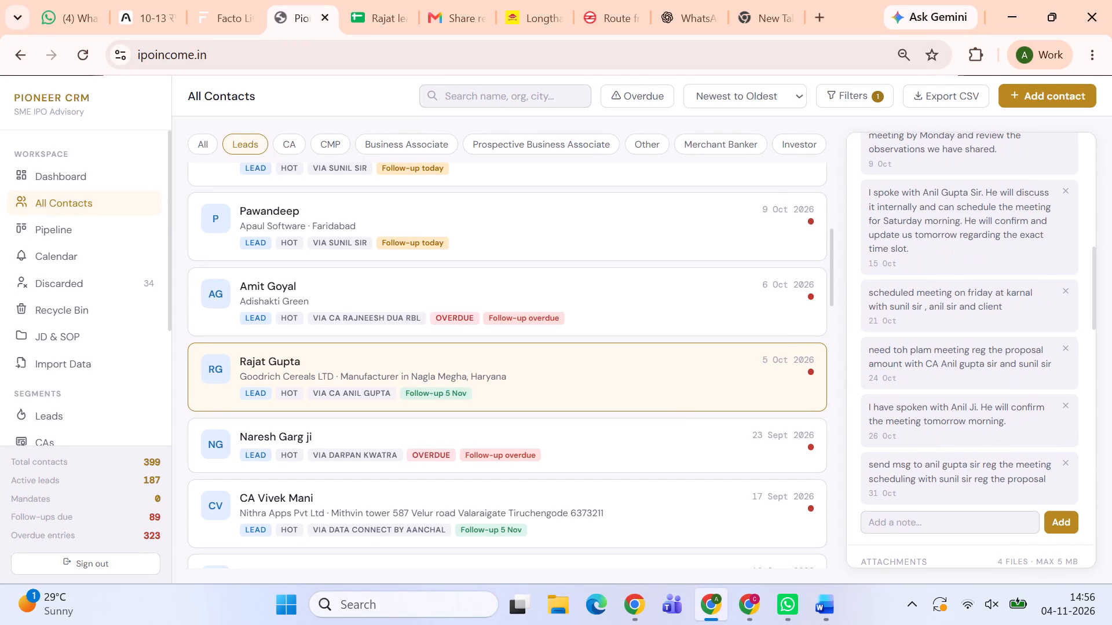
click(923, 518)
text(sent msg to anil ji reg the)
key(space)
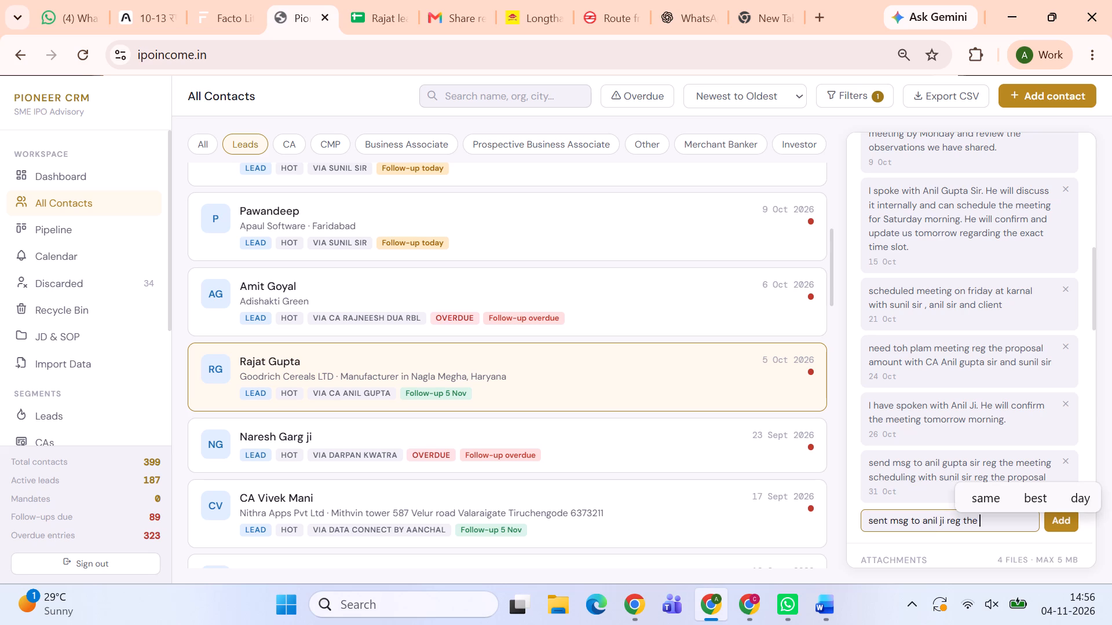
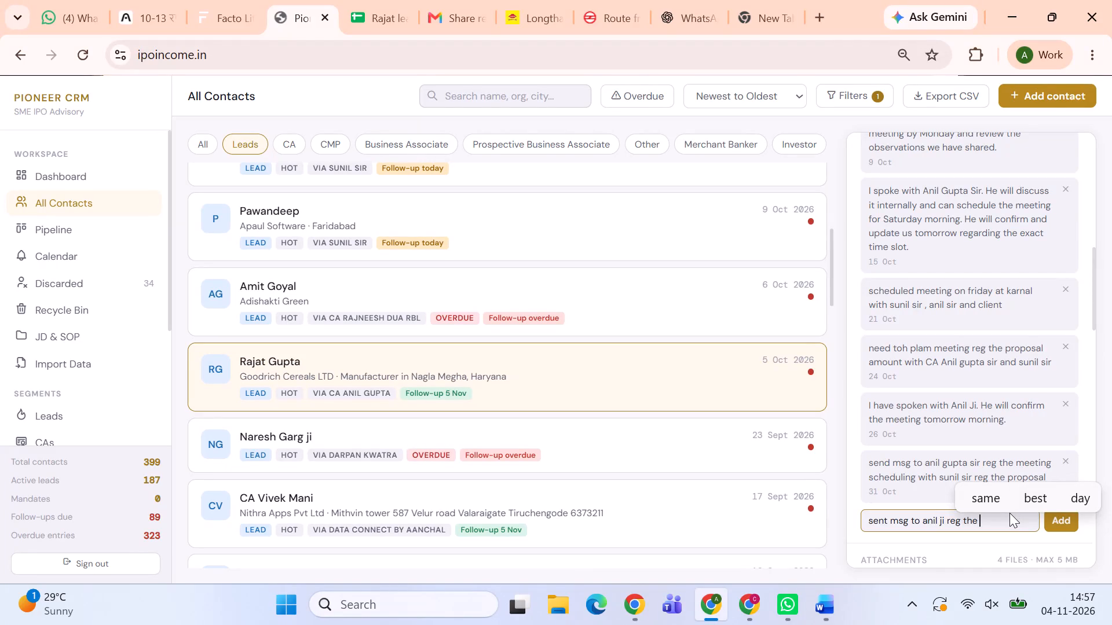
Complete the Goodrich Cereals note as "sent msg to anil ji reg the when the meeting will be schedule?" and add it.
text(when meeting is sch)
text(edule)
key(space)
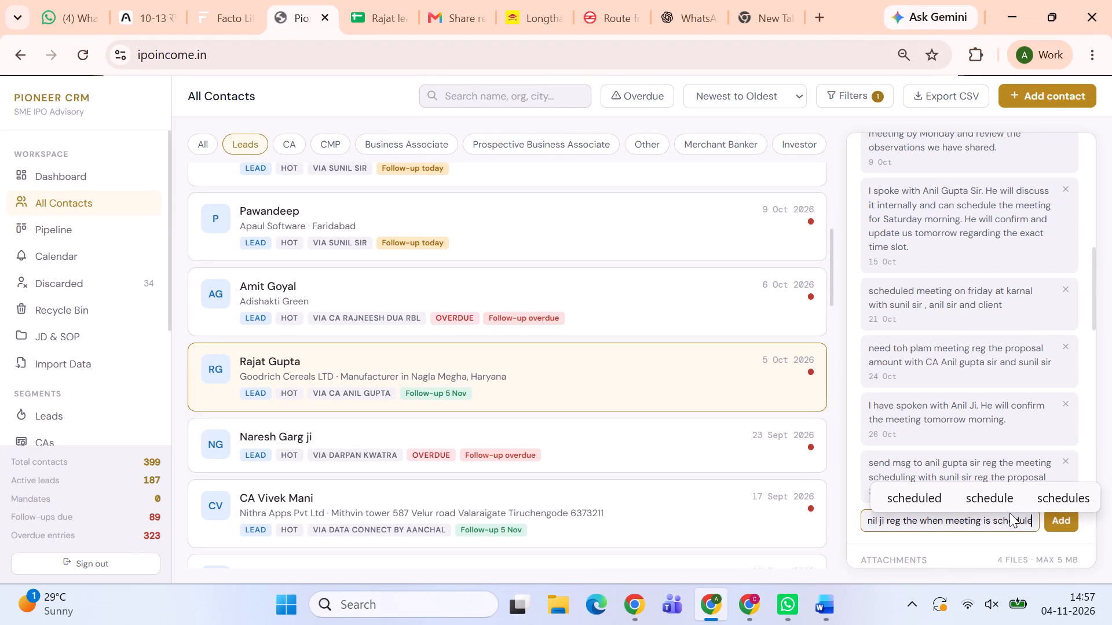
click(943, 521)
text(the)
key(space)
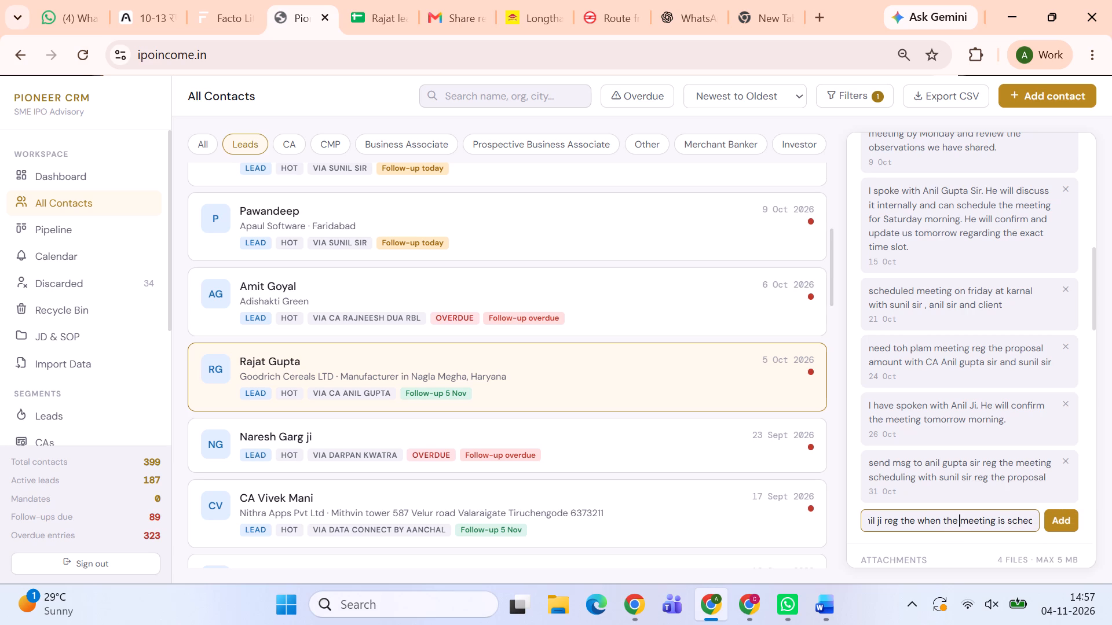
click(1003, 517)
key(BackSpace)
key(BackSpace)
text(will be)
key(space)
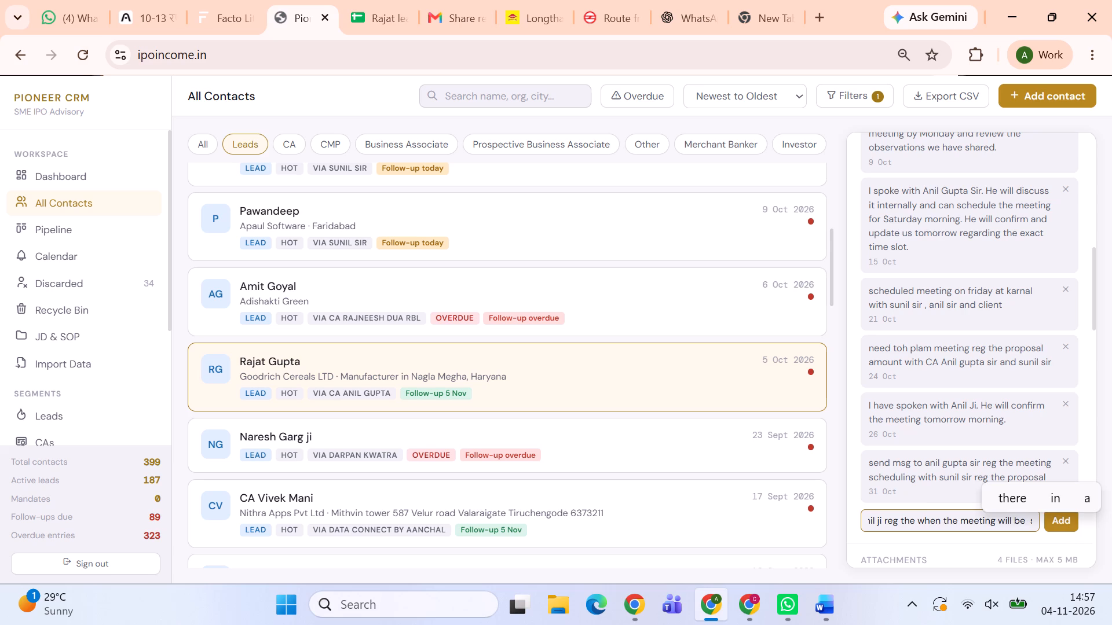
scroll(1005, 530, left, 3)
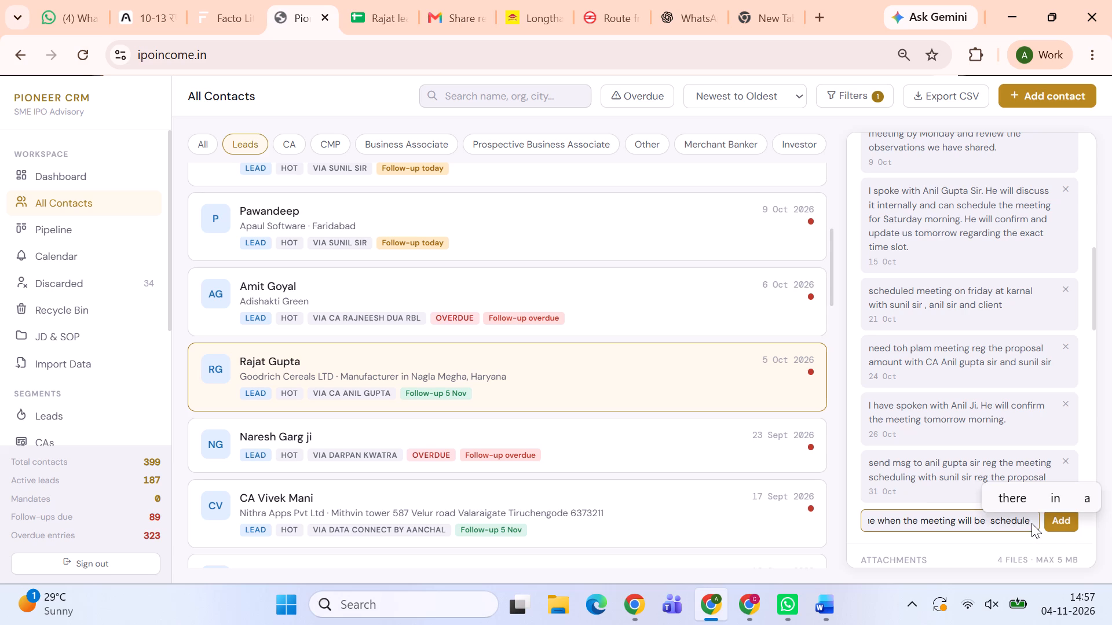
key(Right)
key(Right)
key(Right)
key(Right)
key(Right)
key(Right)
key(Right)
key(Right)
key(Right)
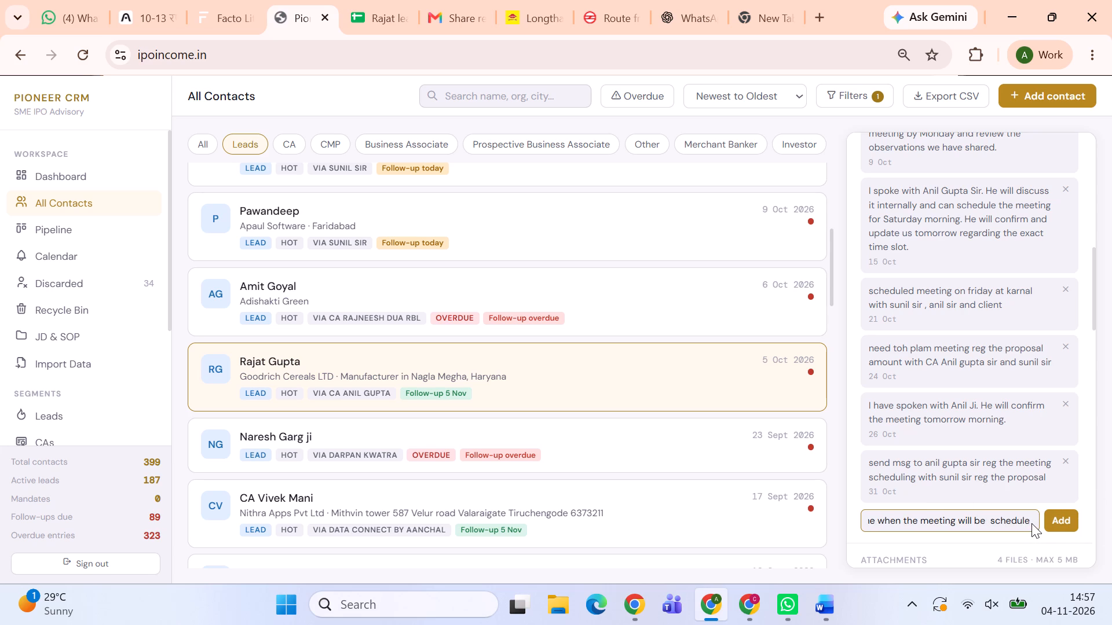
key(shift+question)
click(1066, 520)
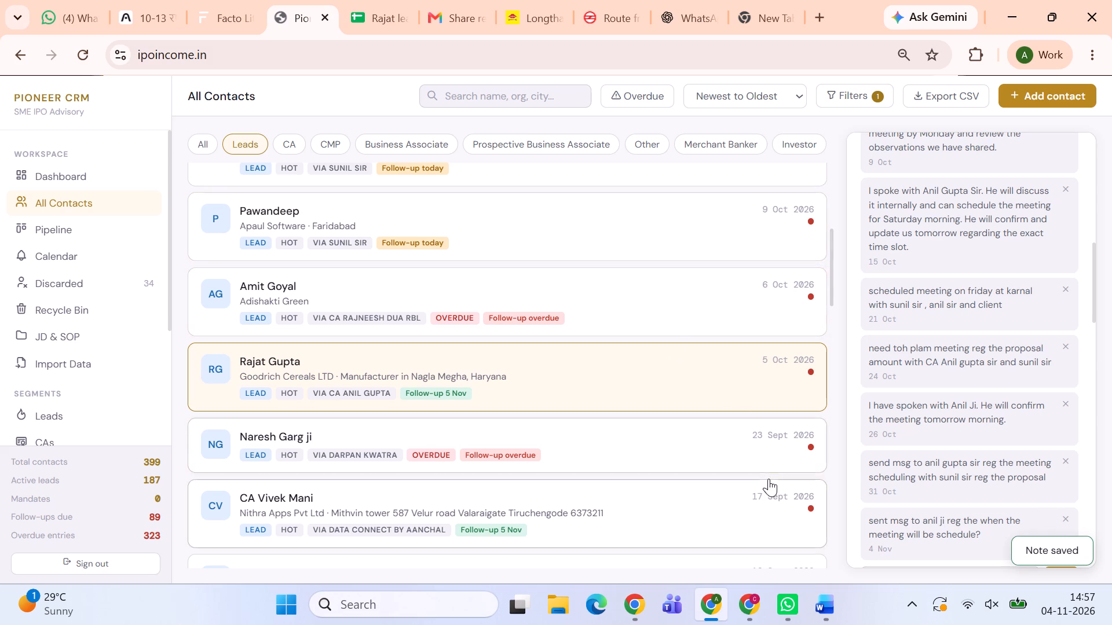
In the Word list, fill item 5 with "Anil ( good rich ) : sent msg reg the meeting confirmation , when will be meeting schedule".
click(826, 602)
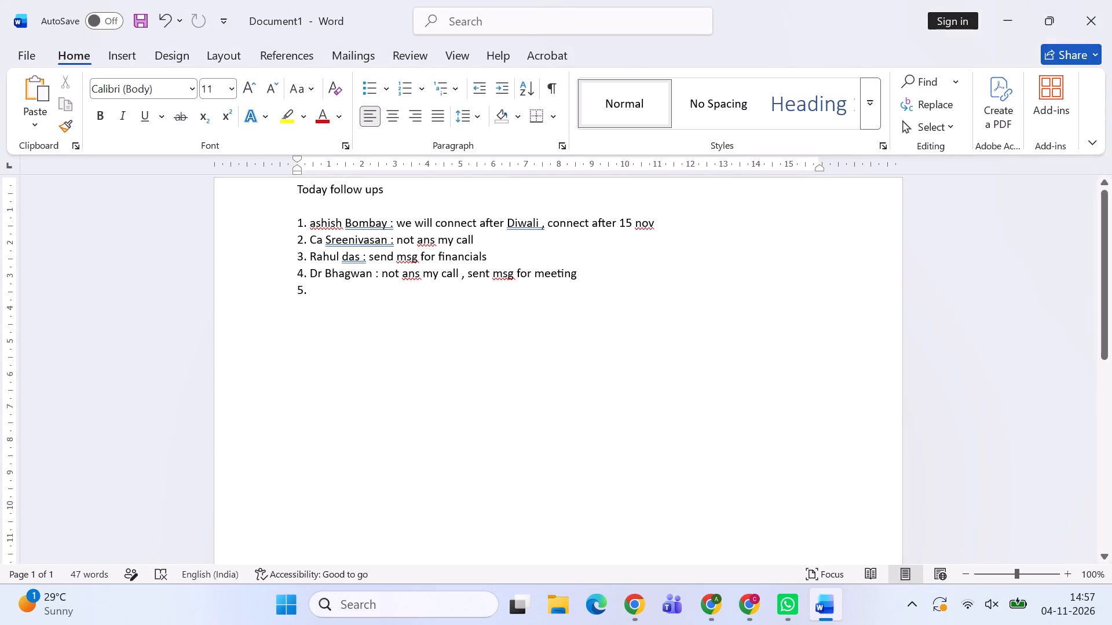
text(Anil)
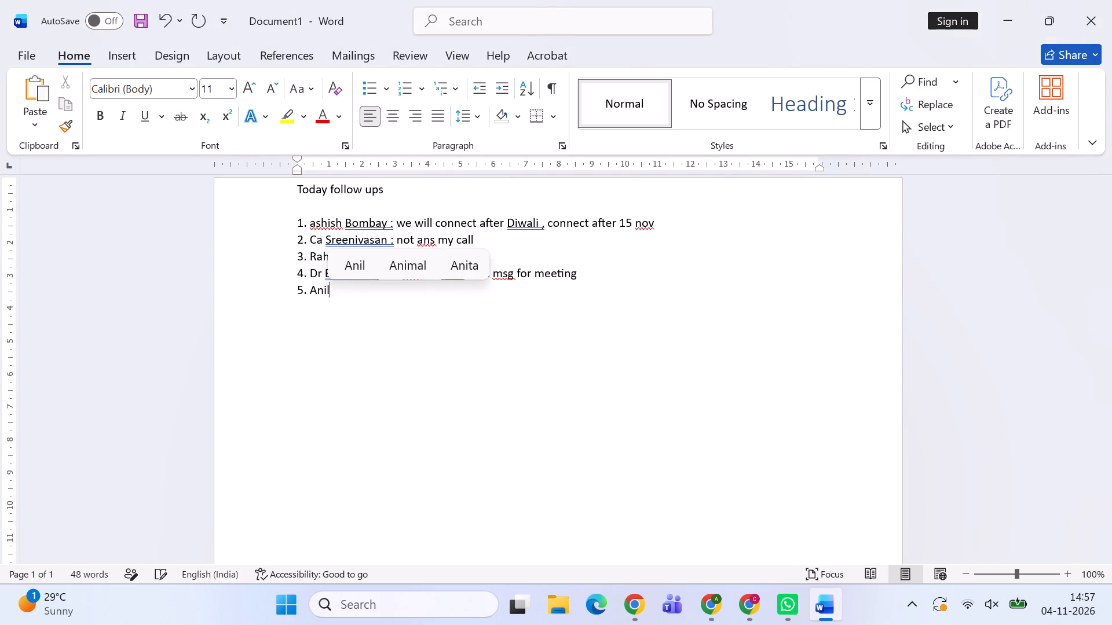
key(space)
text(( good rich ) ;)
key(space)
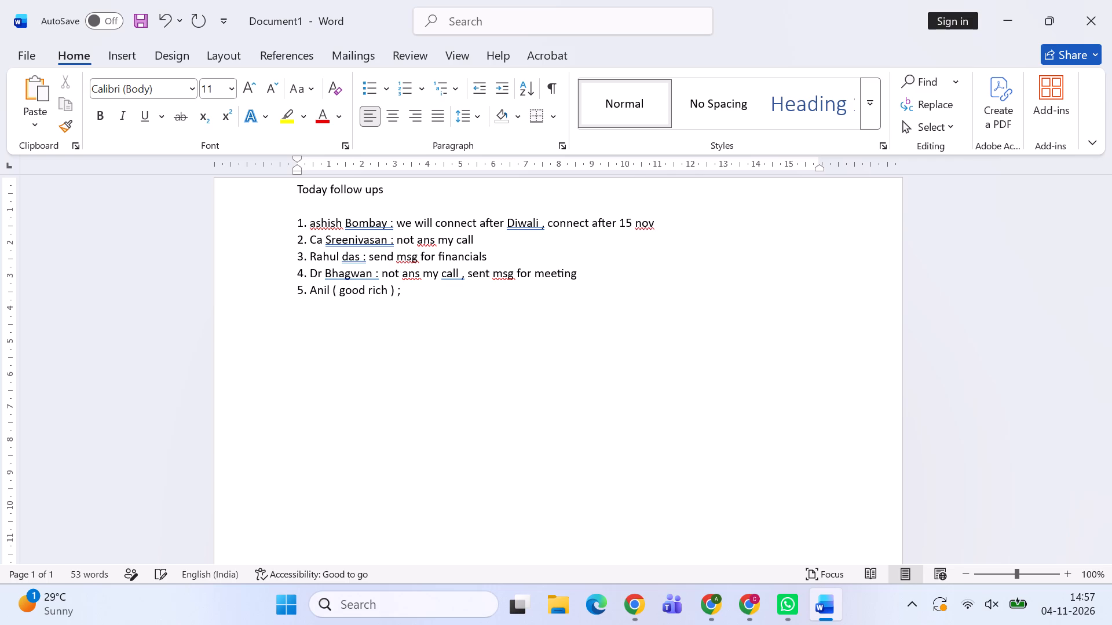
key(BackSpace)
key(BackSpace)
key(shift+colon)
key(space)
text(sent msg reg the meeting confirmation , h)
key(BackSpace)
text(when will be meeting schedule)
key(space)
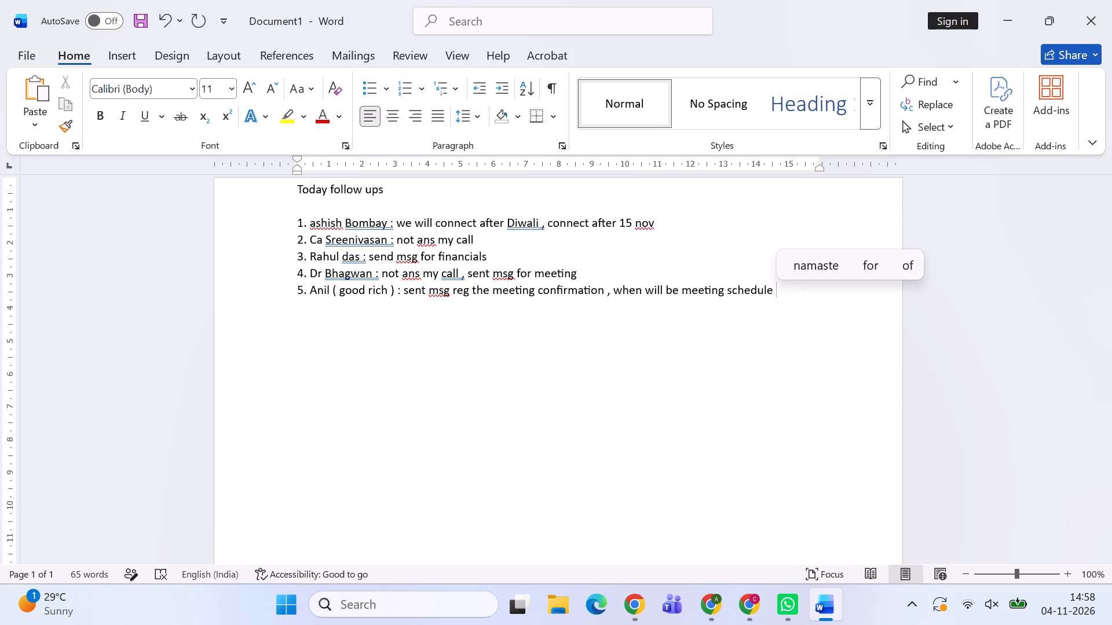
Start item 6 on a new line of the follow-up list.
key(shift+Return)
key(6)
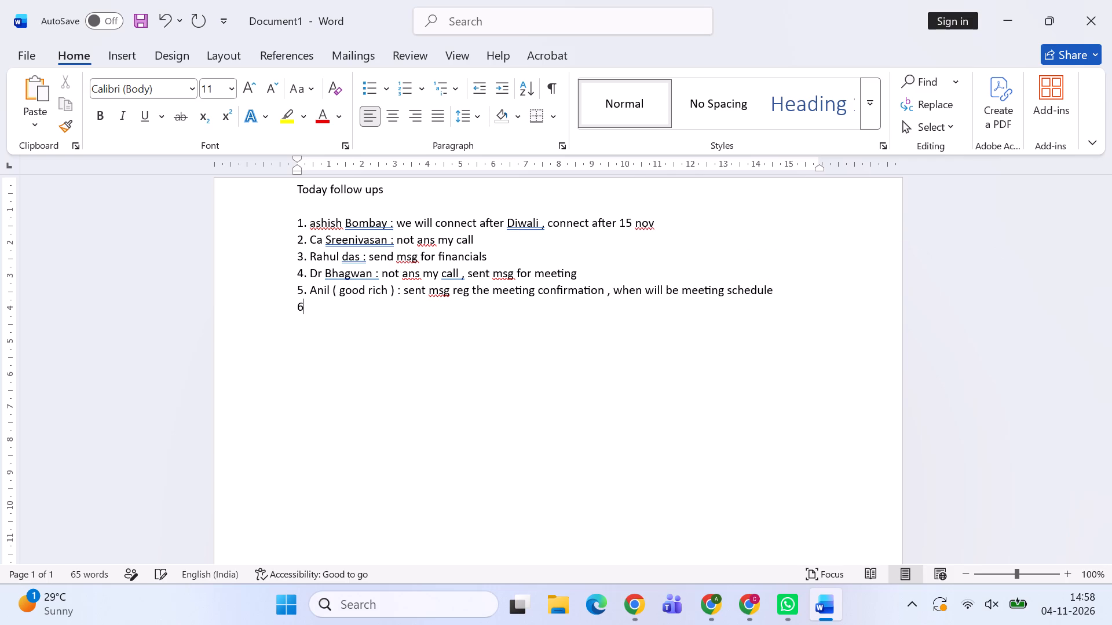
text(.)
key(space)
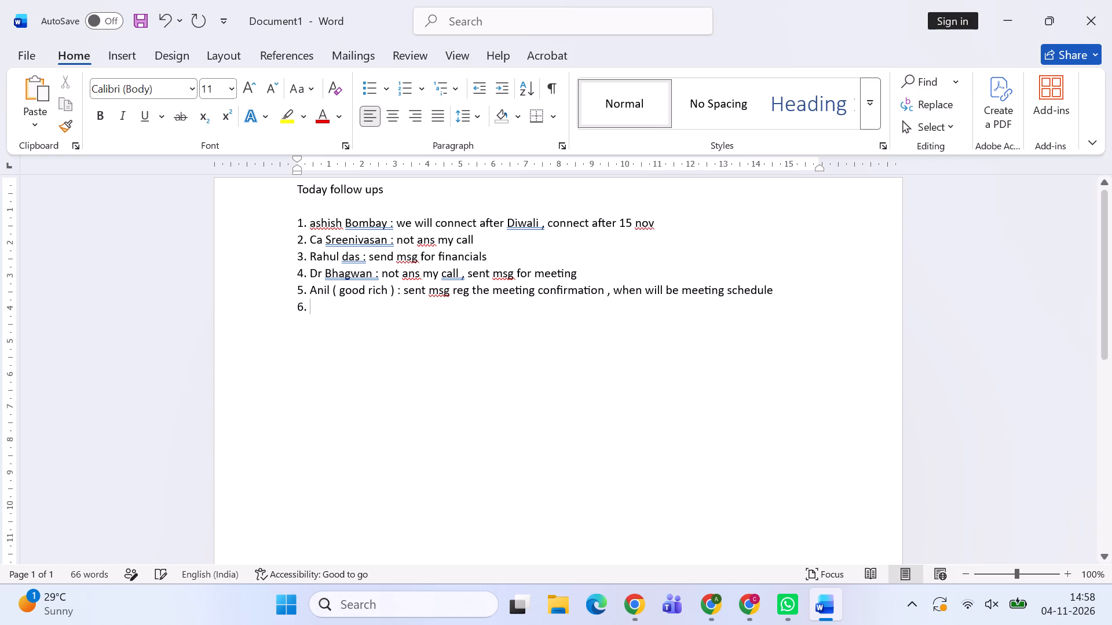
Switch back to the CRM in Chrome and view the Adishakti Green lead and the Apaul Software lead.
click(722, 609)
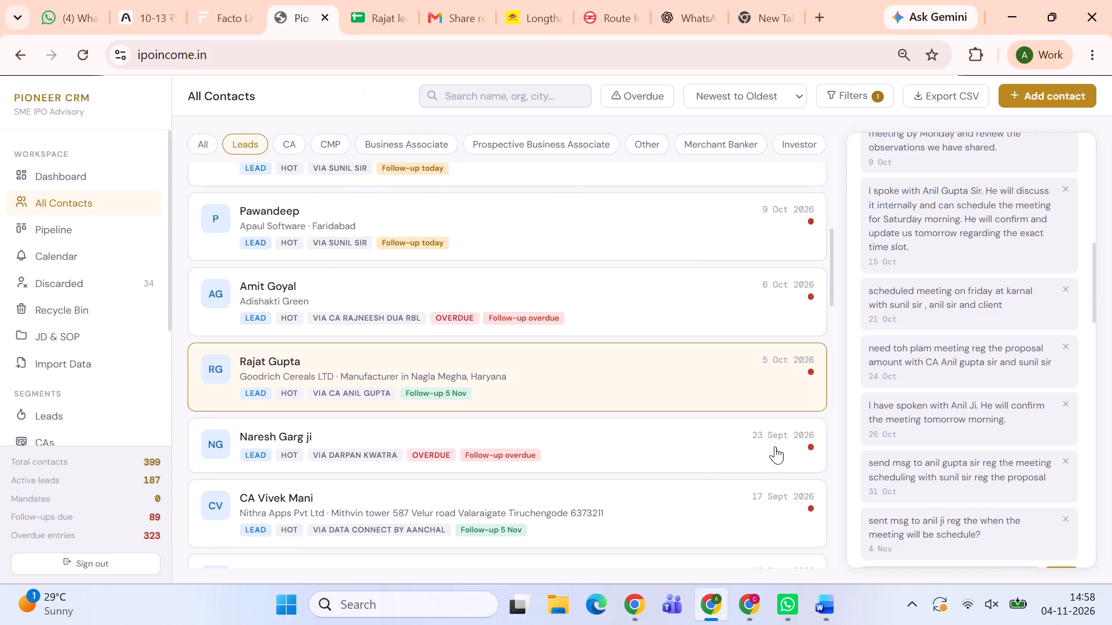
click(699, 314)
scroll(693, 303, up, 1)
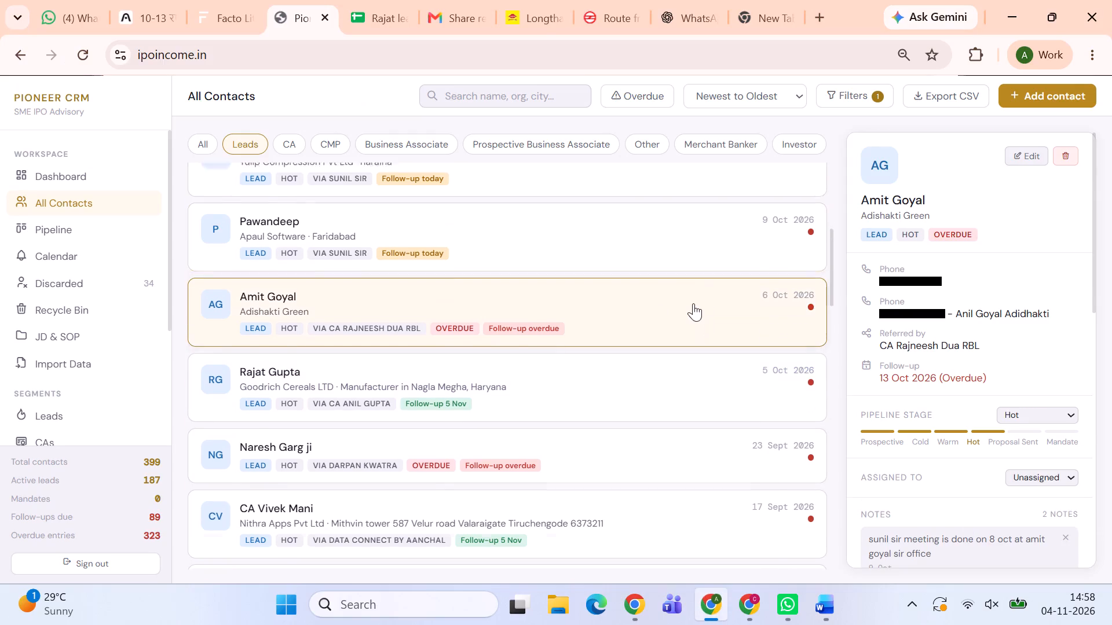
scroll(693, 303, up, 1)
click(694, 295)
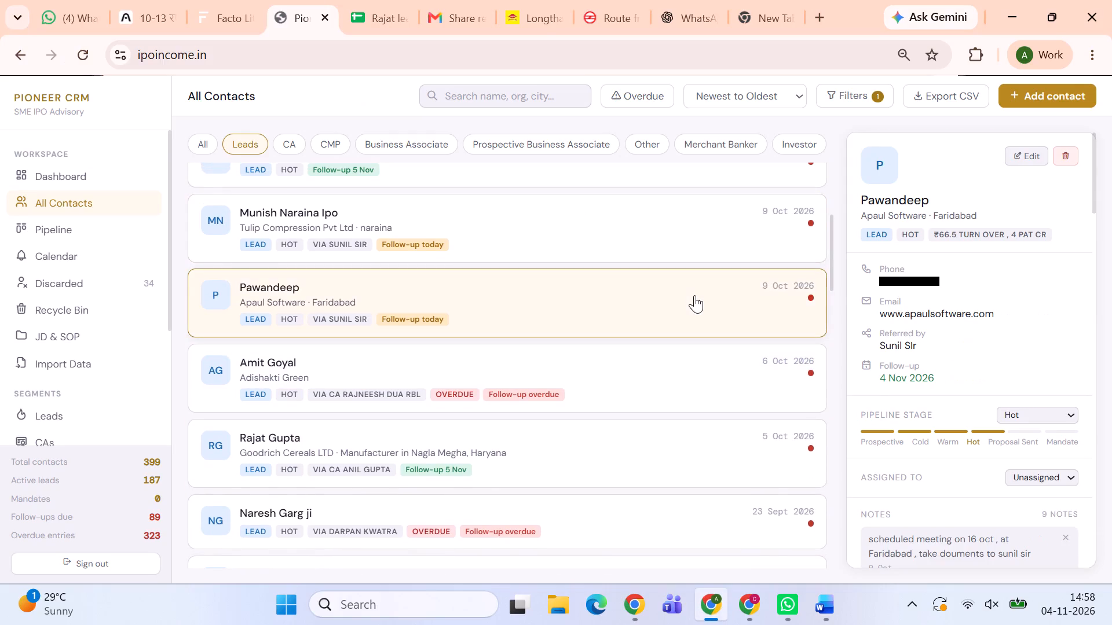
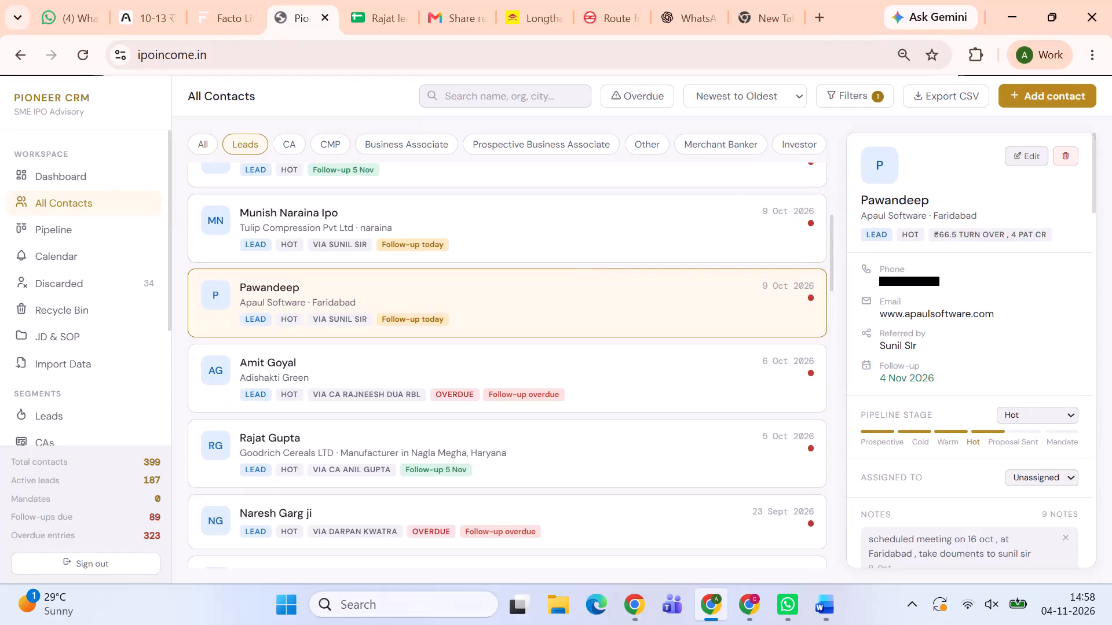
Add the note "cut my call" to the Apaul Software lead.
scroll(886, 373, down, 6)
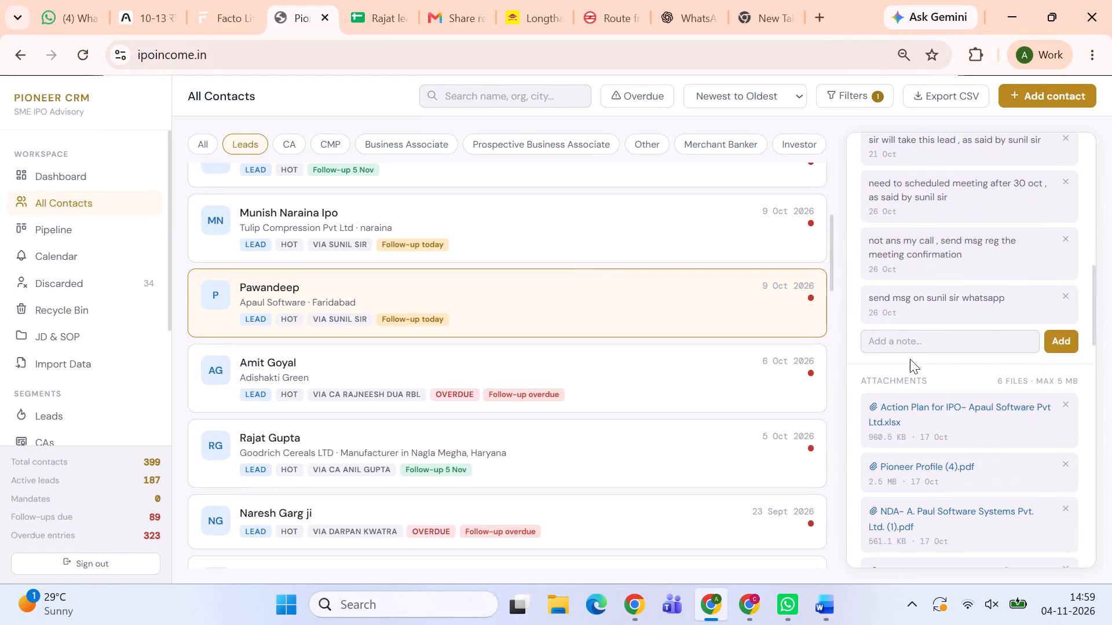
click(908, 336)
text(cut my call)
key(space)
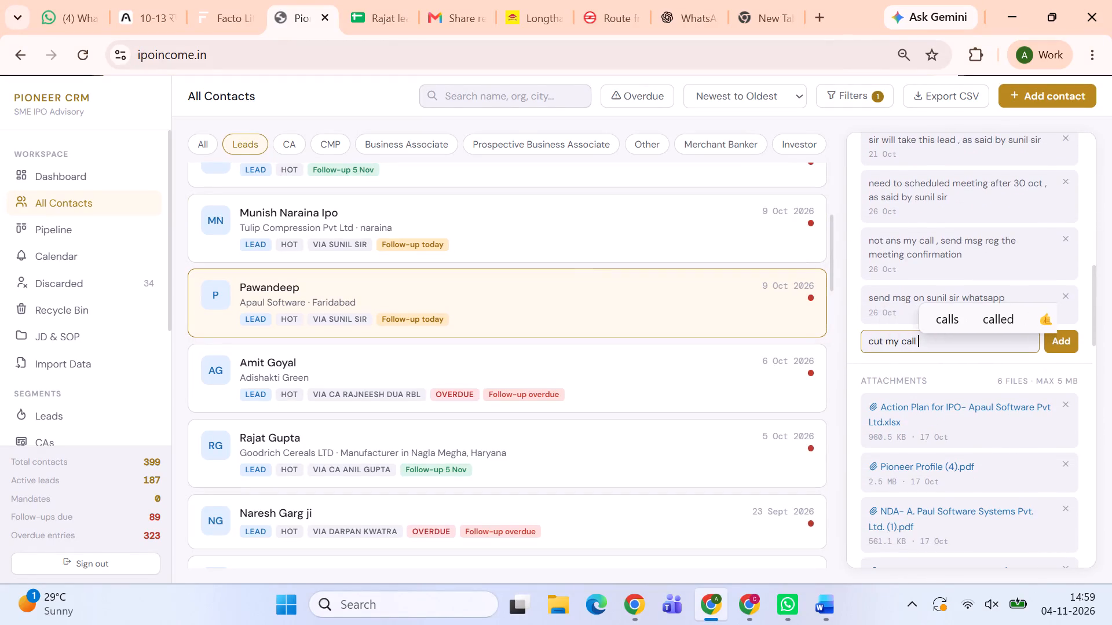
click(938, 368)
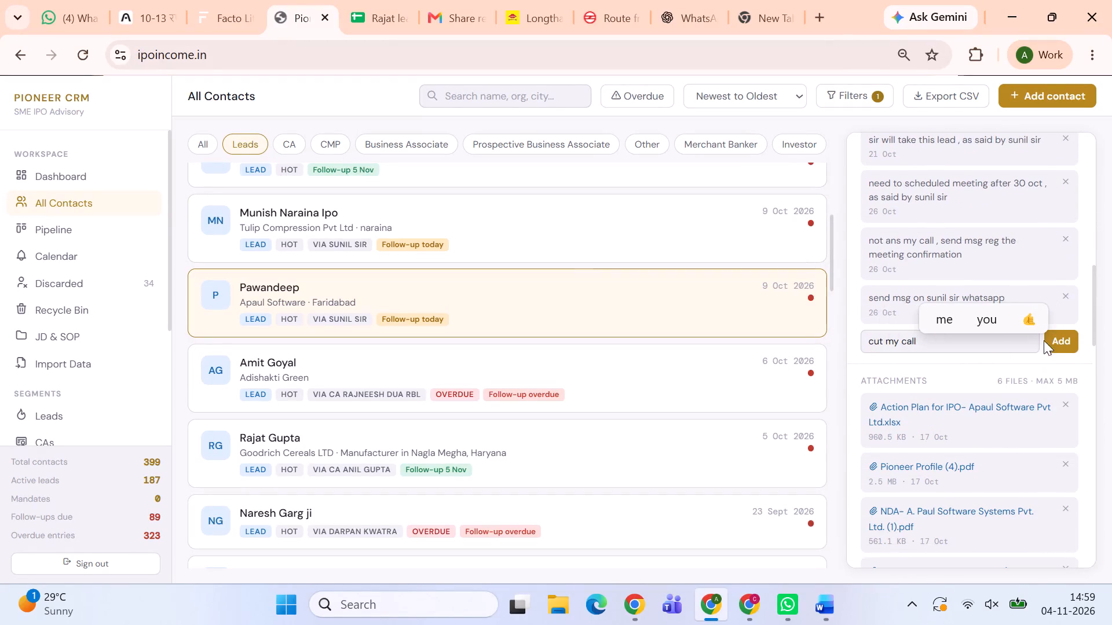
click(1049, 336)
Set the Apaul Software lead's follow-up date to 05-11-2026 and update the contact.
scroll(992, 312, up, 4)
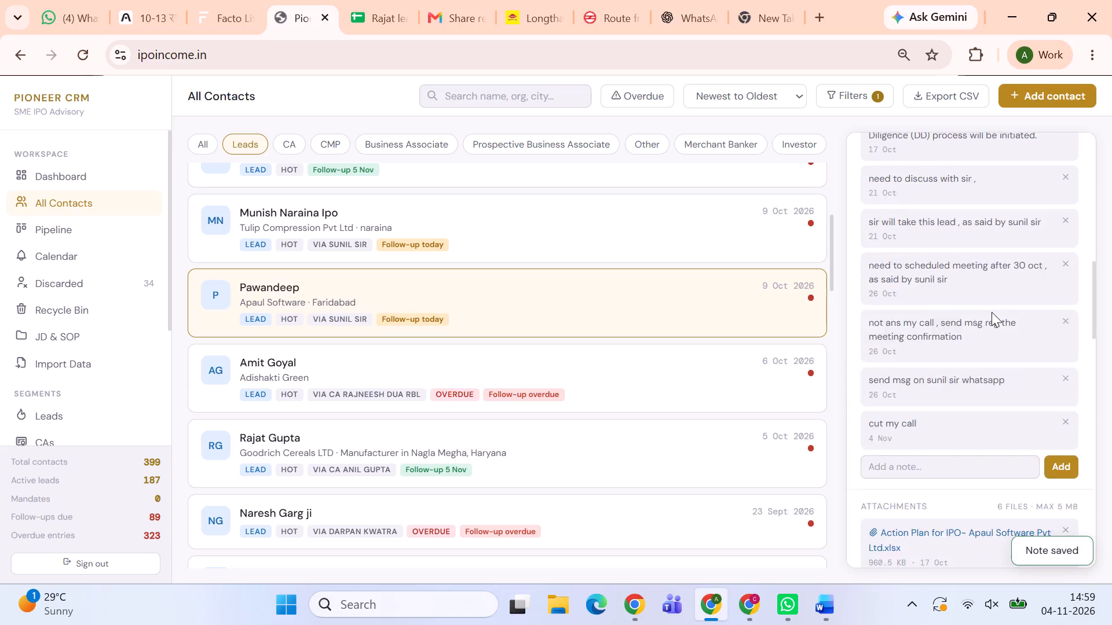
scroll(992, 312, up, 2)
click(1022, 159)
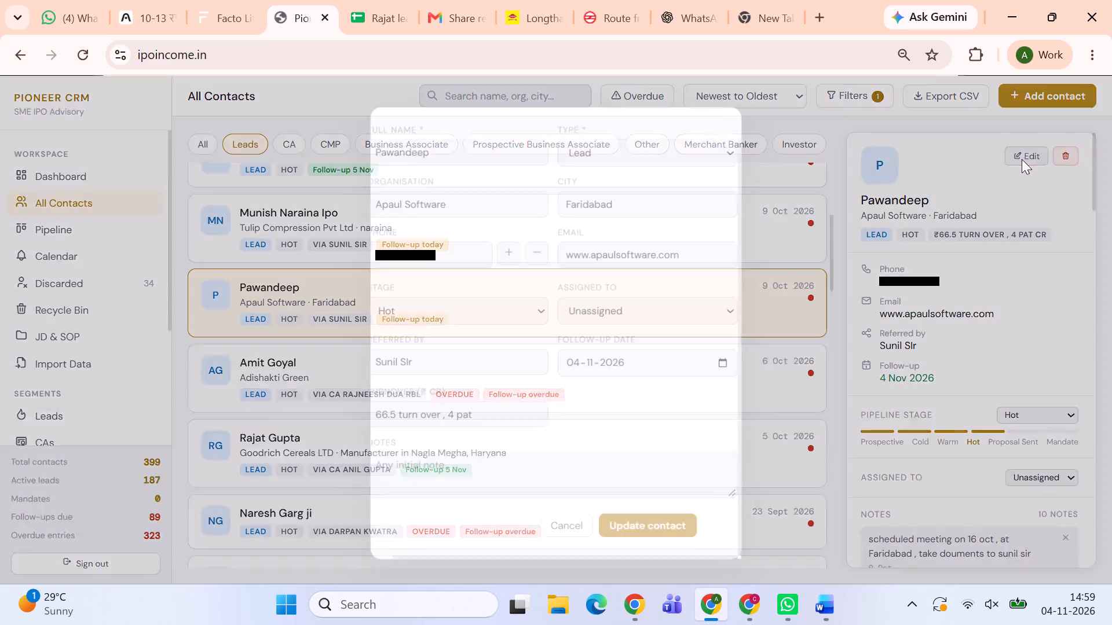
click(723, 361)
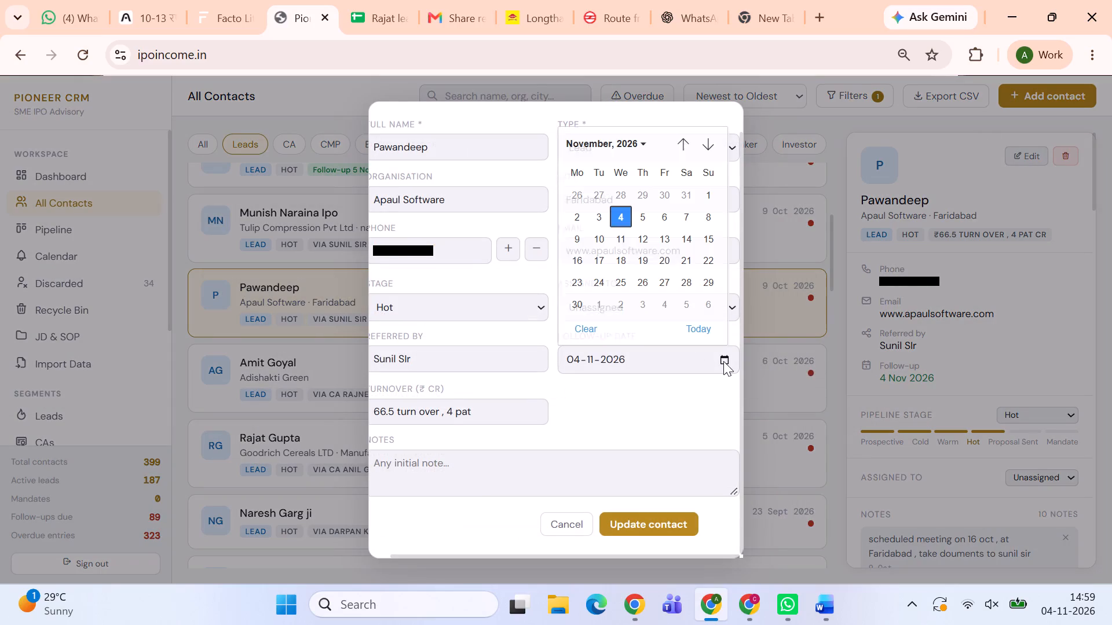
click(645, 218)
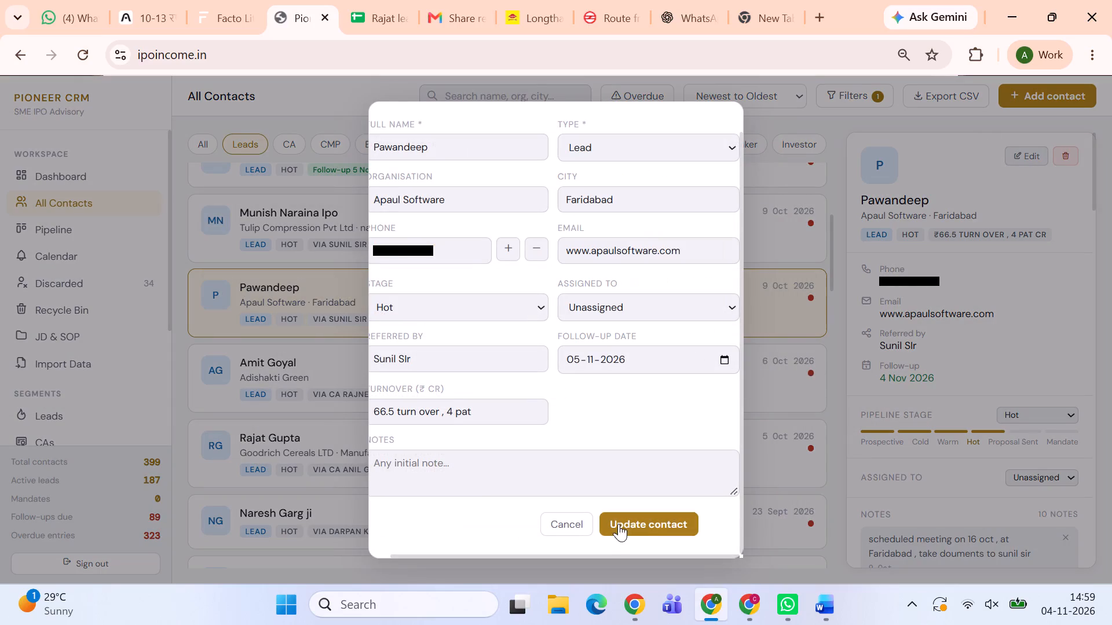
click(622, 526)
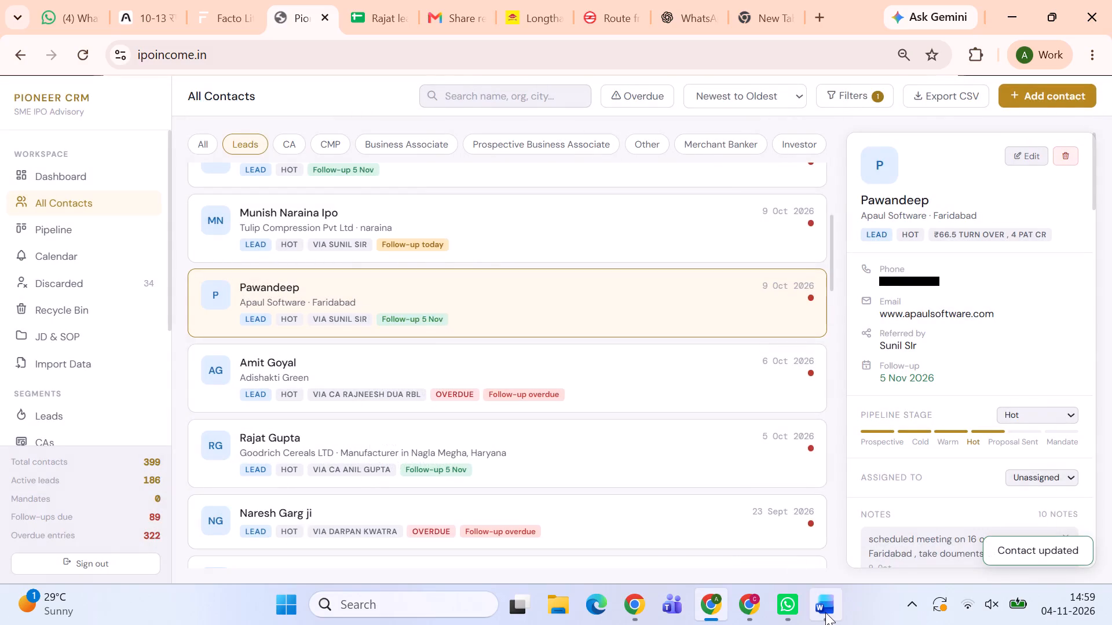
click(825, 612)
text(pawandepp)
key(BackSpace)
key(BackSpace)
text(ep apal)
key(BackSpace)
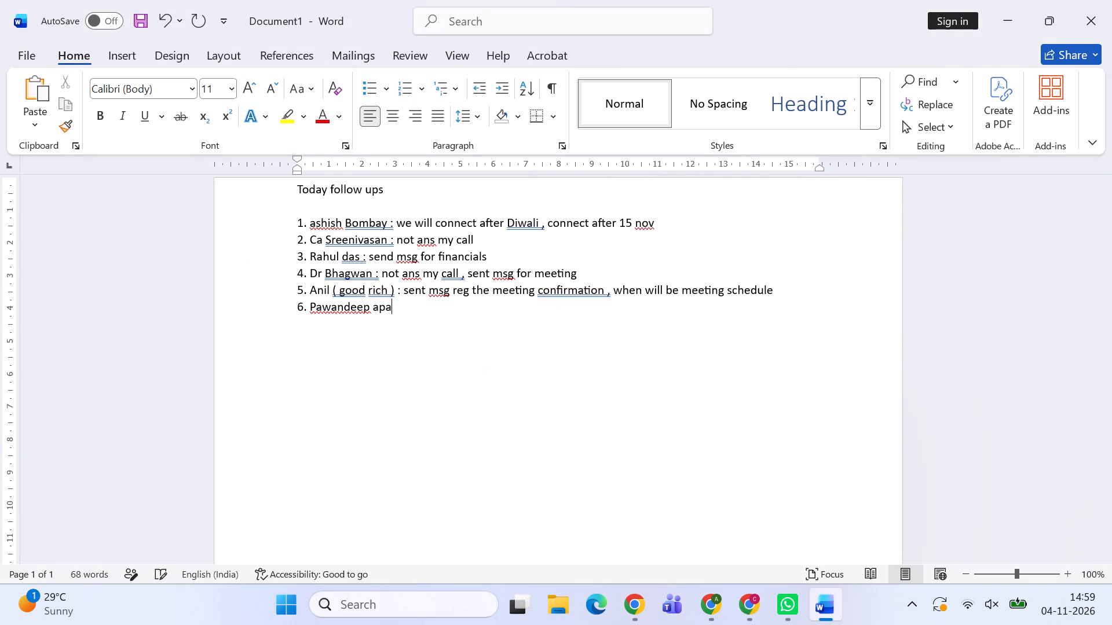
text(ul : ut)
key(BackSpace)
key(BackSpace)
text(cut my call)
Start item 7 on a new line of the follow-up list.
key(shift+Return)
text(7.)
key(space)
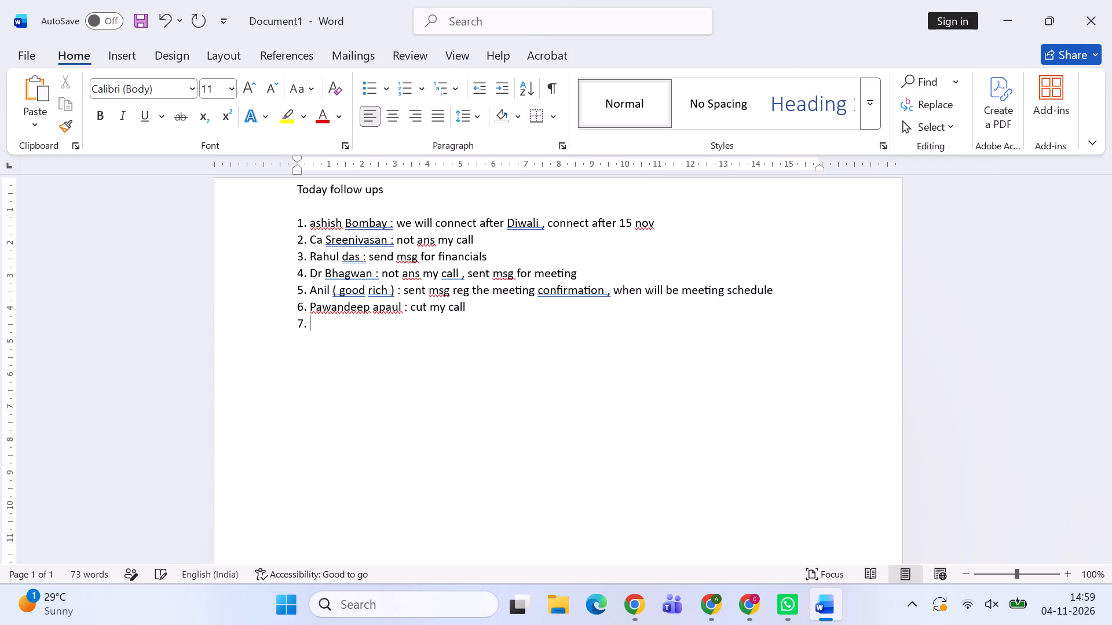
Switch back to the CRM contact list in Chrome.
click(711, 618)
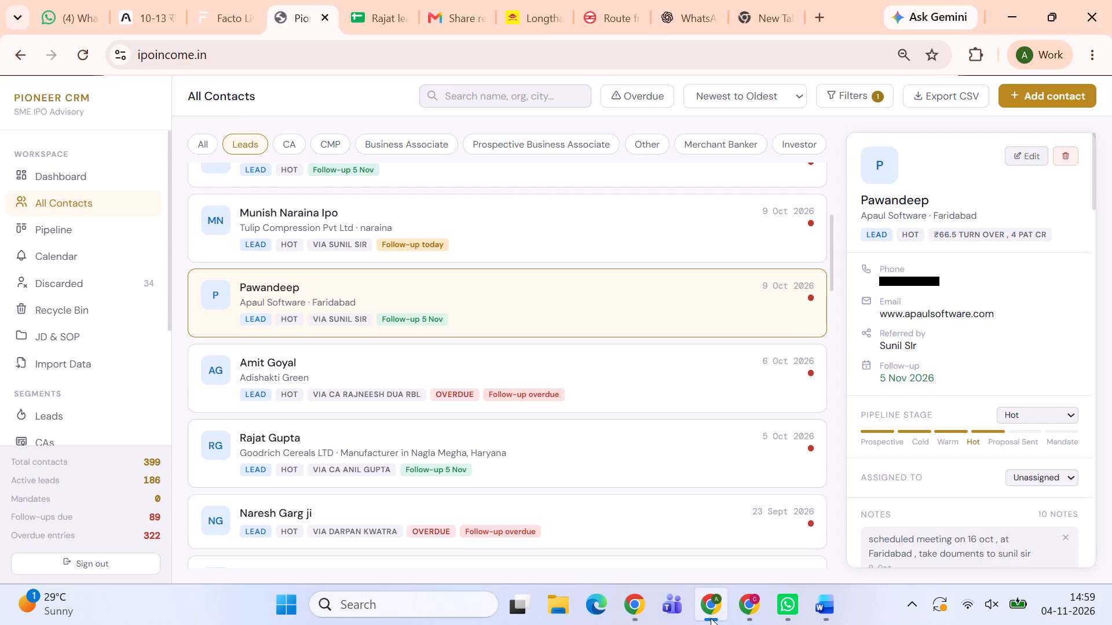
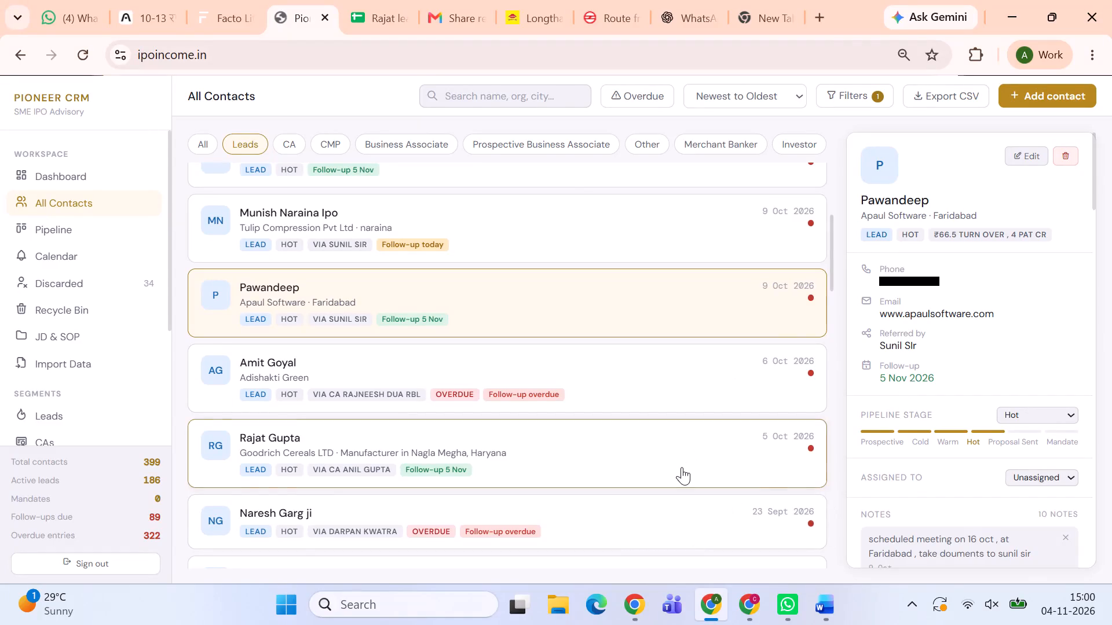
Open the Tulip Compression Pvt Ltd lead, due for follow-up today, and review its notes through the latest entry.
scroll(682, 467, up, 1)
scroll(587, 324, up, 1)
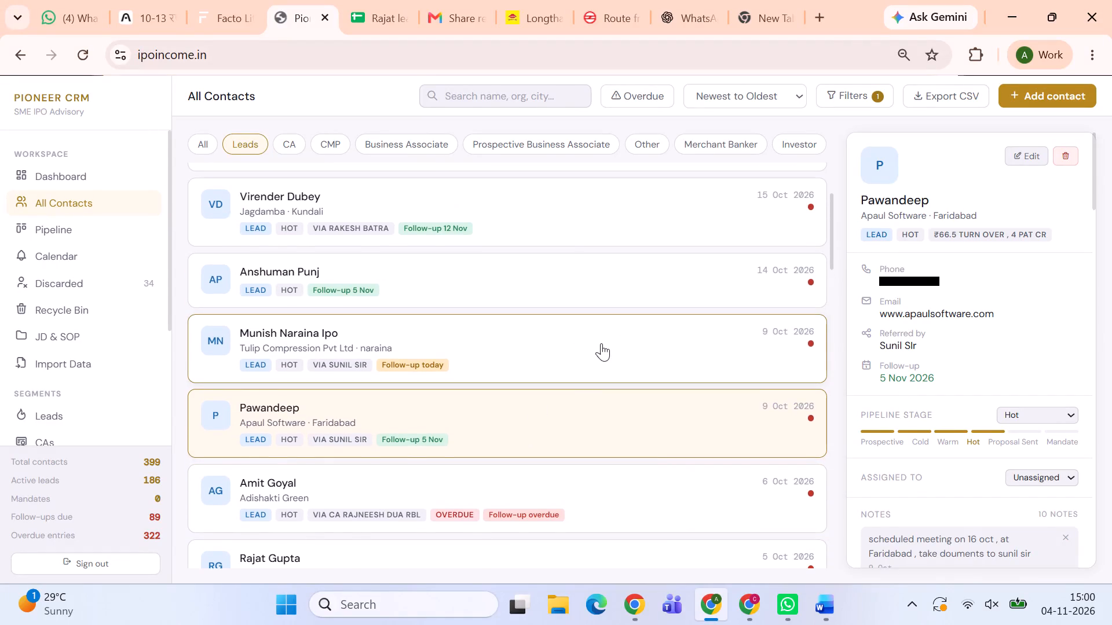
click(601, 343)
scroll(934, 453, down, 7)
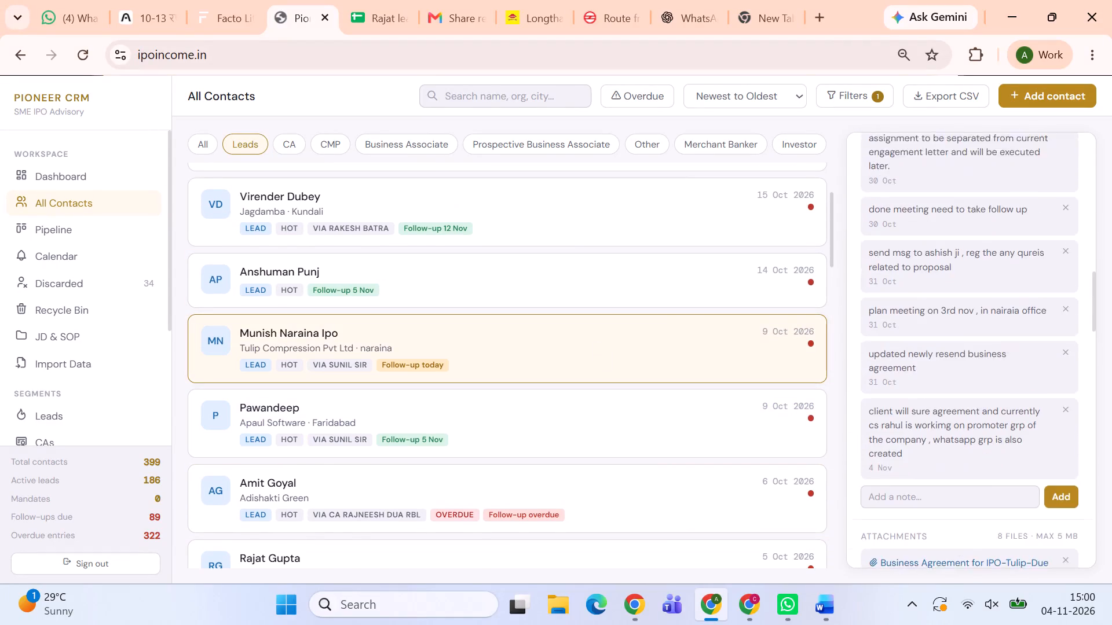
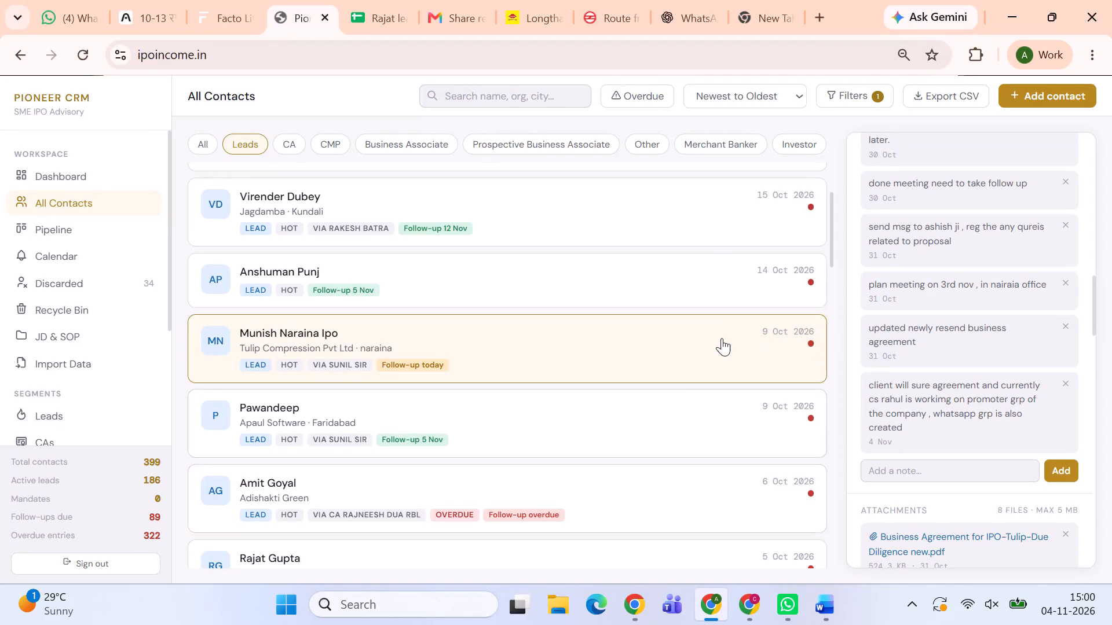
Check the hot leads listed just above Tulip Compression, including Jagdamba, and review the JPS Plasctics pvt ltd lead's notes through the latest entry.
scroll(722, 338, up, 1)
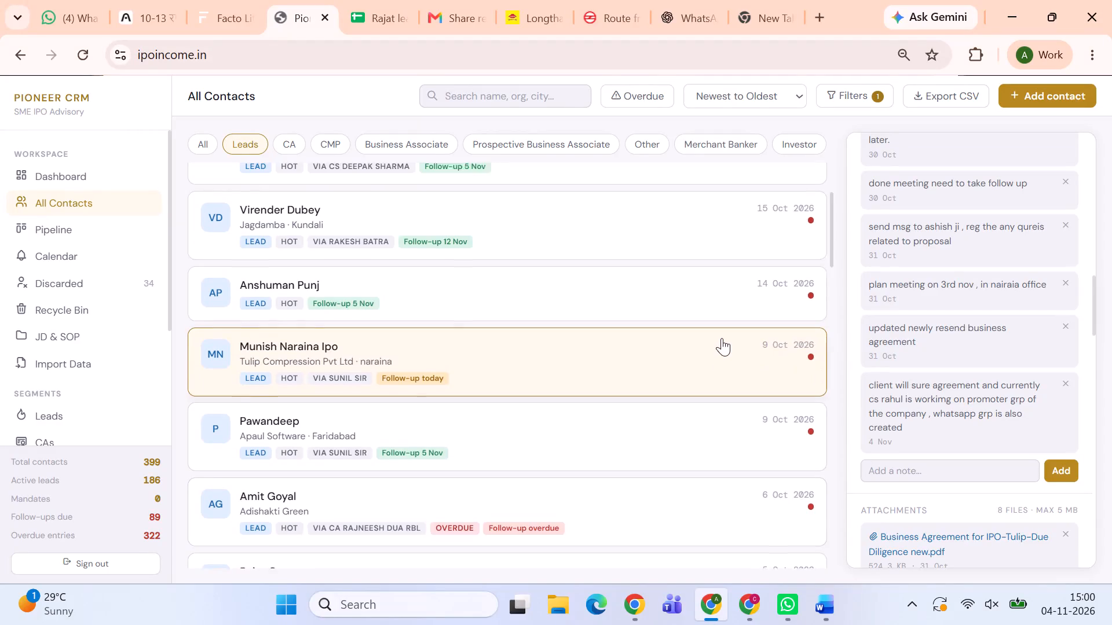
scroll(722, 338, up, 1)
click(614, 310)
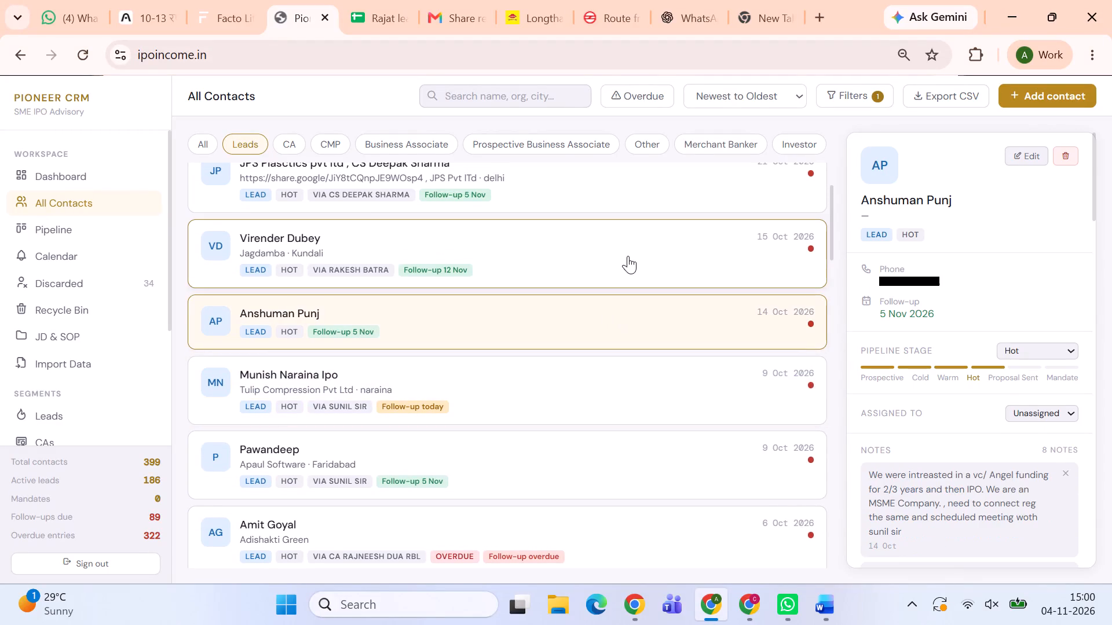
click(628, 256)
scroll(628, 256, up, 1)
click(628, 305)
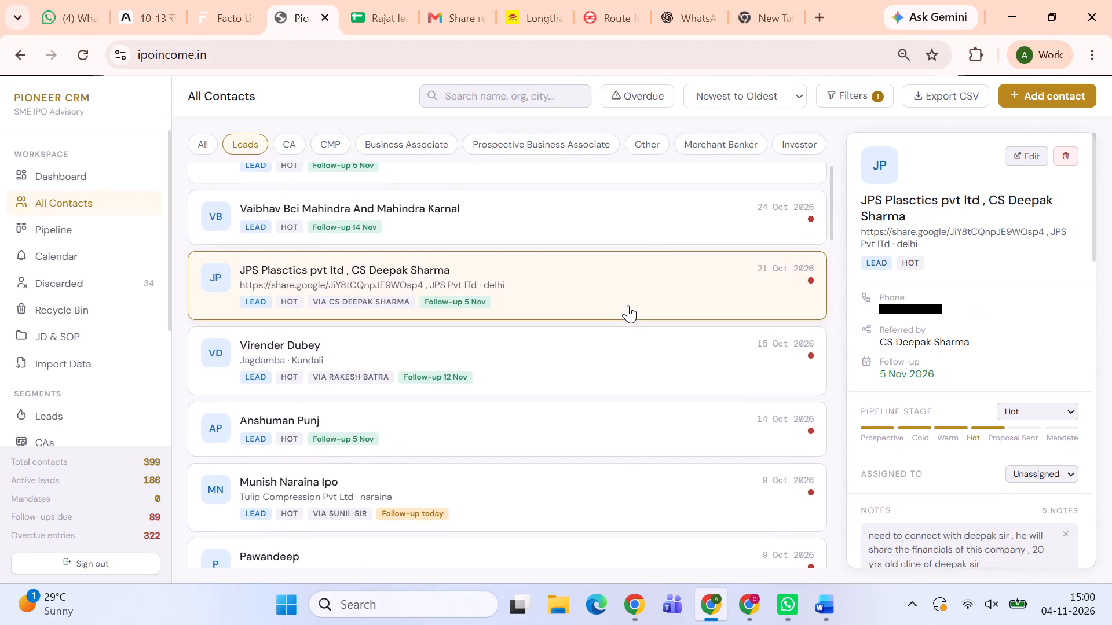
scroll(964, 317, down, 7)
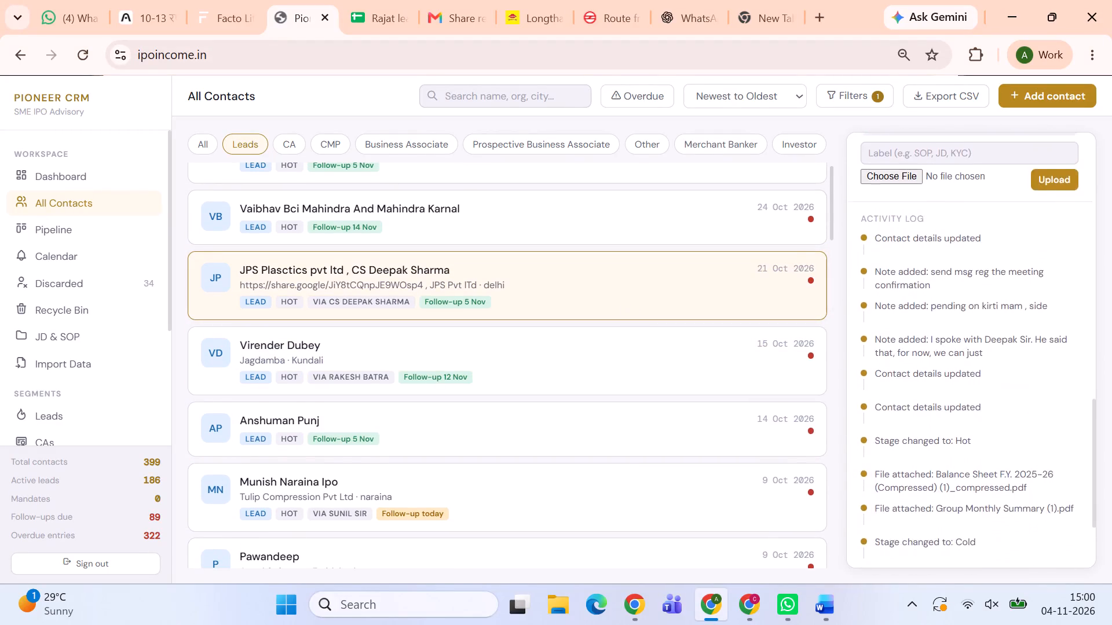
scroll(964, 317, up, 4)
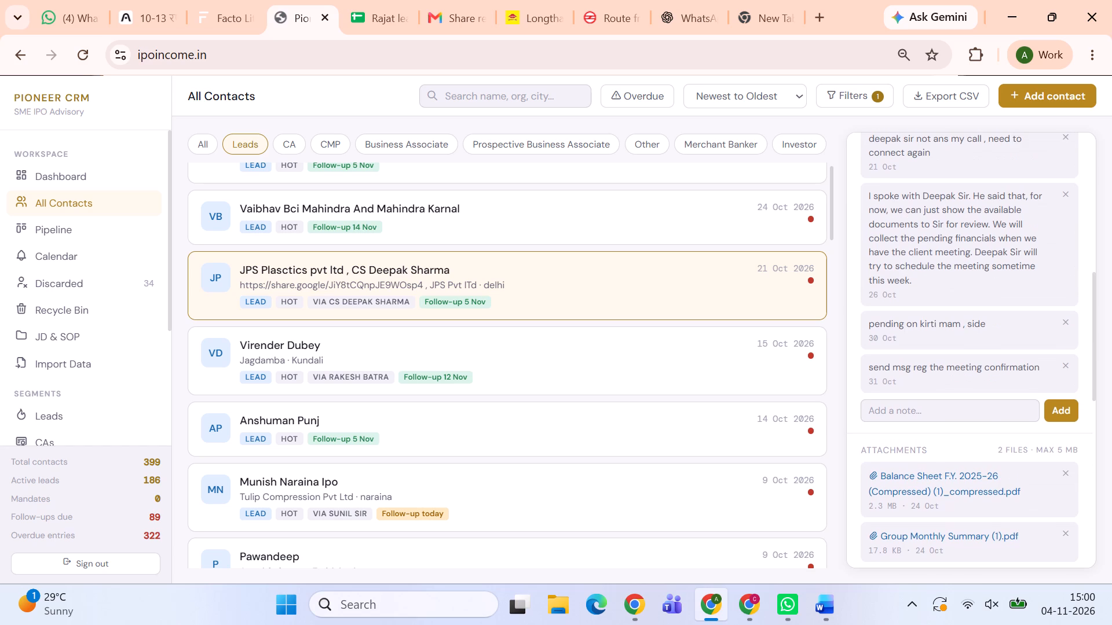
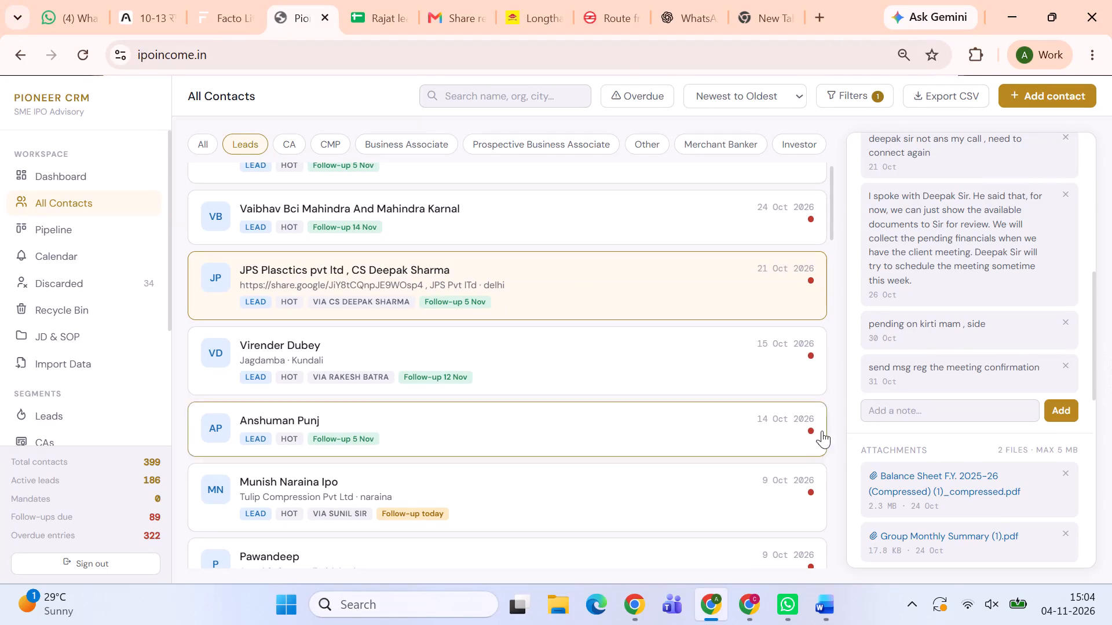
Start a new note on the JPS Plasctics pvt ltd lead.
click(891, 414)
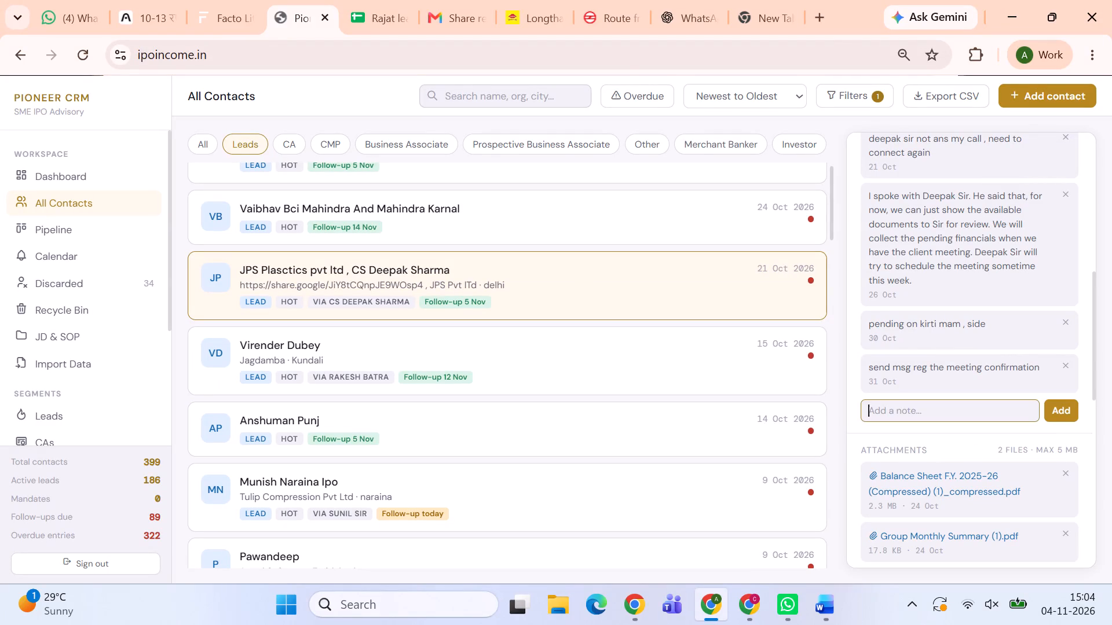
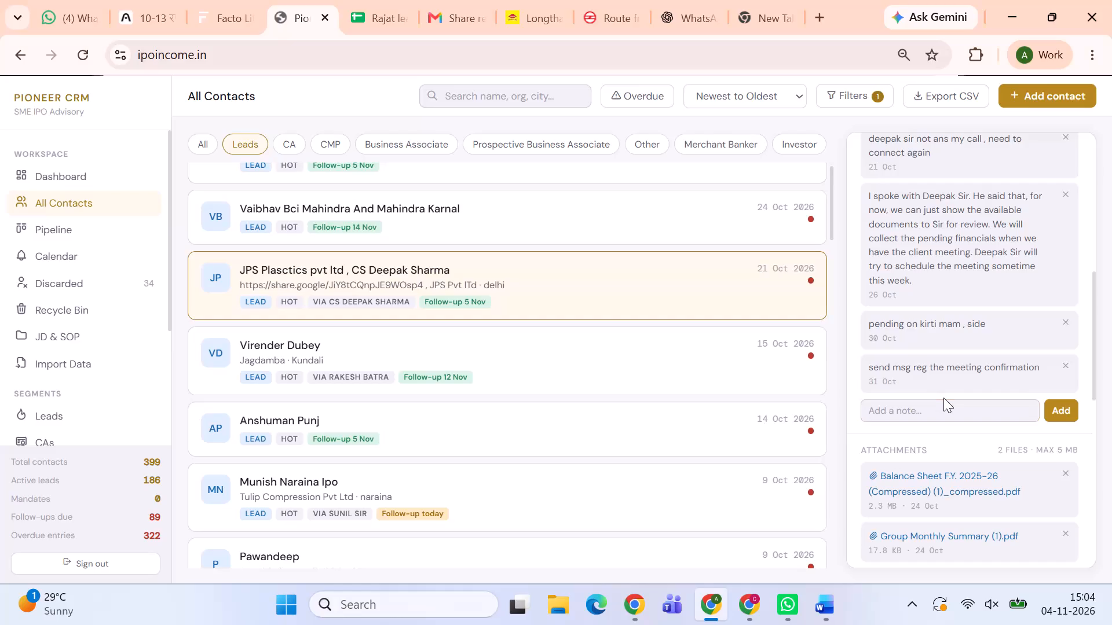
Add a note to the JPS Plasctics lead saying a message was sent to CS Deepak, "when will be meeting schedule".
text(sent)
click(916, 409)
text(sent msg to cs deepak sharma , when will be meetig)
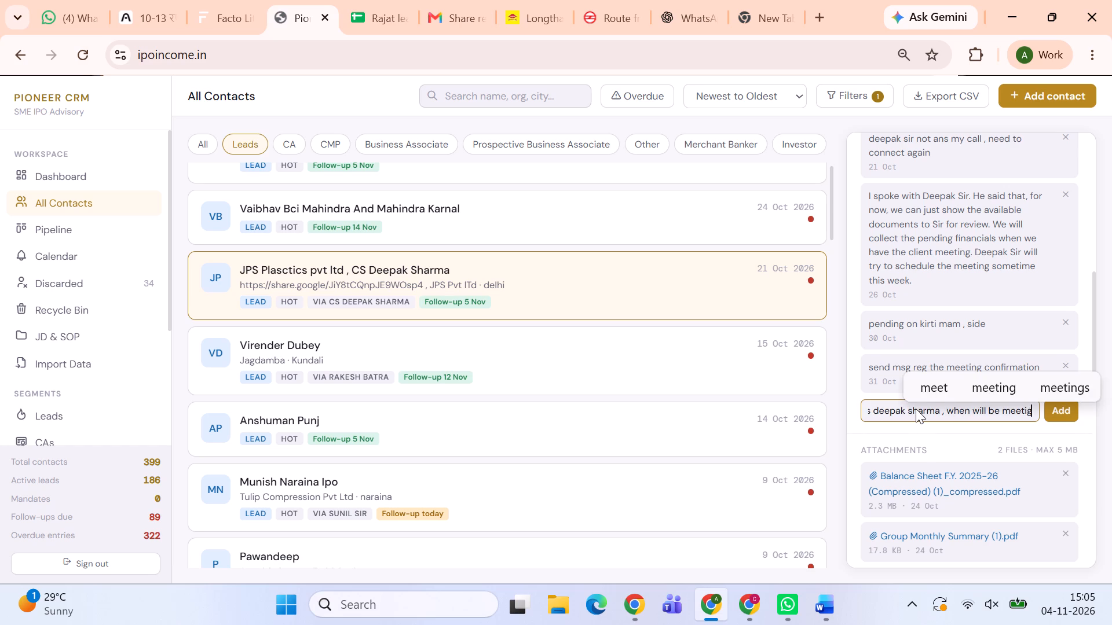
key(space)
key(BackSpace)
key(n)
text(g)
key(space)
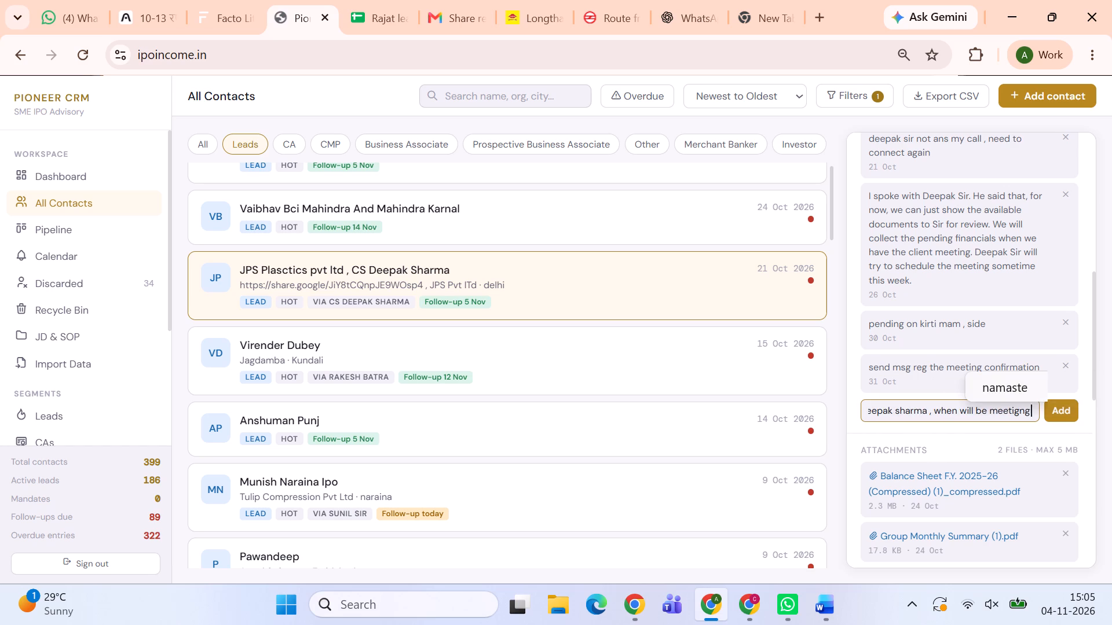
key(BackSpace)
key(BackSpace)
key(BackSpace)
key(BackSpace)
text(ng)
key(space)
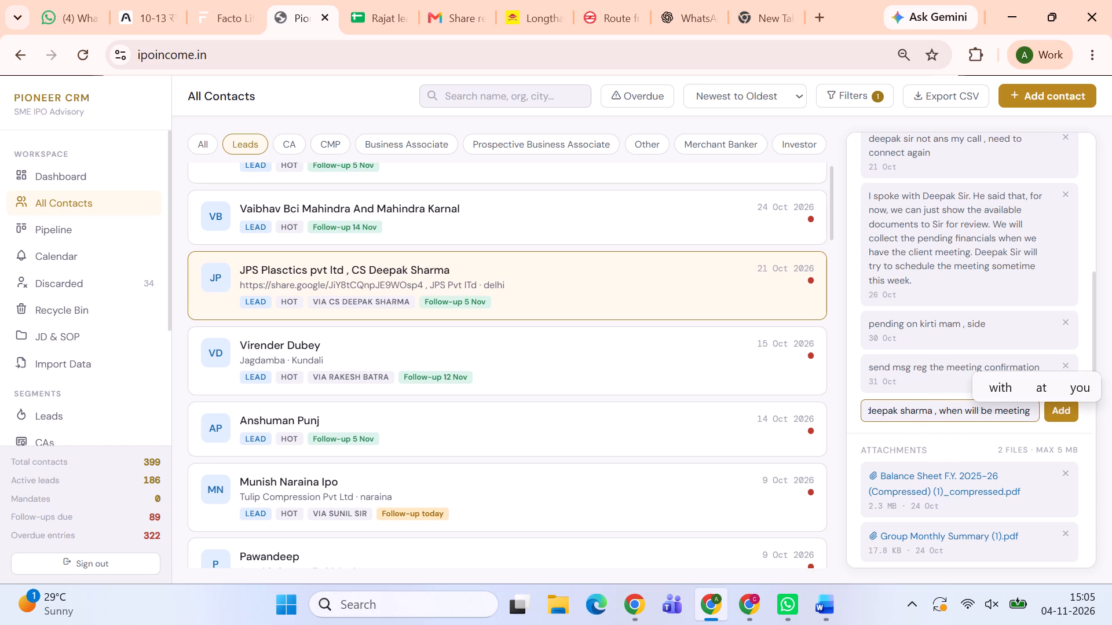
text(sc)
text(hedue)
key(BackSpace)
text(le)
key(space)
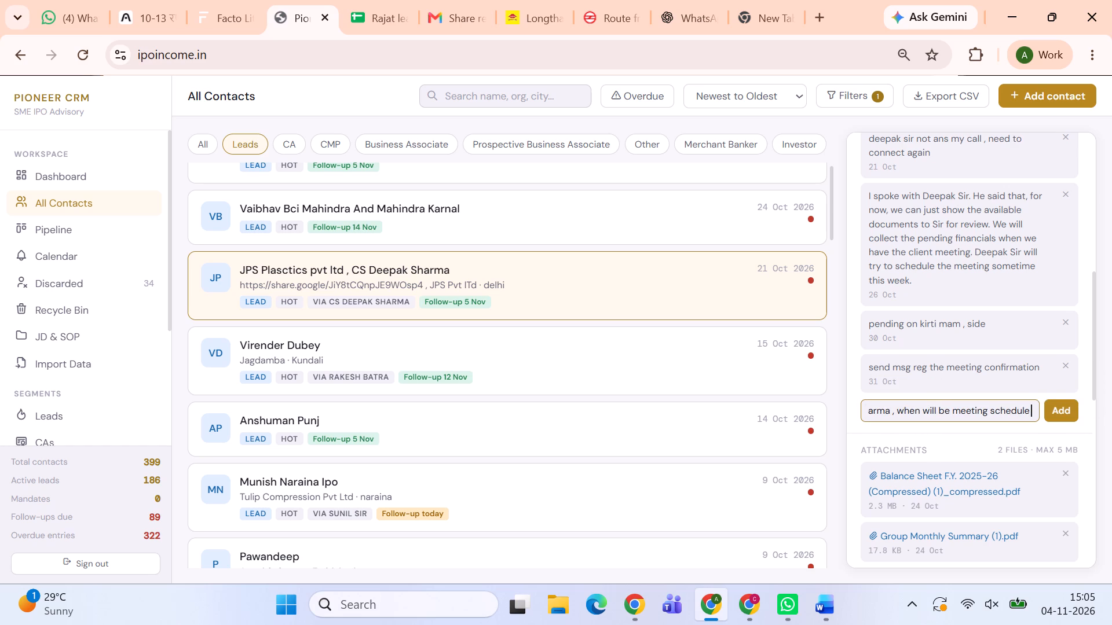
click(946, 438)
click(1070, 406)
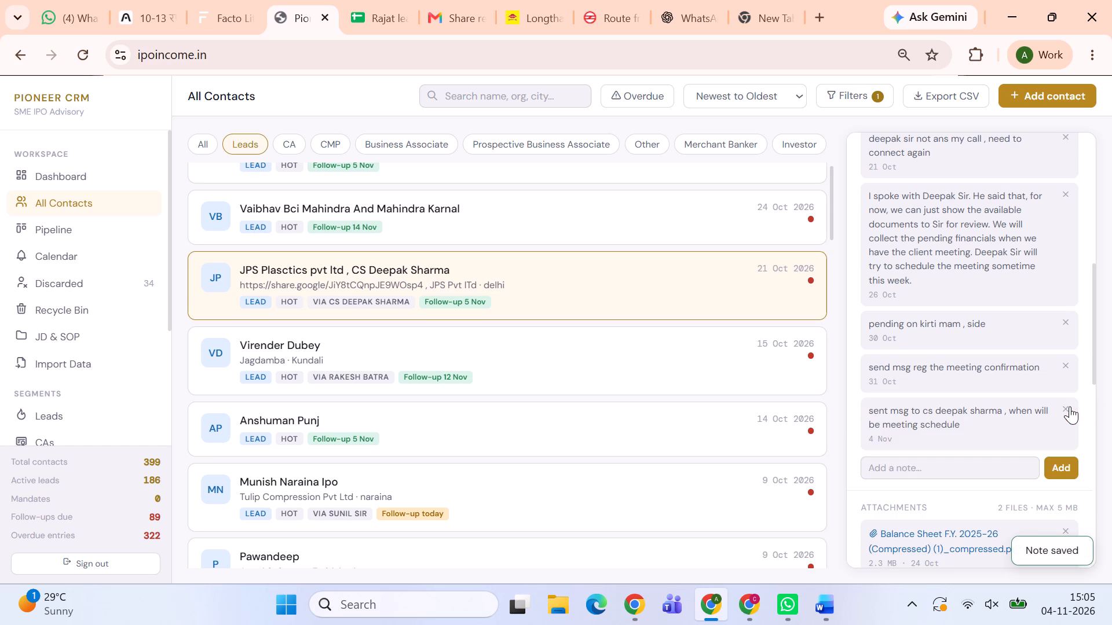
Set the JPS Plasctics lead's follow-up date to 05-11-2026 and update the contact.
scroll(984, 361, up, 5)
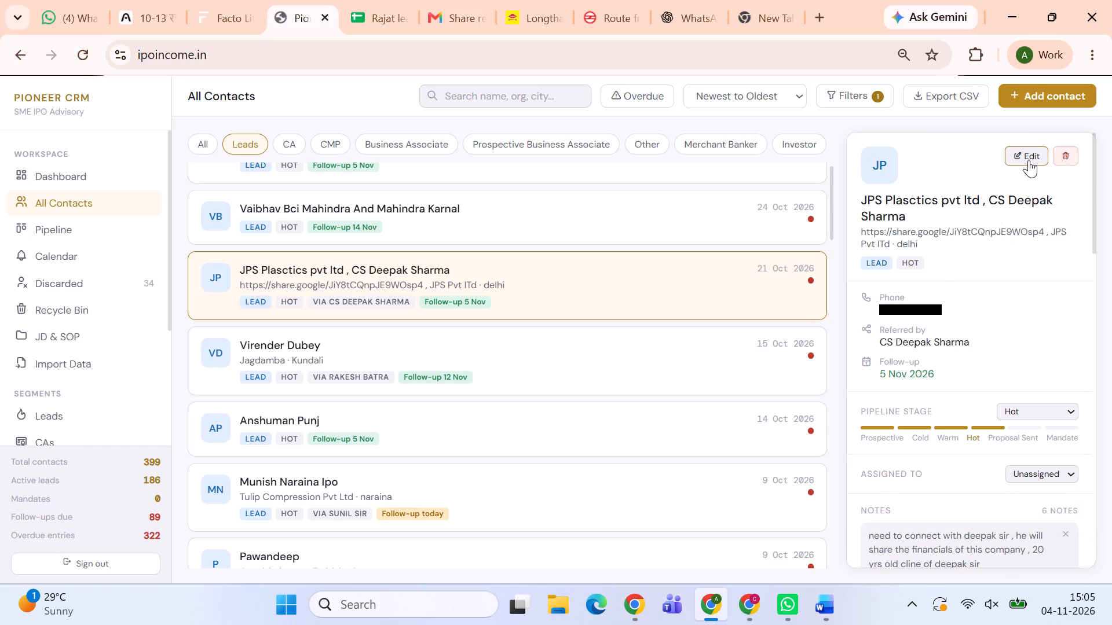
click(1029, 159)
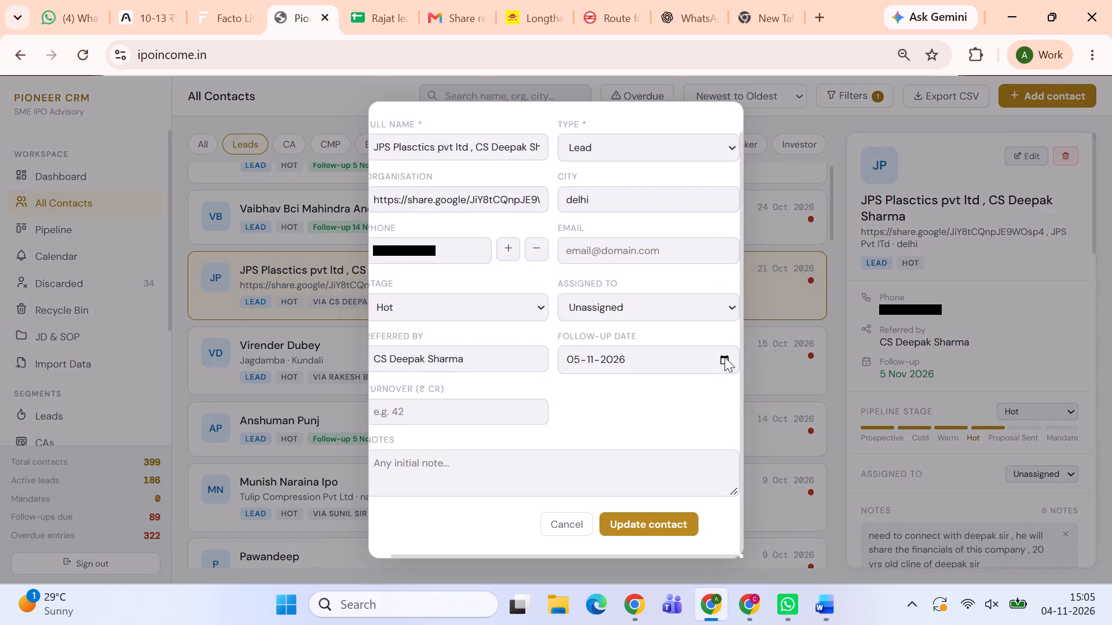
click(725, 357)
click(650, 214)
click(643, 524)
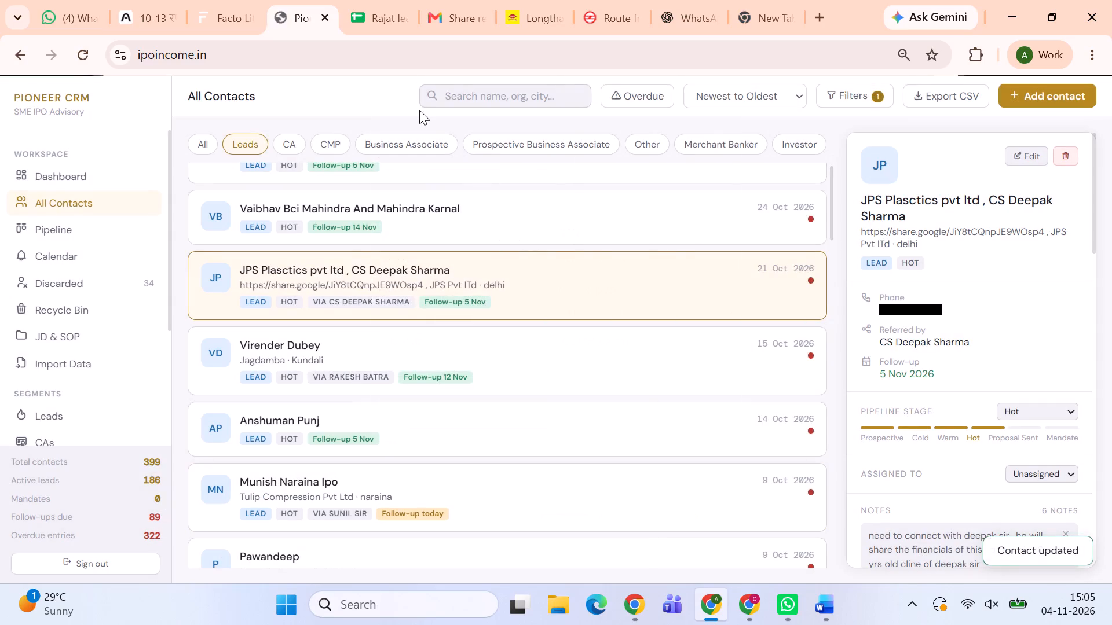
In Word, write item 7 for CS Deepak as "sent msg reg the meeting confirmation , when will be meeting held" and begin item 8.
click(817, 605)
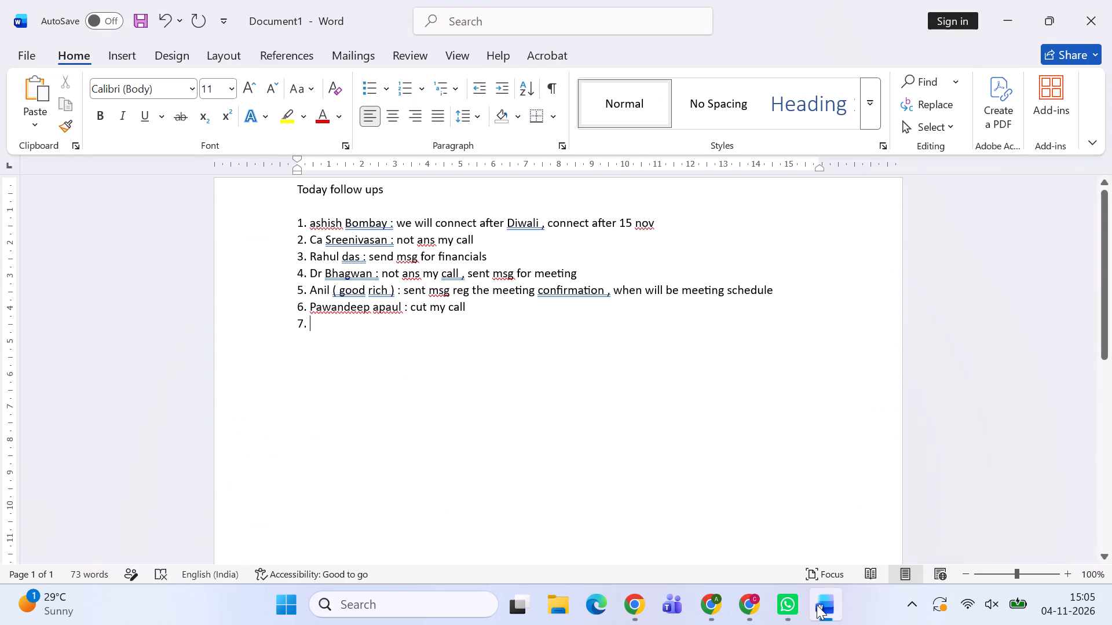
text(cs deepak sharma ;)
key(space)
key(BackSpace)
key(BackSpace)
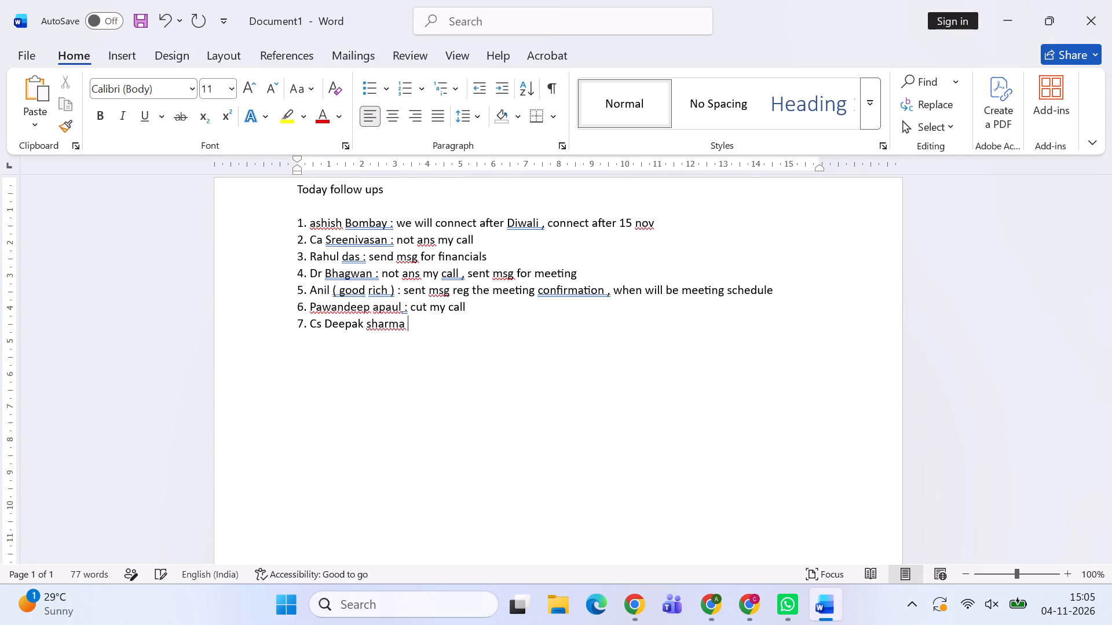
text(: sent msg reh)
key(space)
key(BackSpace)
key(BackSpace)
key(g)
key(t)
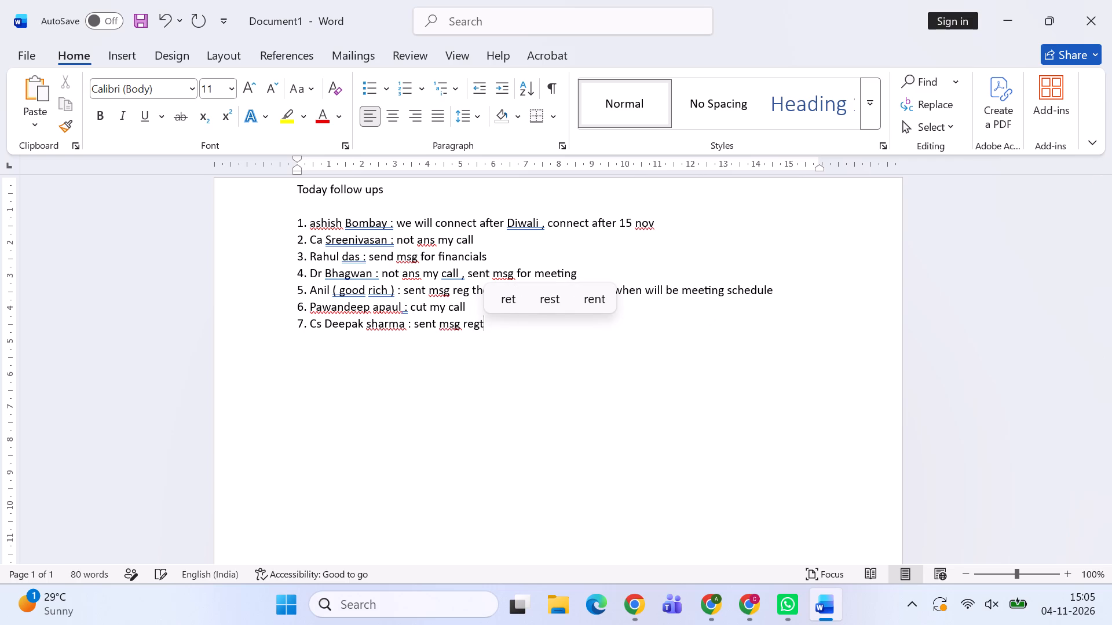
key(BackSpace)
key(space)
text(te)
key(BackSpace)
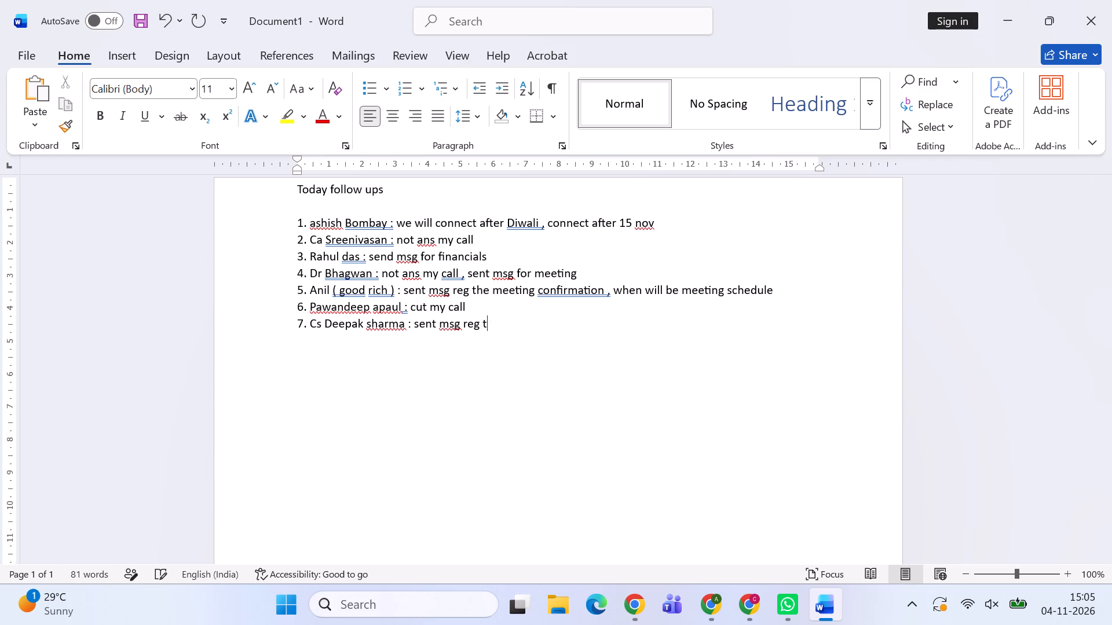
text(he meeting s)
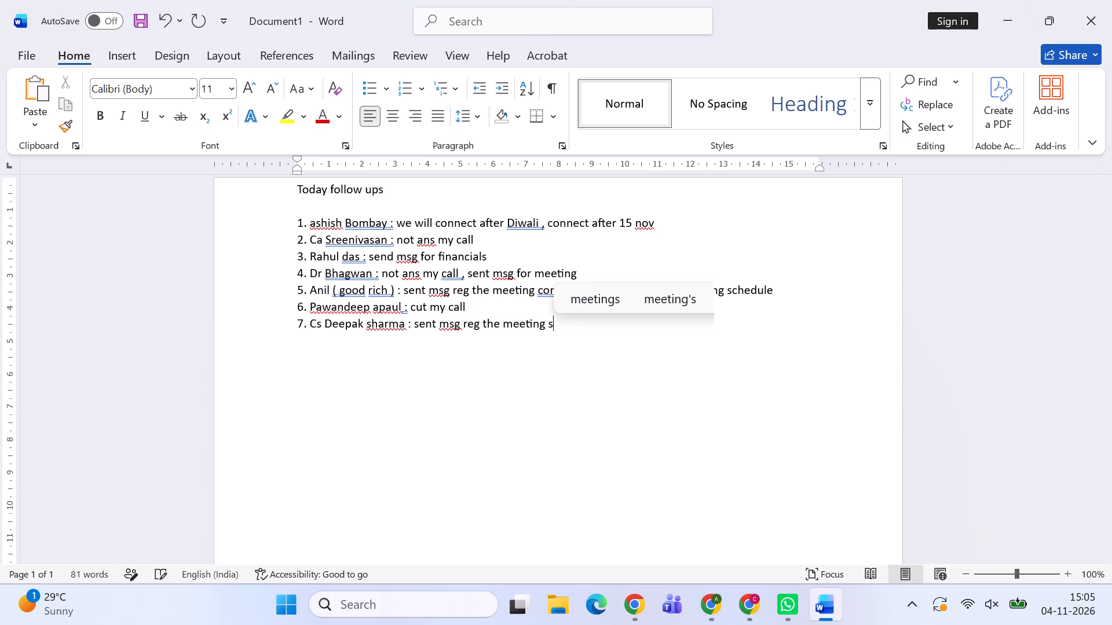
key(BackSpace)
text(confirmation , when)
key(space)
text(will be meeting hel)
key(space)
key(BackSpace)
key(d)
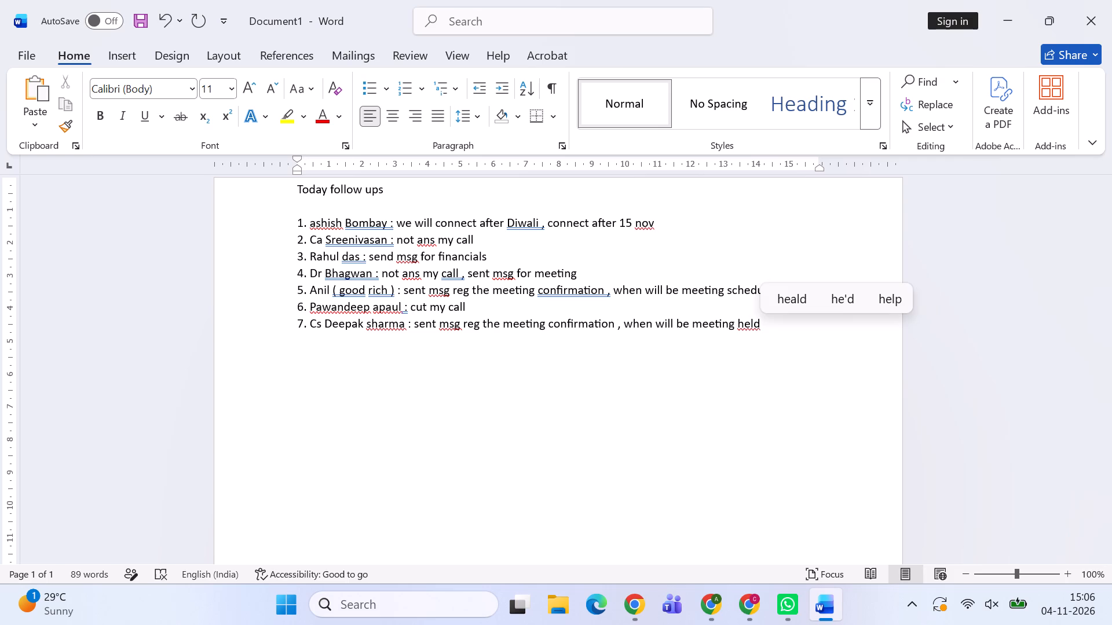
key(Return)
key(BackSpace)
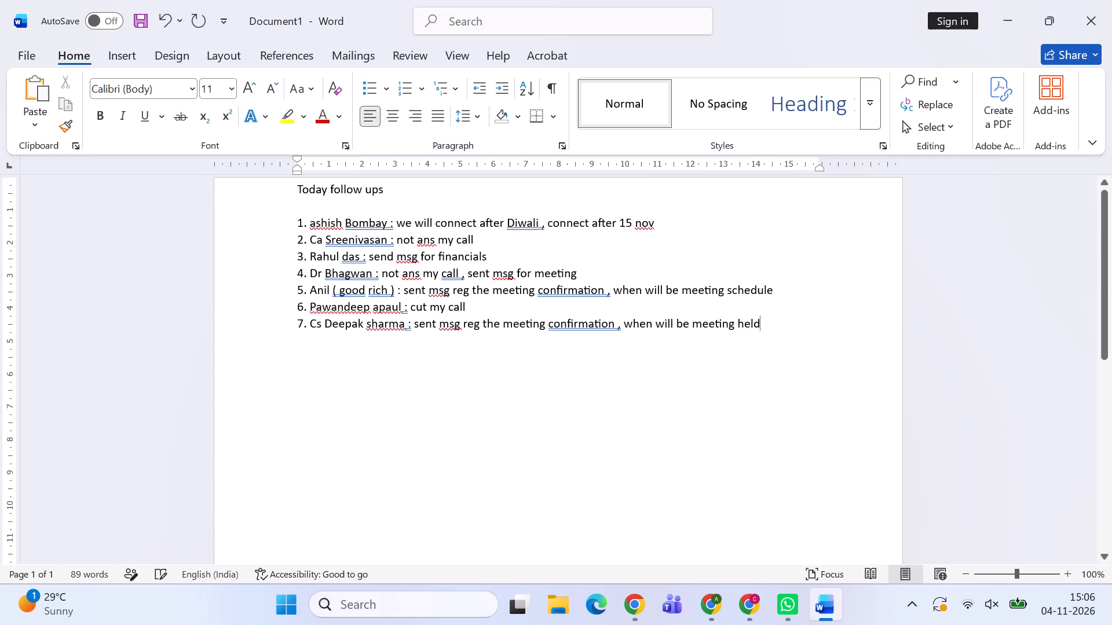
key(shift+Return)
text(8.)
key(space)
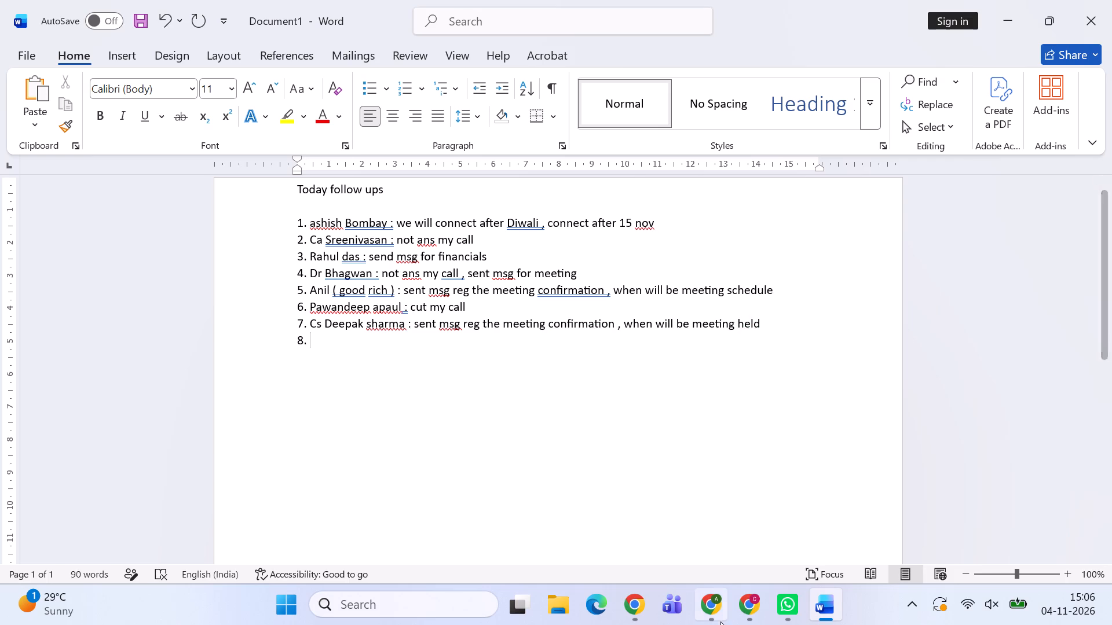
Switch back to Pioneer CRM in Chrome and open the Atul Ji Ipo lead of Travel News for review.
click(720, 624)
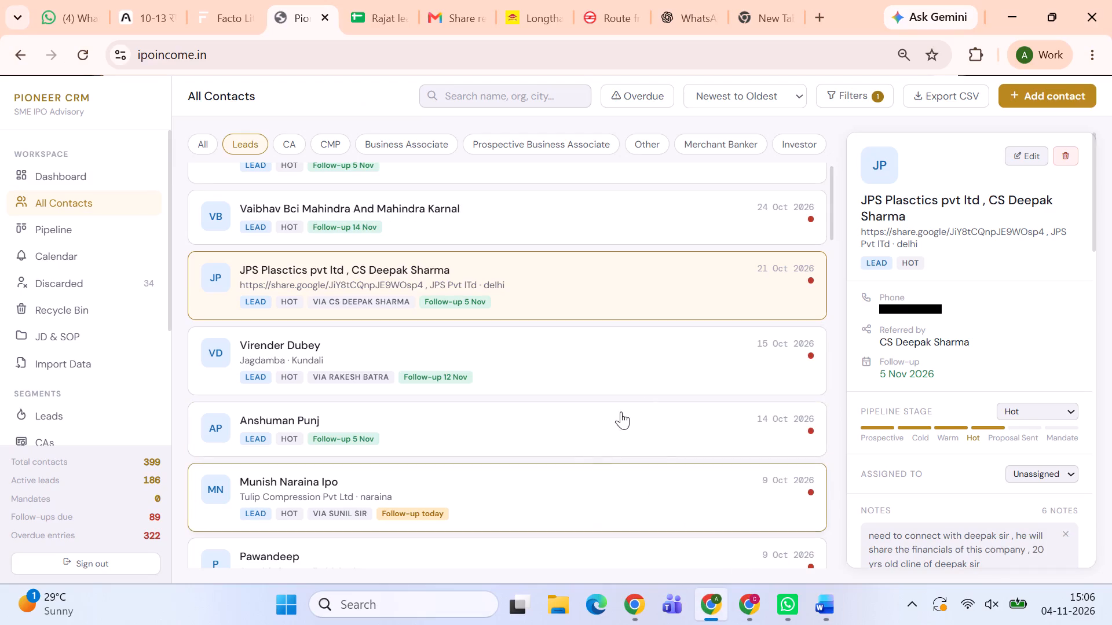
scroll(713, 372, up, 1)
click(671, 295)
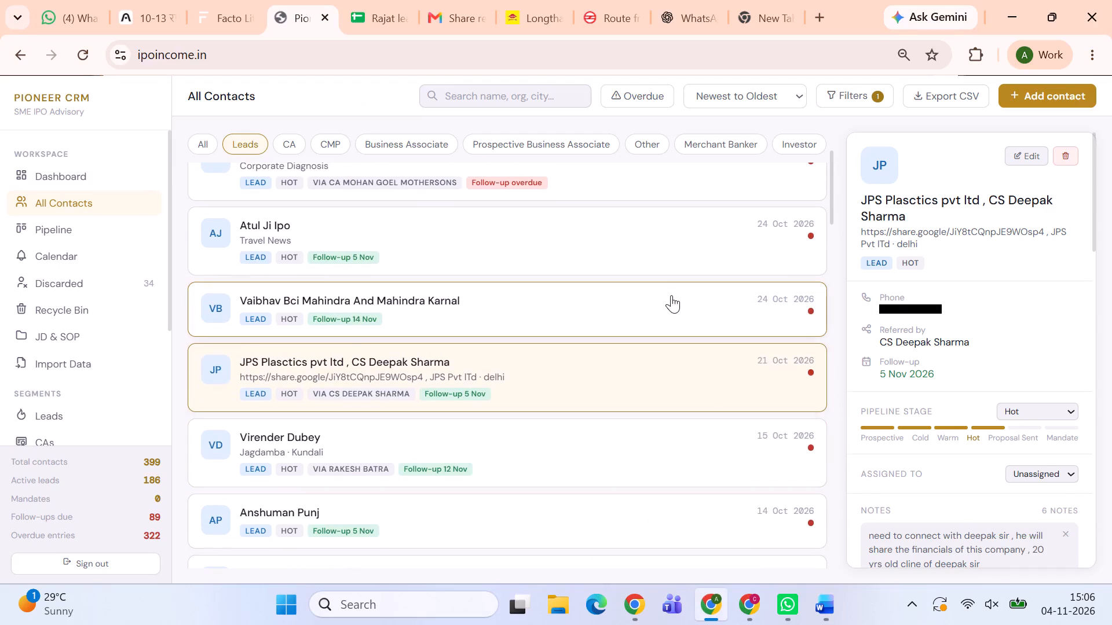
click(684, 254)
Open the overdue Corporate Diagnosis lead and read through its contact details and earlier notes.
scroll(684, 254, up, 1)
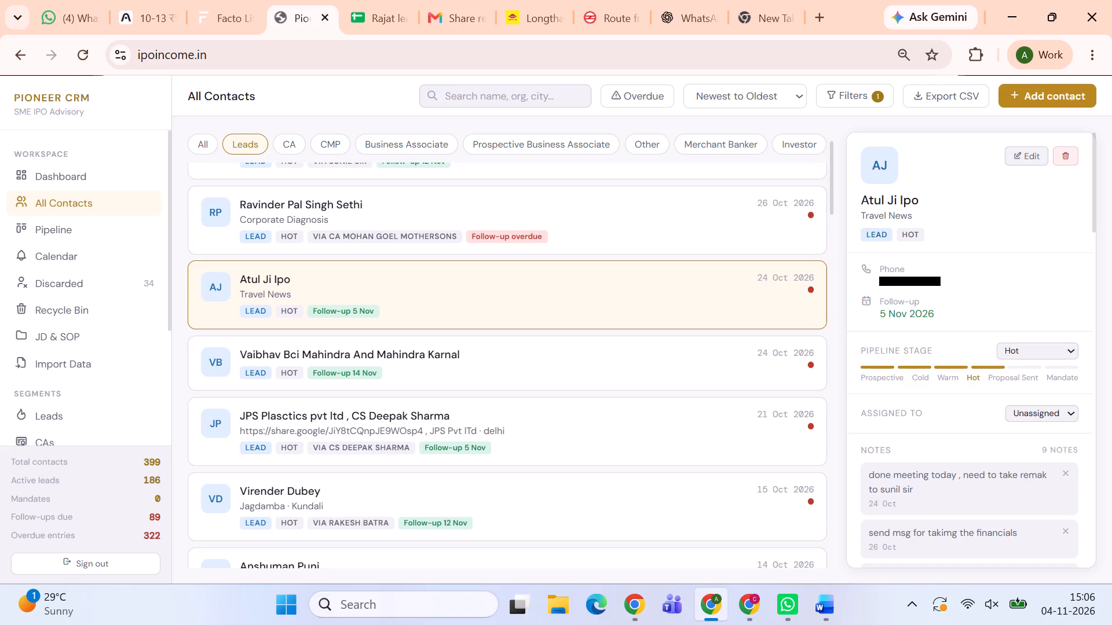
click(747, 237)
scroll(940, 359, down, 3)
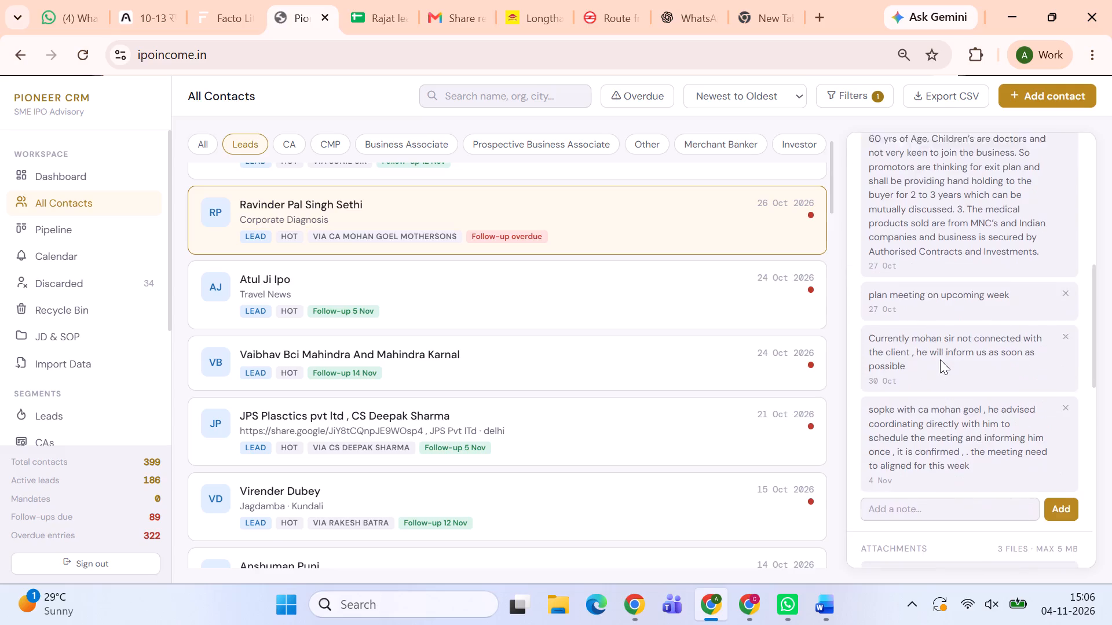
scroll(940, 359, down, 1)
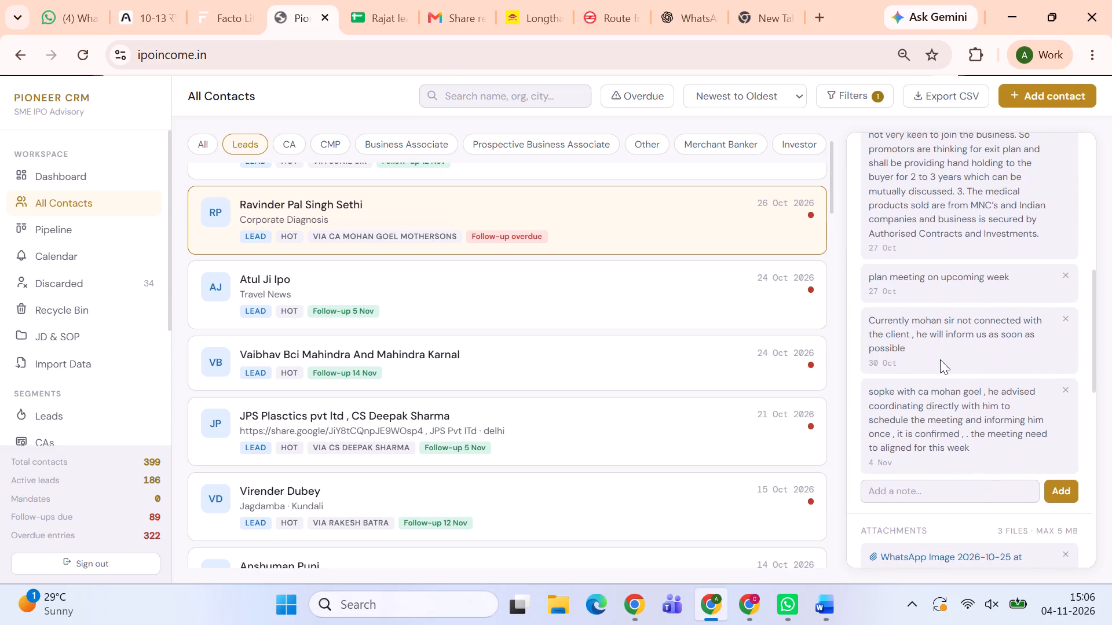
scroll(940, 359, up, 3)
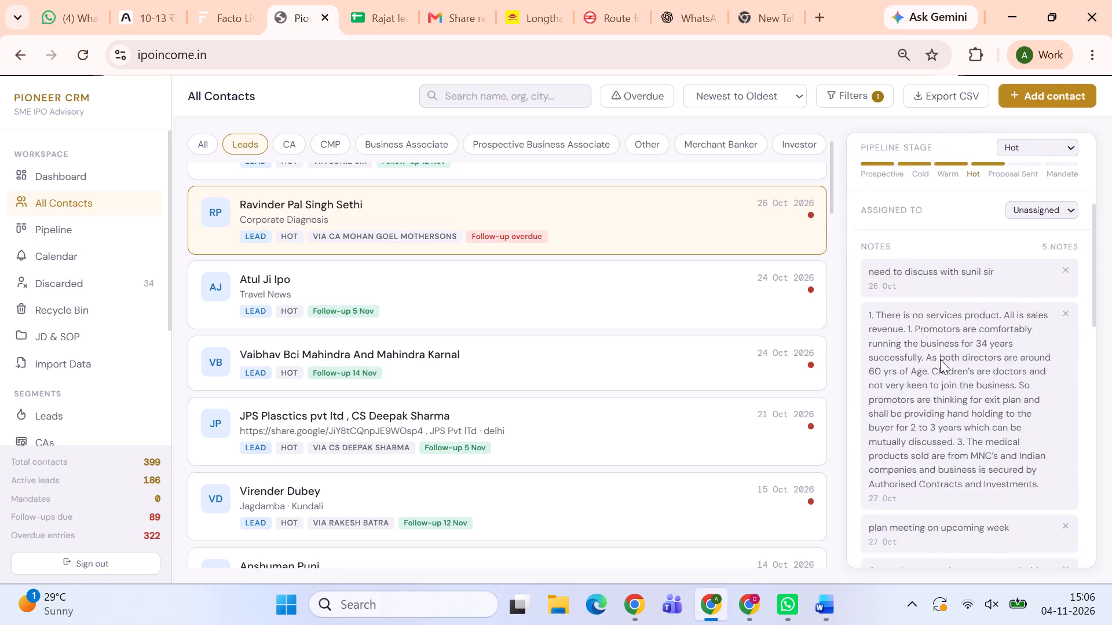
scroll(940, 359, up, 2)
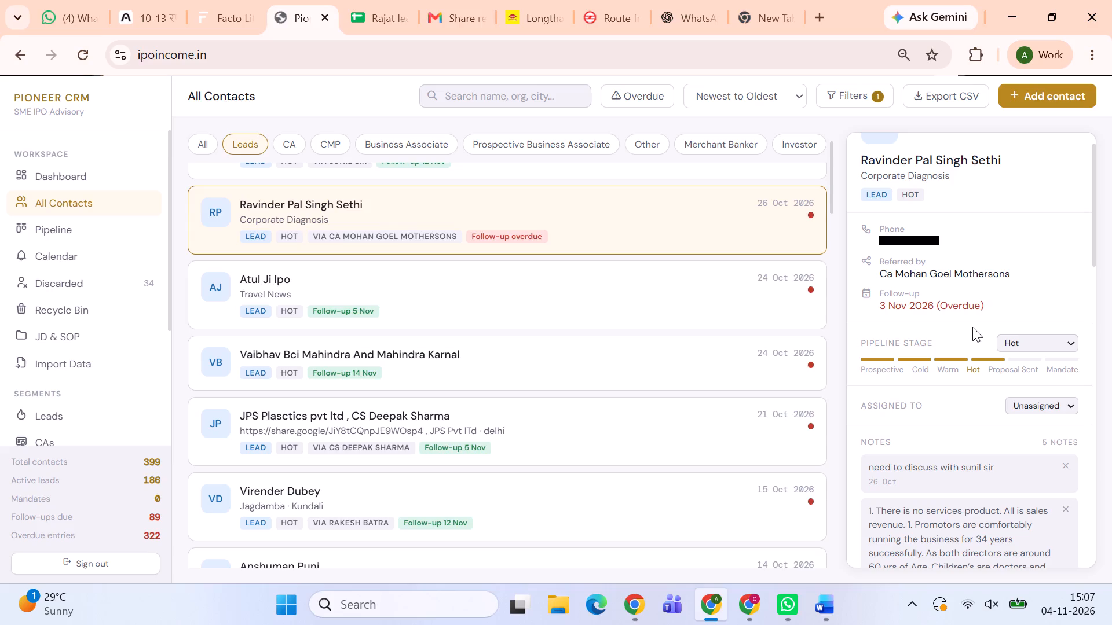
Read the Corporate Diagnosis lead's contact details, pipeline stage and full note history through to its attachments.
scroll(952, 420, down, 5)
scroll(952, 420, up, 1)
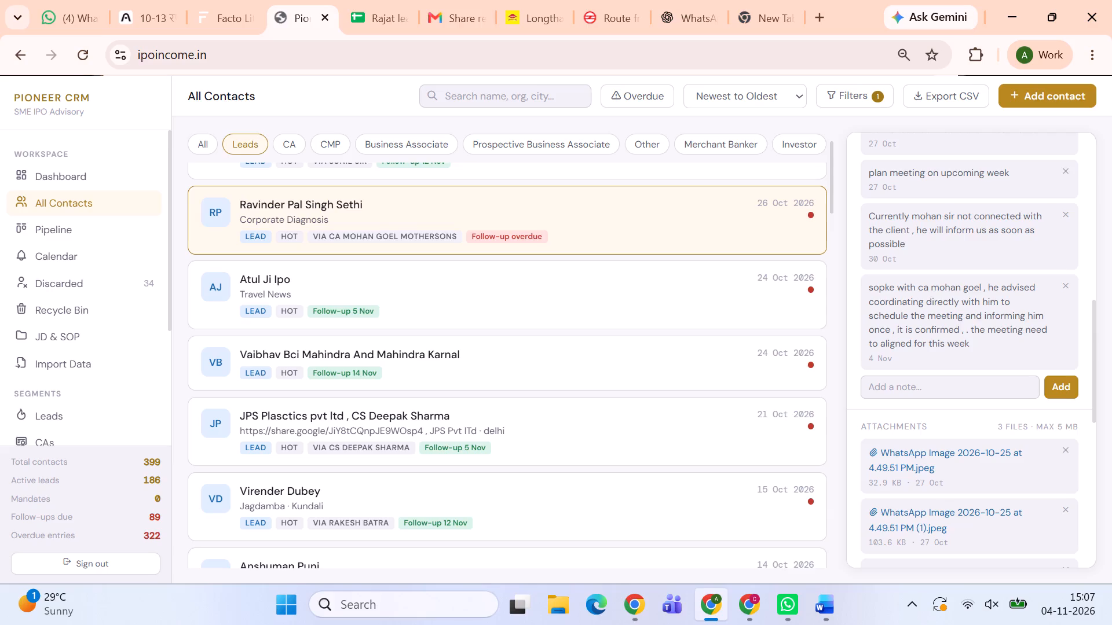
scroll(946, 385, up, 2)
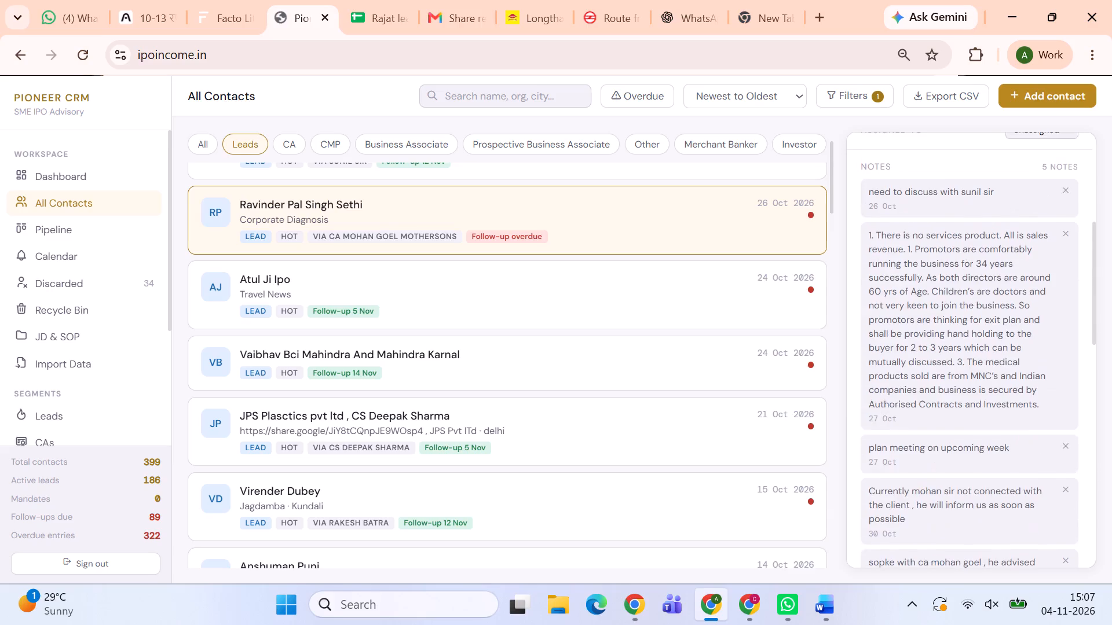
scroll(1026, 389, up, 3)
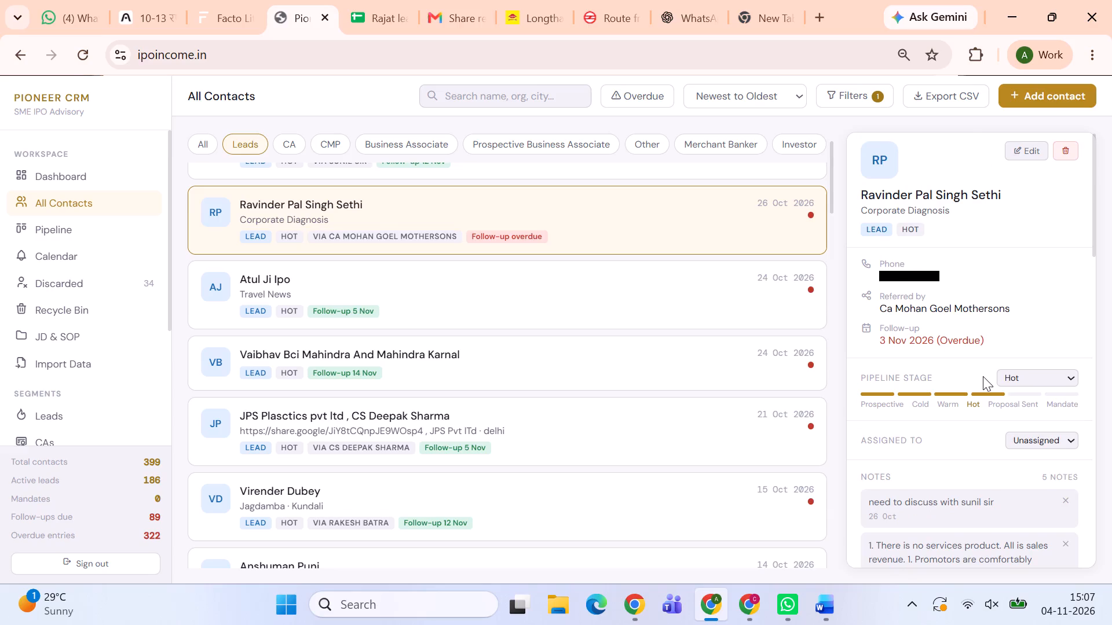
scroll(983, 376, down, 2)
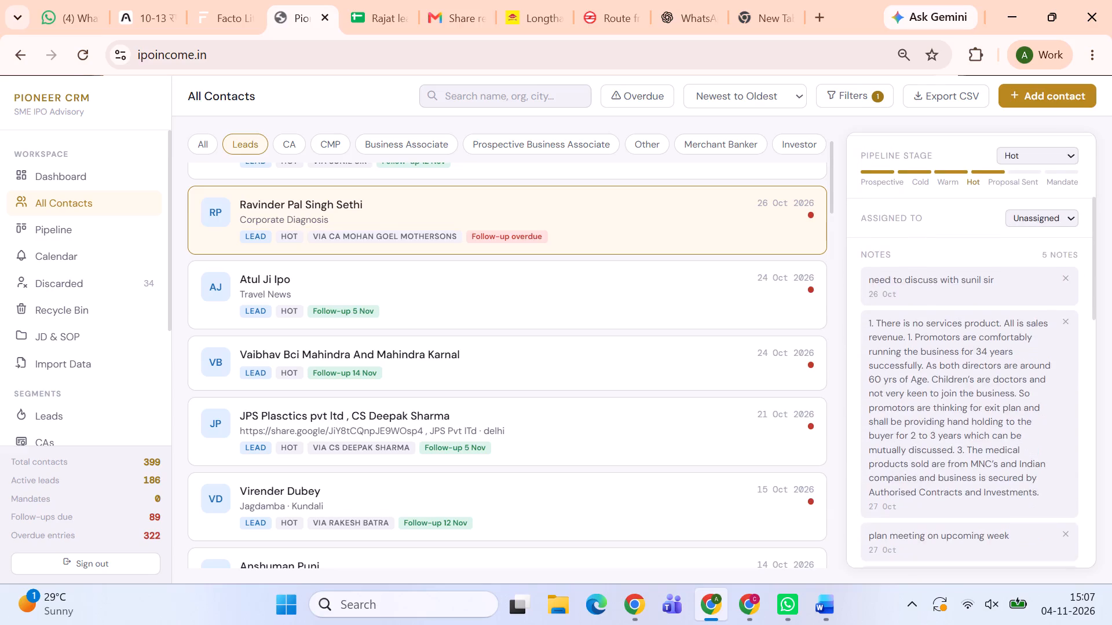
scroll(983, 376, down, 2)
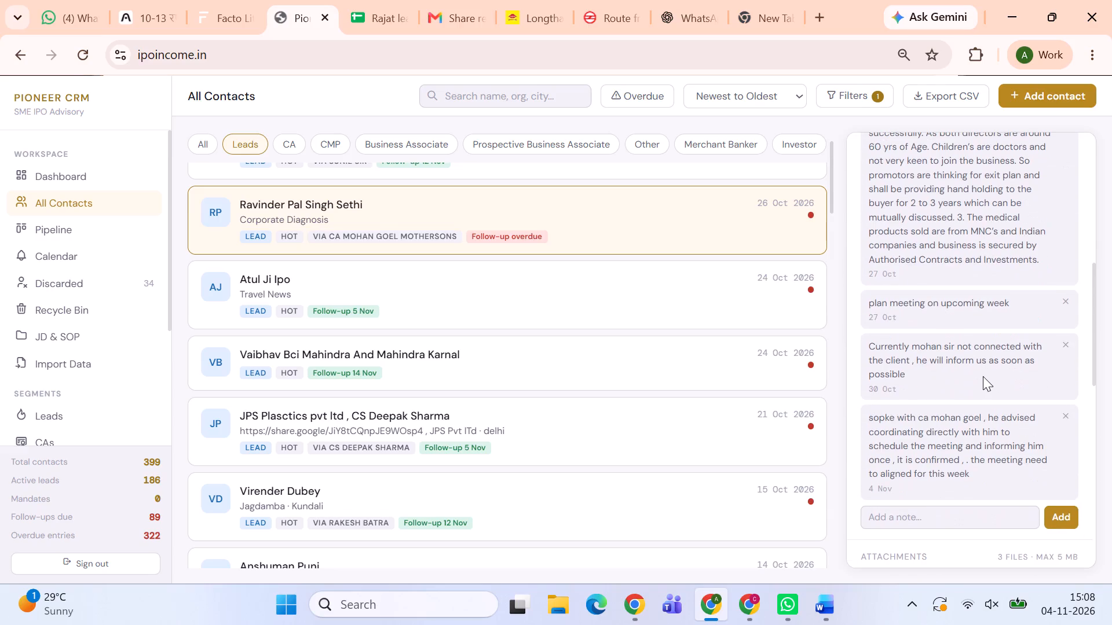
scroll(983, 376, down, 1)
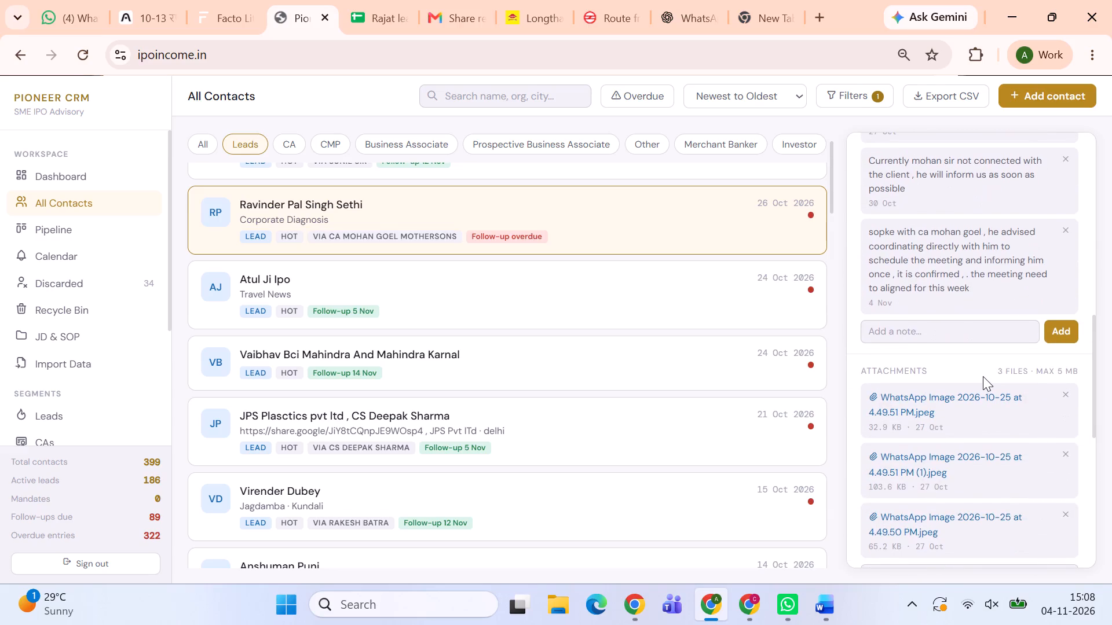
Preview the Corporate Diagnosis lead's attached WhatsApp images from 2026-10-25 stamped 4.49.51 PM and 4.49.50 PM, closing each preview.
click(919, 400)
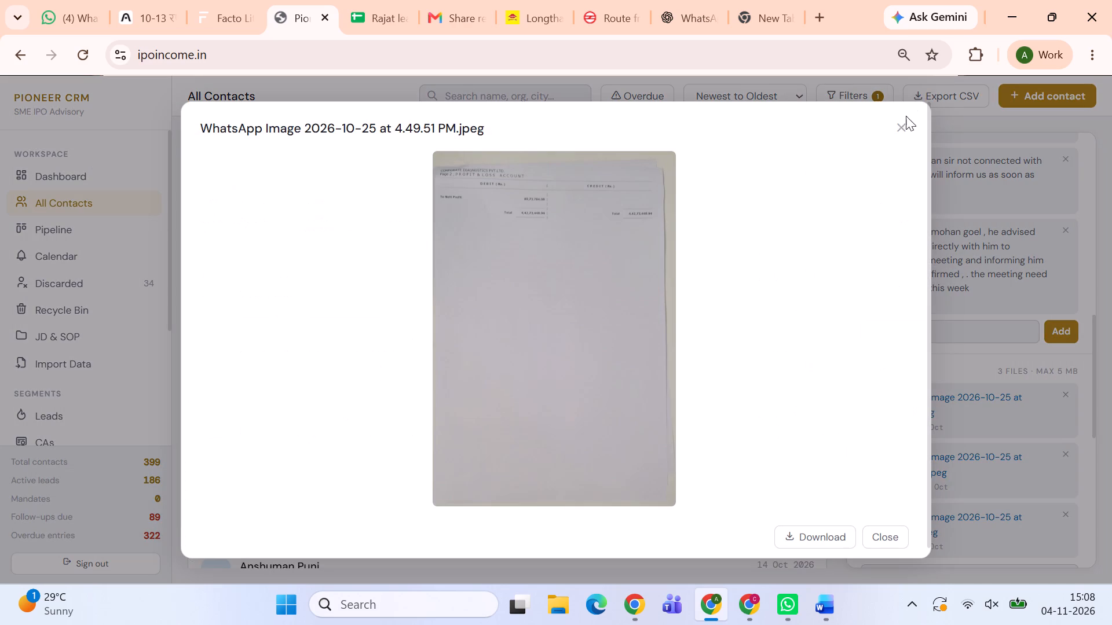
click(903, 123)
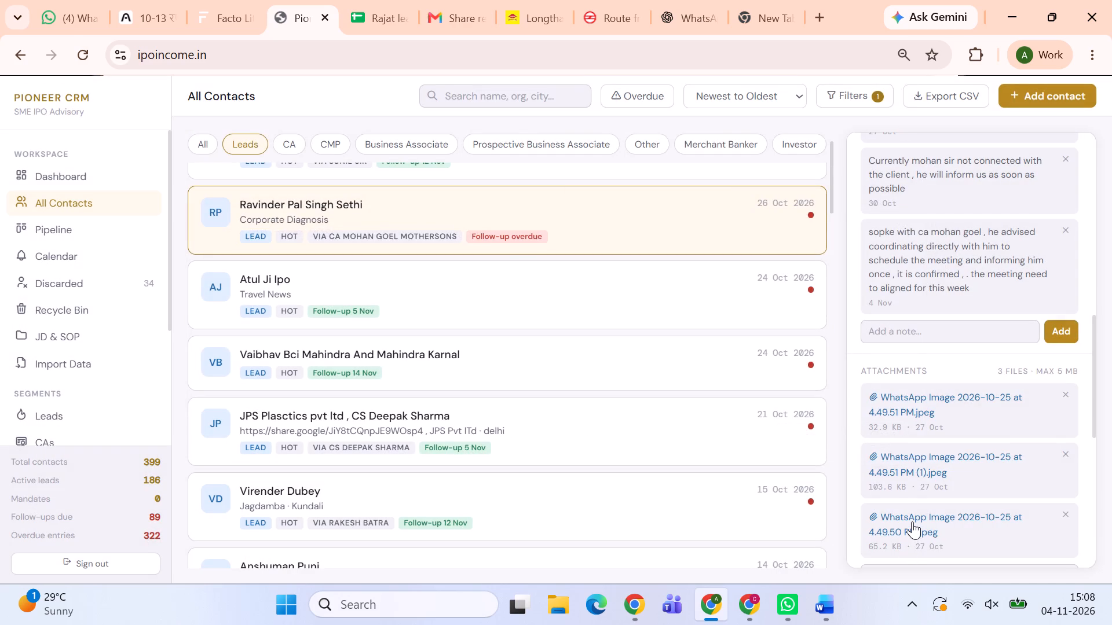
click(912, 521)
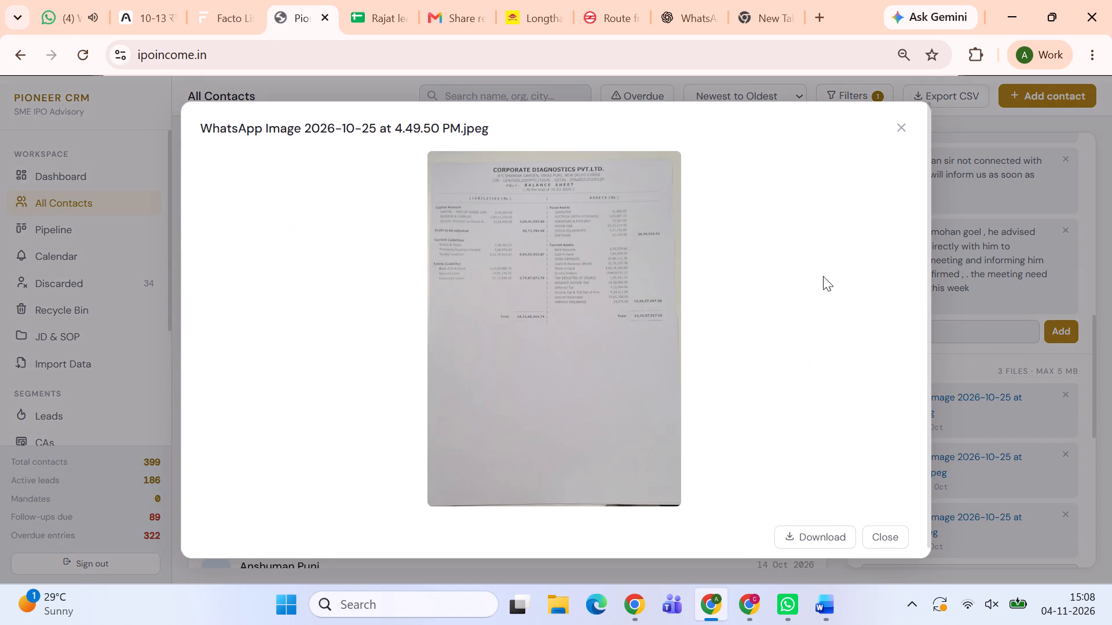
click(906, 131)
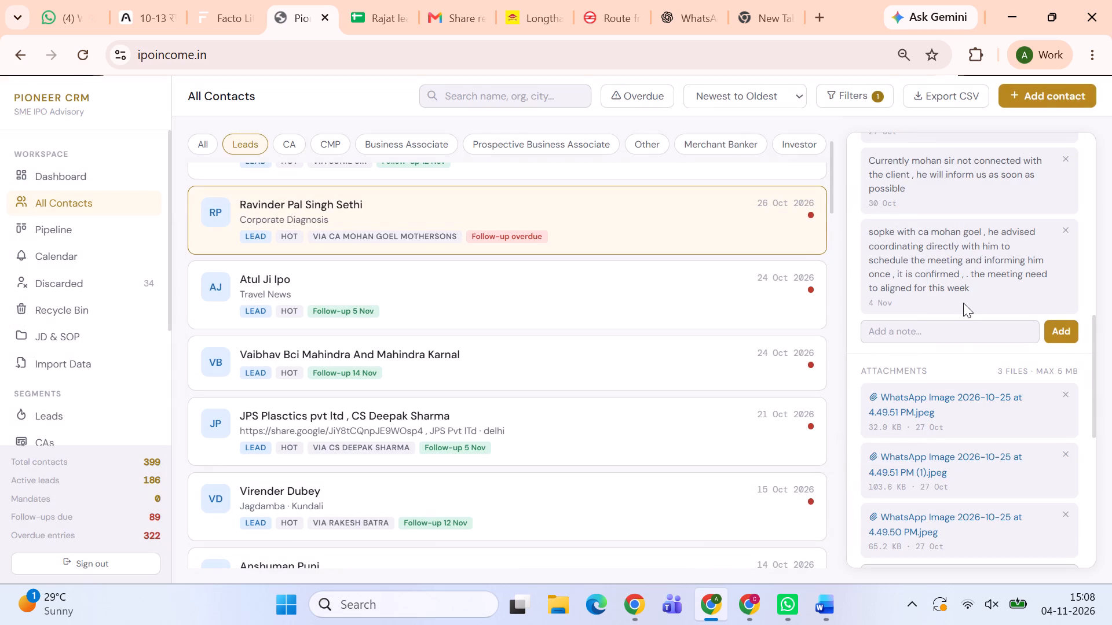
Draft a note on the Corporate Diagnosis lead reading "sent call in voice mail ,".
click(943, 333)
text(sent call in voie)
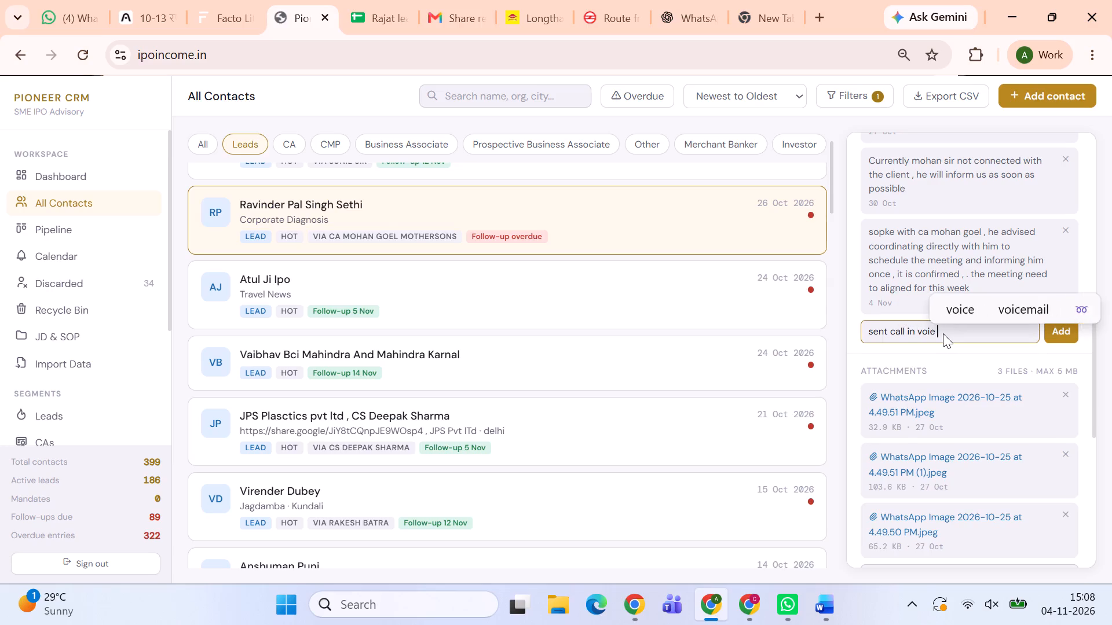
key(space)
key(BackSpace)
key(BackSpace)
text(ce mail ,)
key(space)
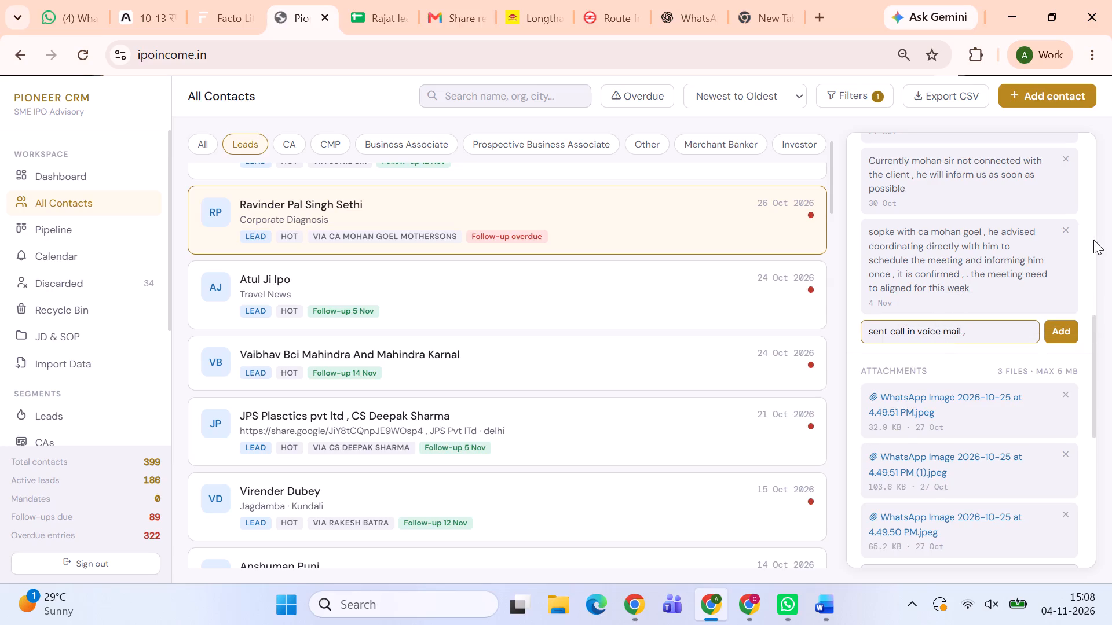
Select the phone number in the Corporate Diagnosis lead's contact details.
scroll(970, 261, up, 4)
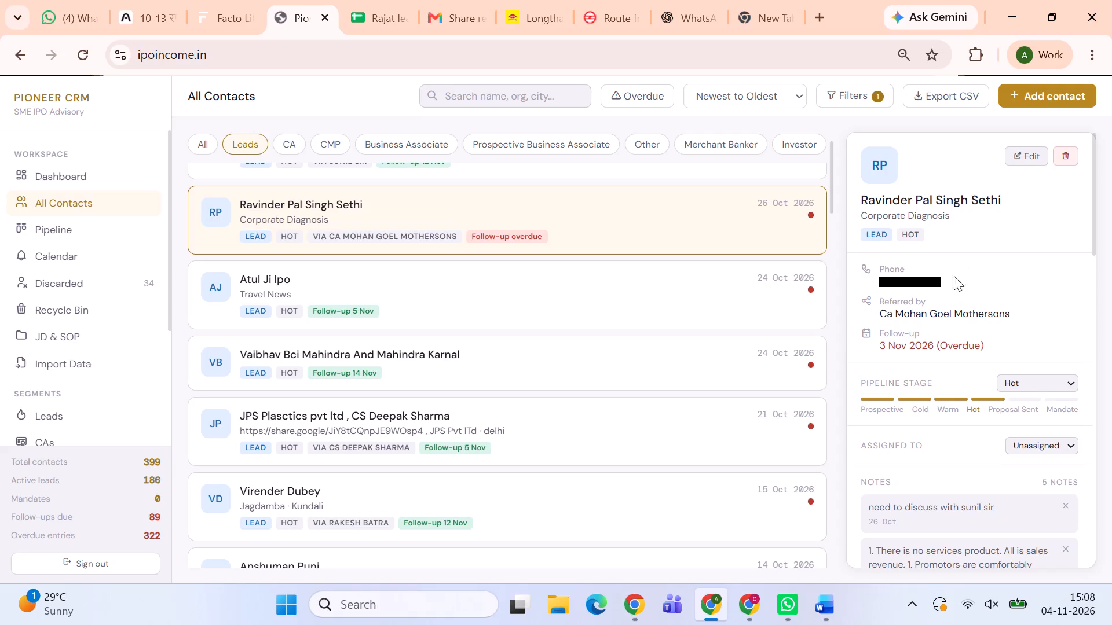
drag(880, 284, 949, 281)
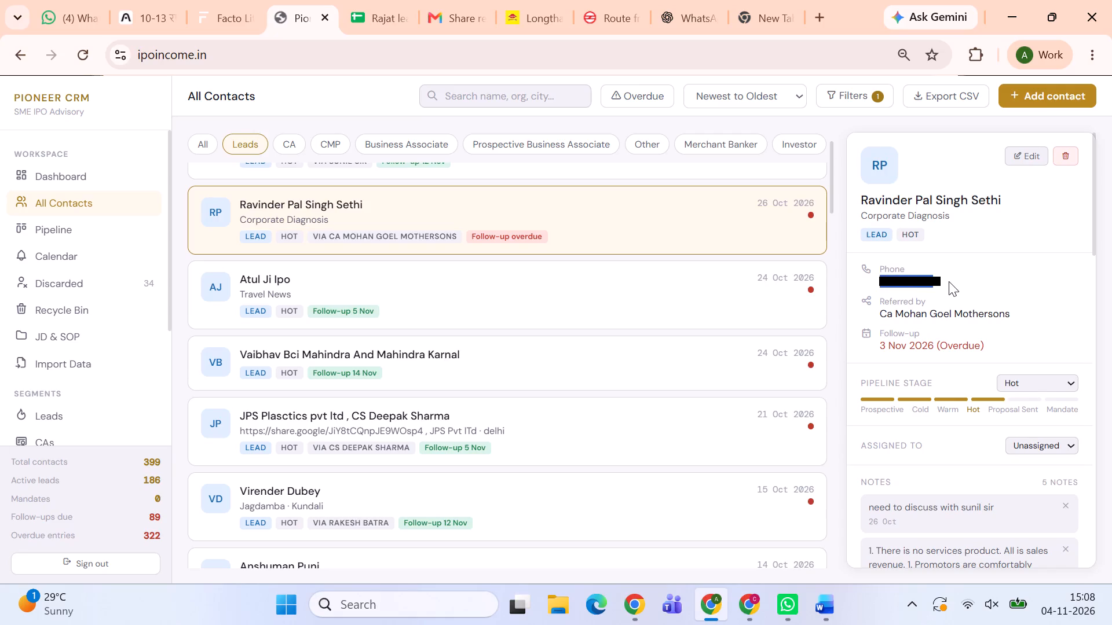
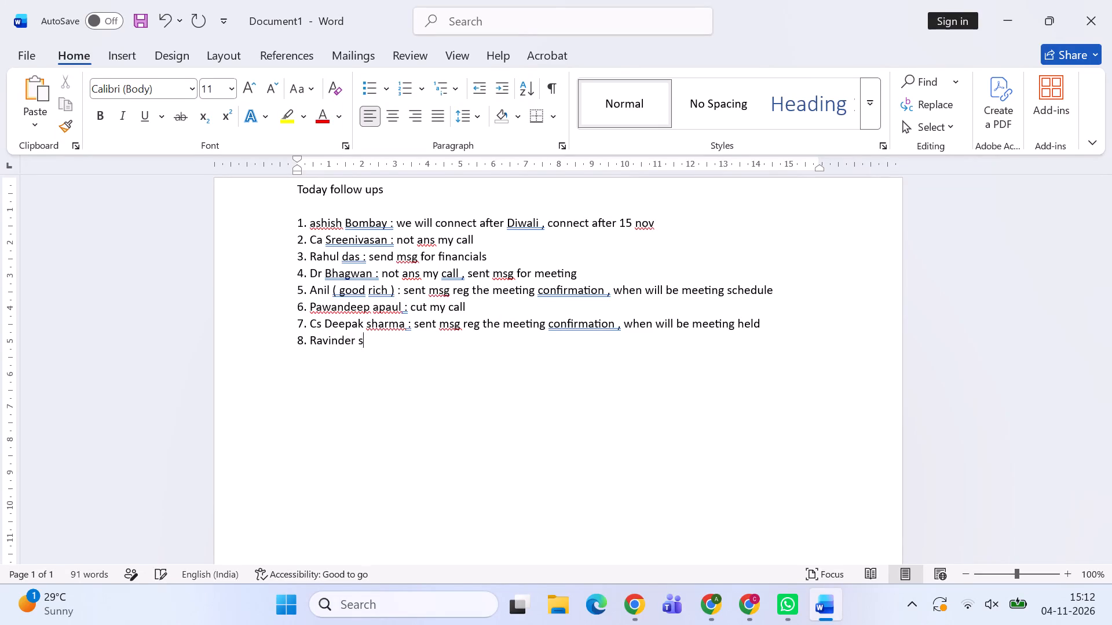
Complete the lead's name in item 8 of the follow-up list, followed by a colon.
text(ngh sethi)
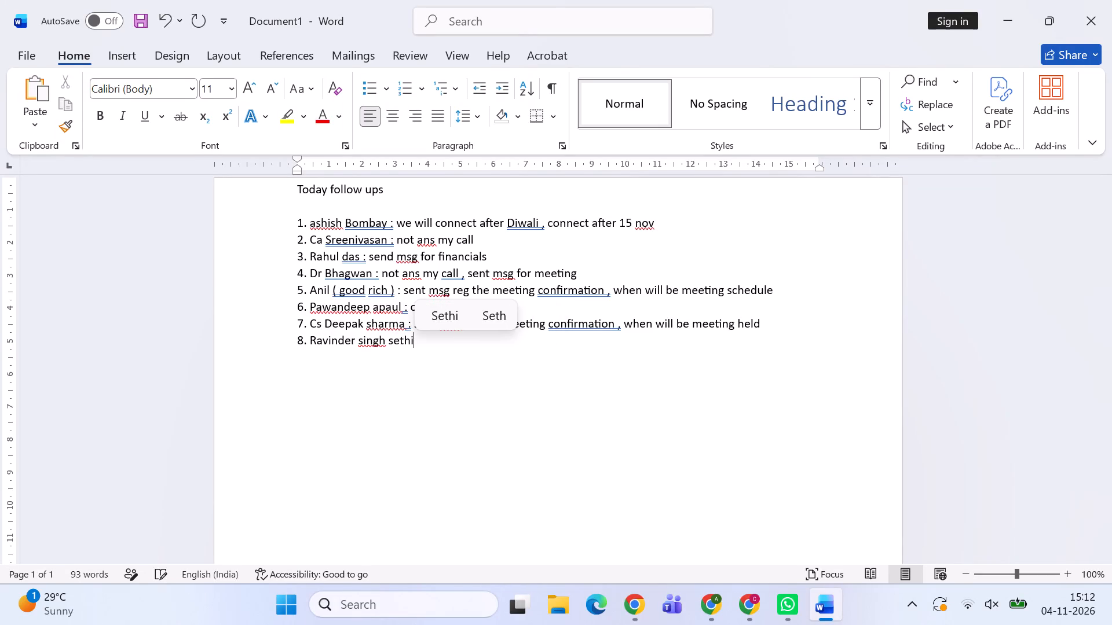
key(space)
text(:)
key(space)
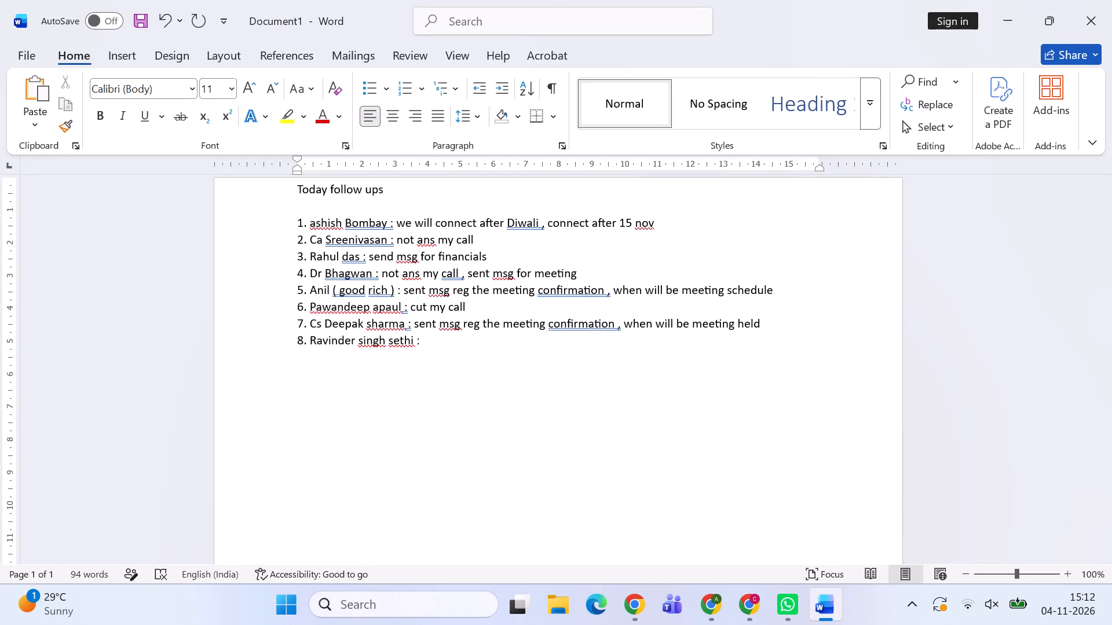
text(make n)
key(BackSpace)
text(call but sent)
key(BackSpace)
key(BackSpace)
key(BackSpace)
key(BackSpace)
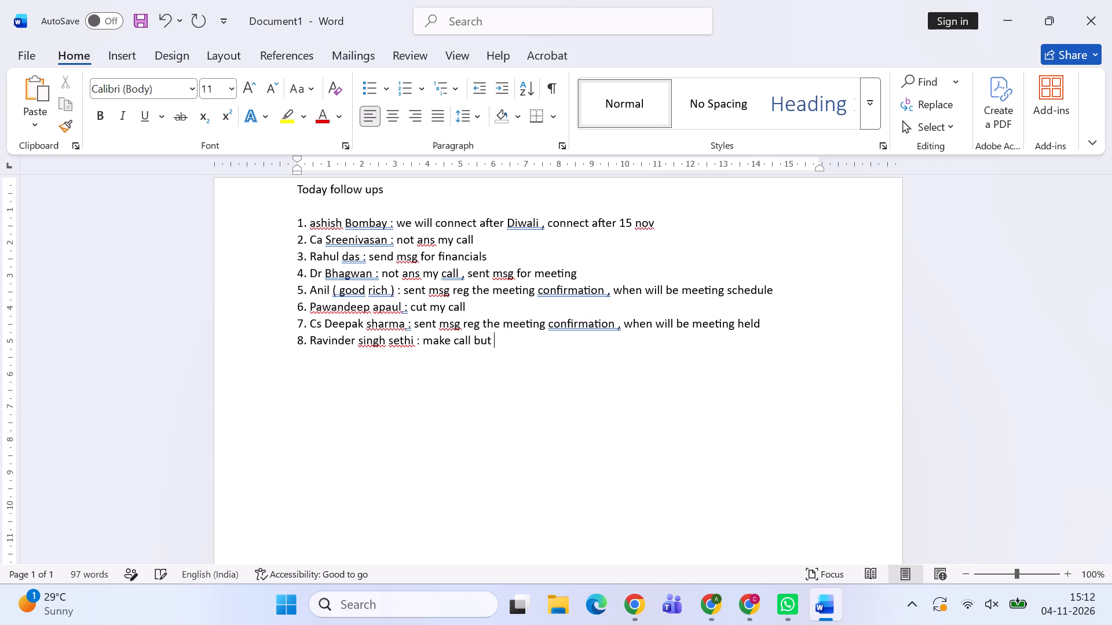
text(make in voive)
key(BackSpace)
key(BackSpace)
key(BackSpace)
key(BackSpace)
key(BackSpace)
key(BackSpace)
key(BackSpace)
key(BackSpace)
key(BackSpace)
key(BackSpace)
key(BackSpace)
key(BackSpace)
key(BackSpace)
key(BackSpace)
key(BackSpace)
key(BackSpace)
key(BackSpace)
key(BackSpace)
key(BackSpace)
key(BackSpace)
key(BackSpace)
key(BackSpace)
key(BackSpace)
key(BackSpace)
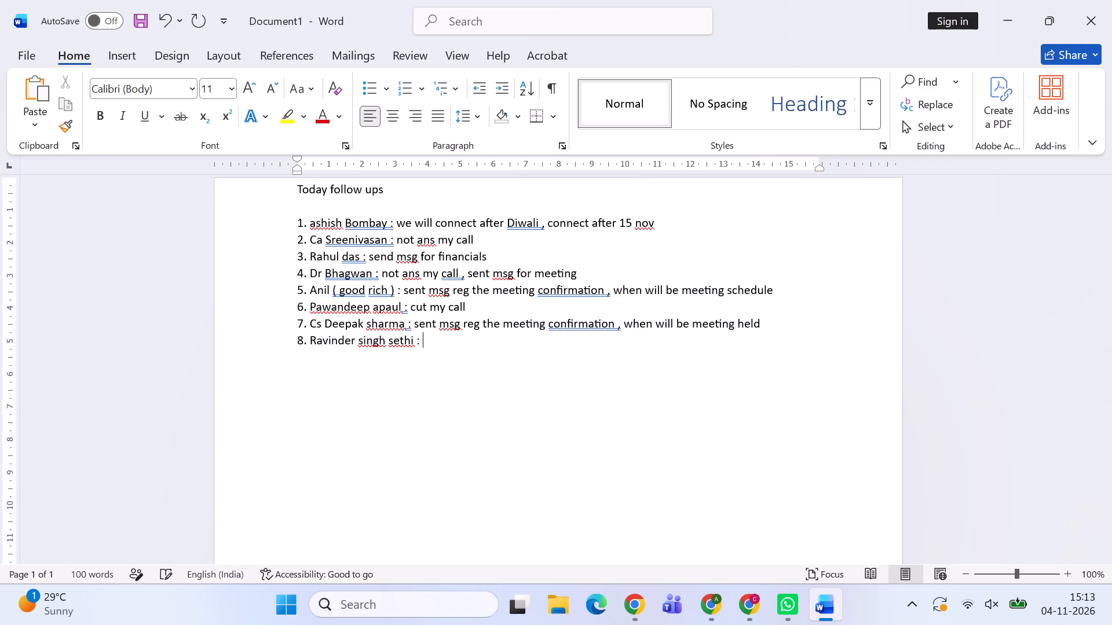
Complete follow-up item 8 with "not ans my call , sent msg with sunil sir profile" and start a new line below it.
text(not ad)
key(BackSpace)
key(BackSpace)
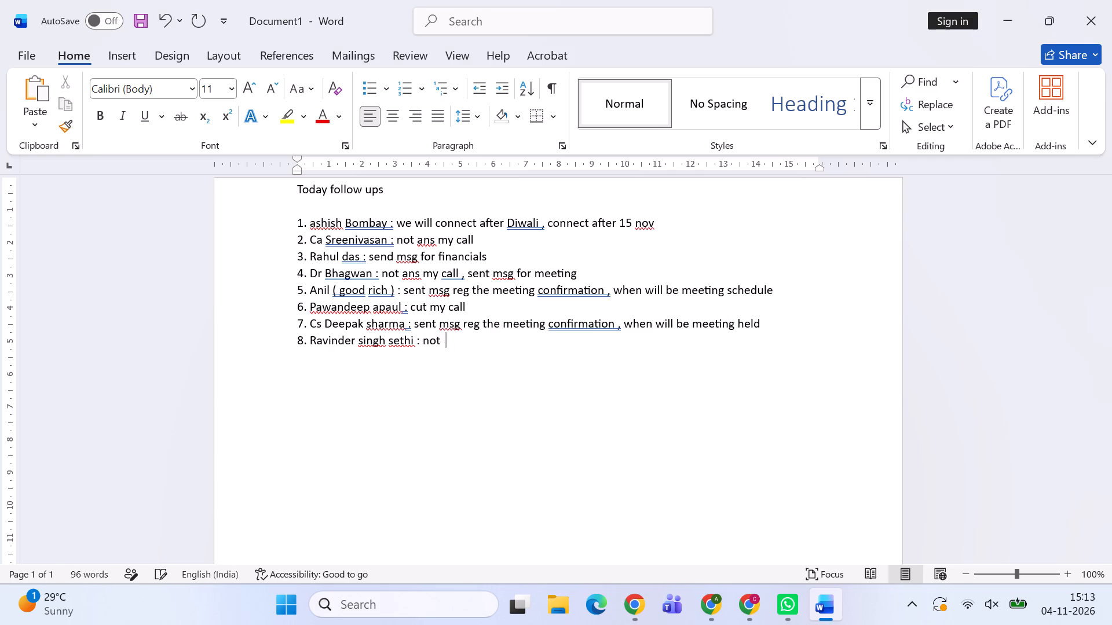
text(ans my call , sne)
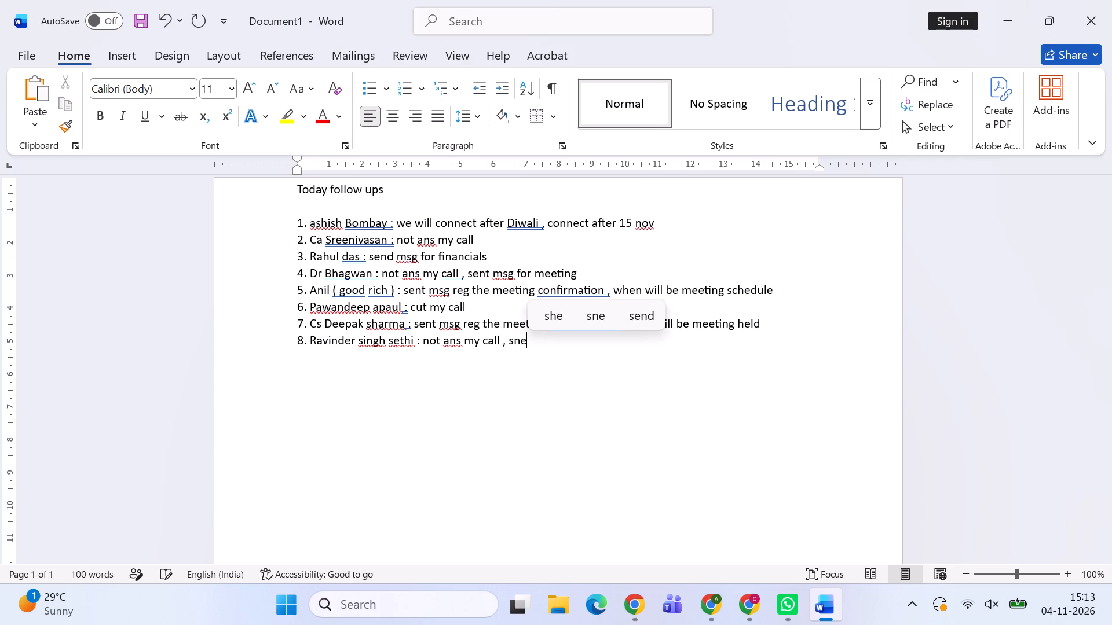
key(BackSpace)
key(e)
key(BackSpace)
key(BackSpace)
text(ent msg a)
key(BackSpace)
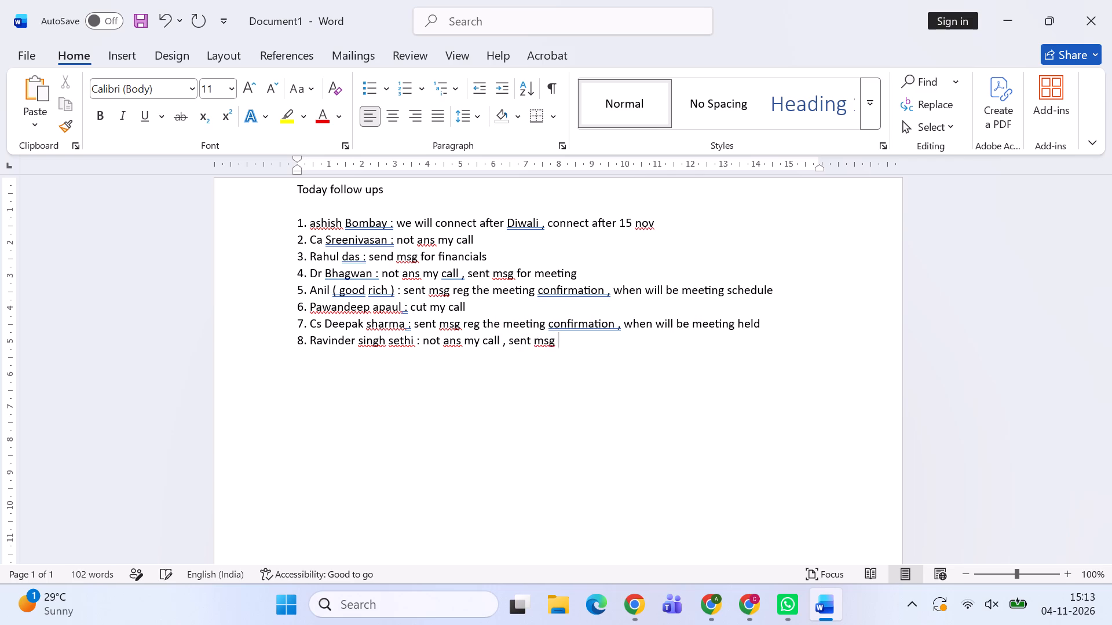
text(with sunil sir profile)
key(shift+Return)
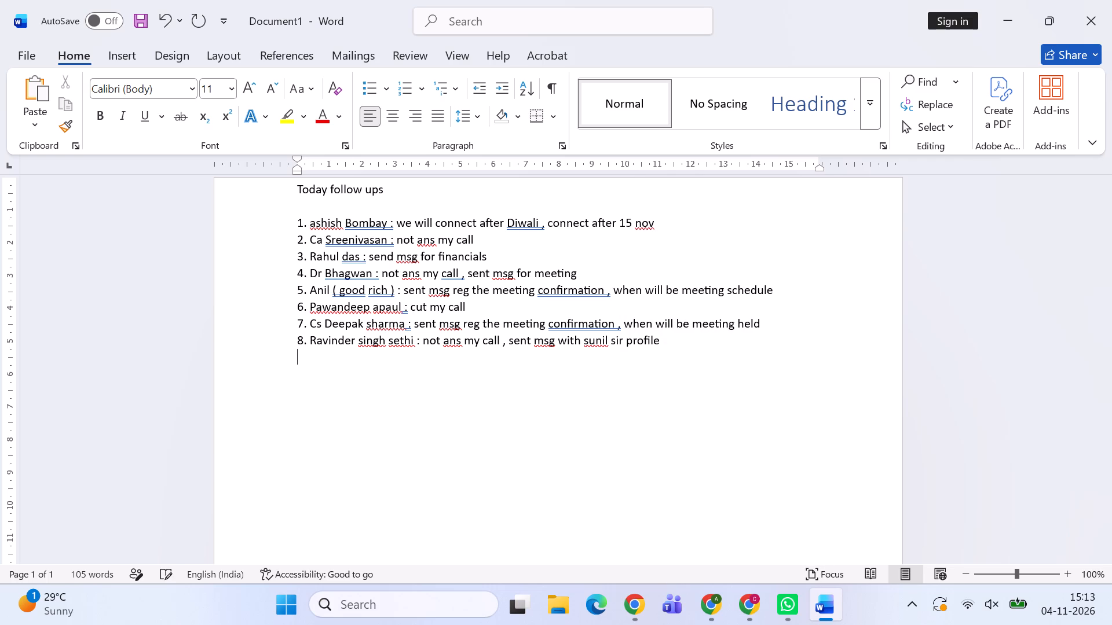
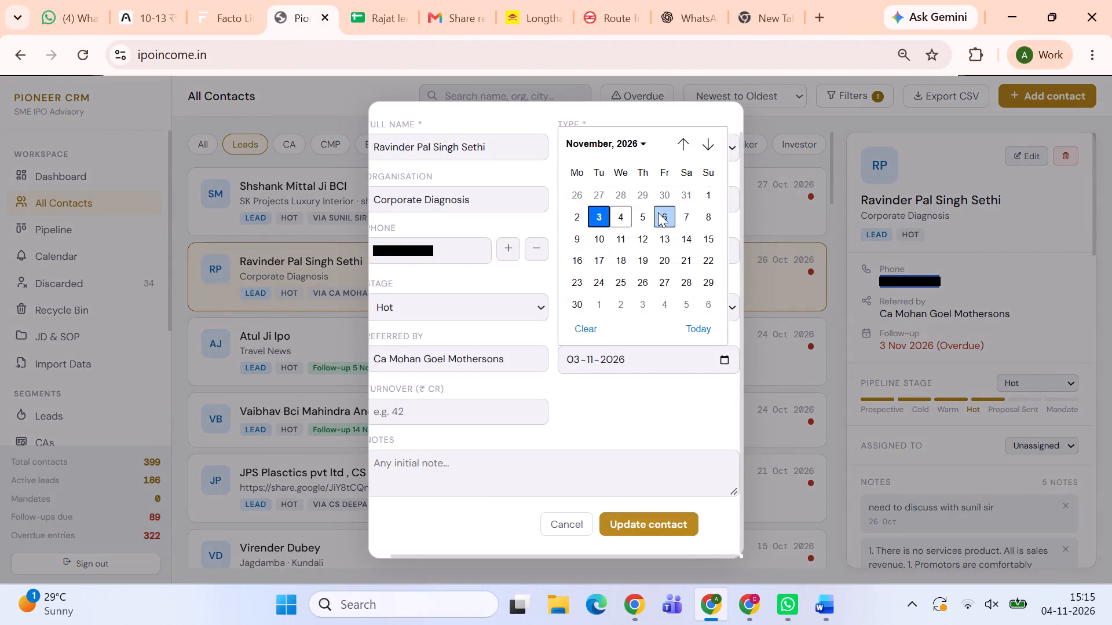
Update the Corporate Diagnosis lead with the follow-up date 06-11-2026.
click(623, 516)
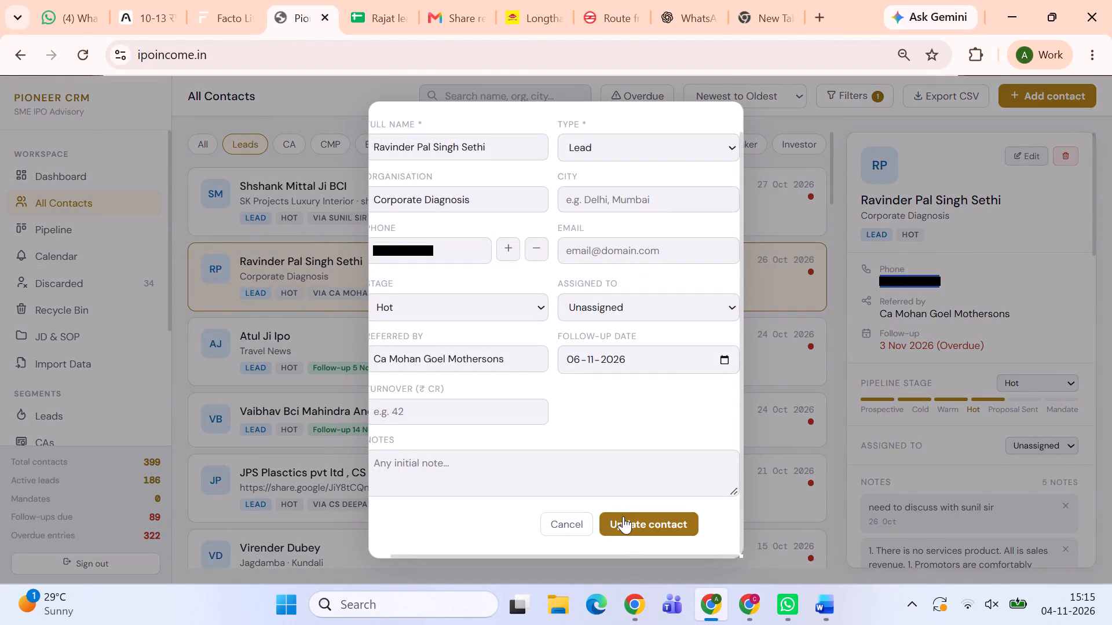
Open the SK Projects Luxury Interior lead at the start of the hot leads list.
scroll(681, 339, up, 1)
click(584, 174)
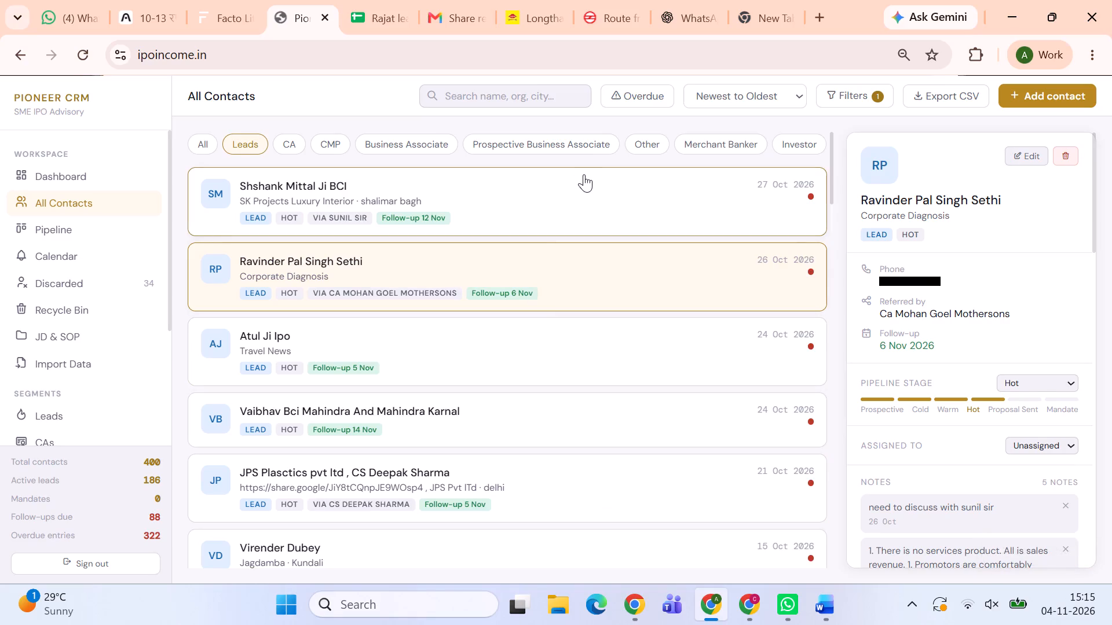
Open the filter options for the leads list.
click(852, 93)
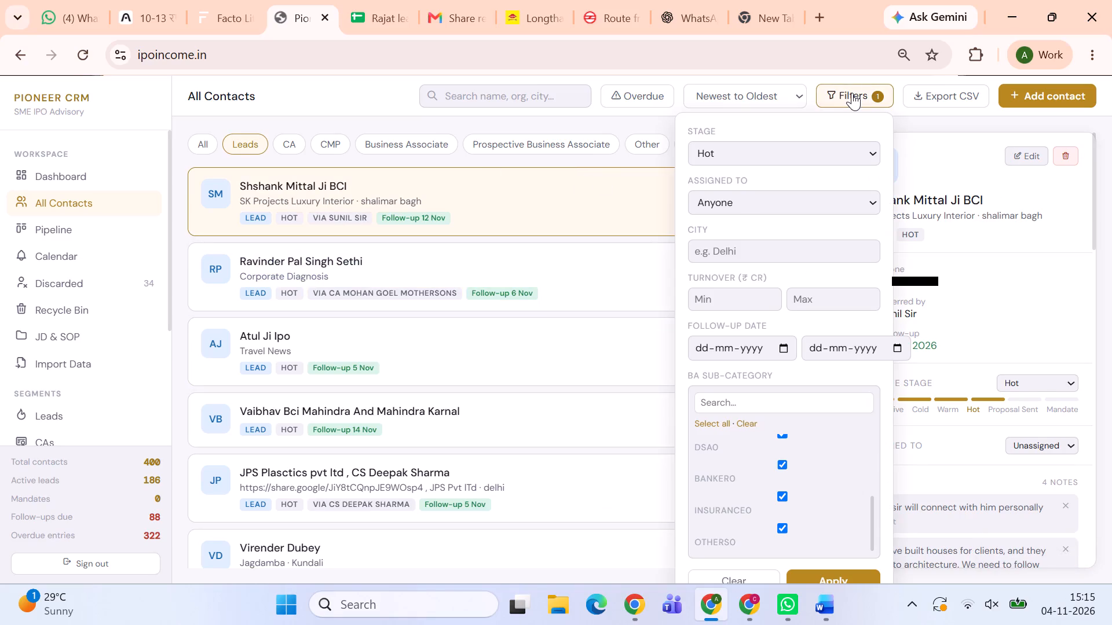
Filter the leads to the Warm stage in place of Hot.
click(758, 152)
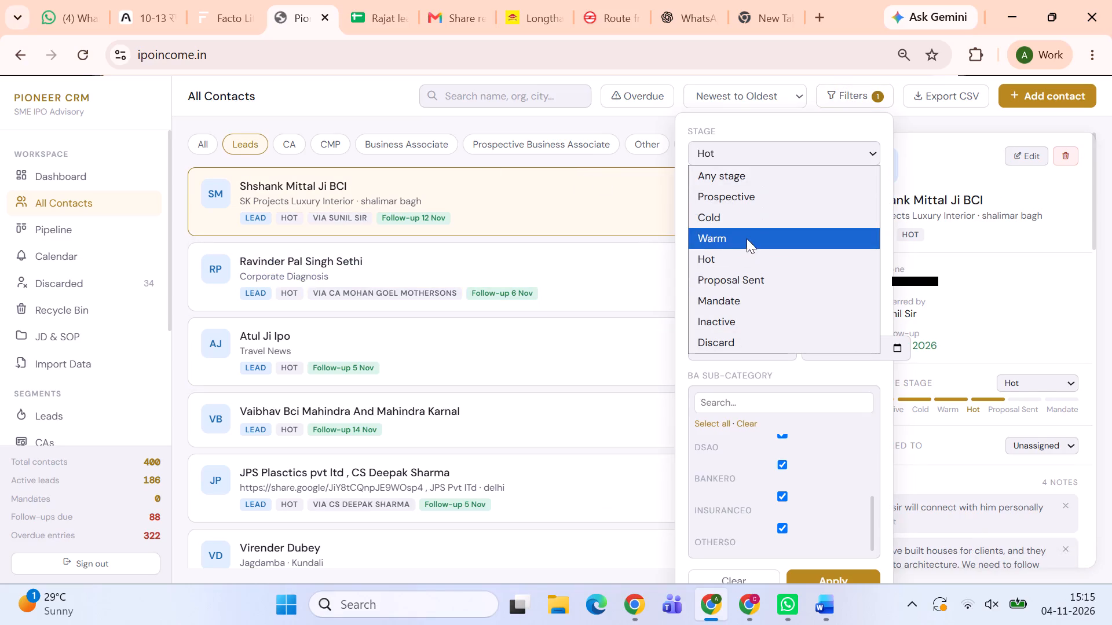
click(747, 238)
scroll(773, 562, down, 3)
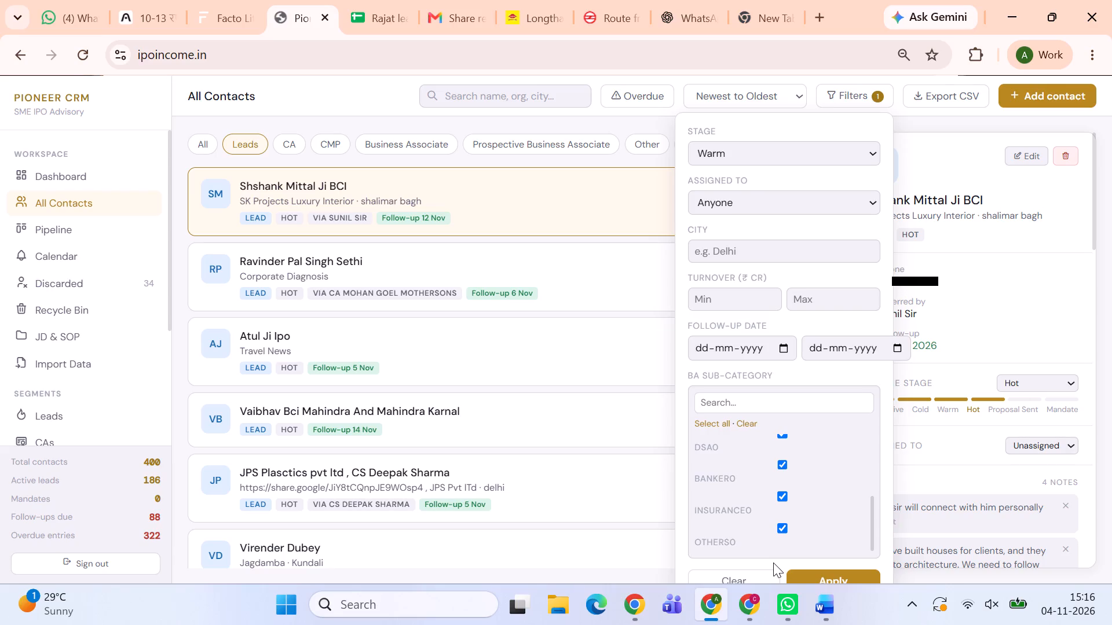
scroll(846, 523, down, 3)
click(855, 572)
Open the warm lead with a 4 Nov 2026 follow-up and review the call and message notes.
scroll(677, 472, down, 8)
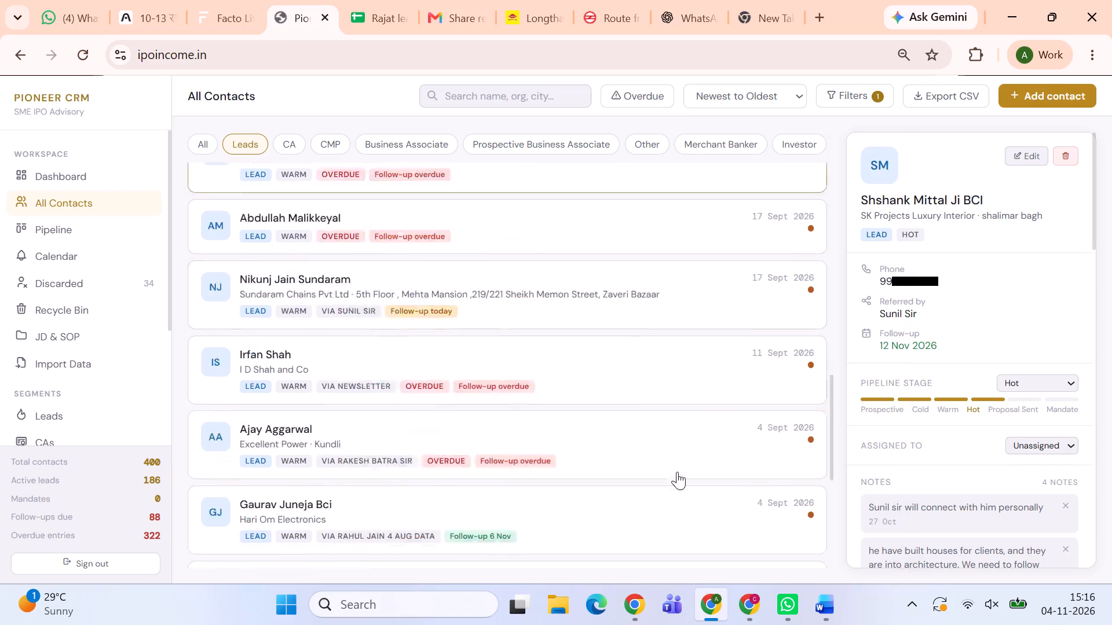
scroll(677, 472, down, 5)
click(571, 558)
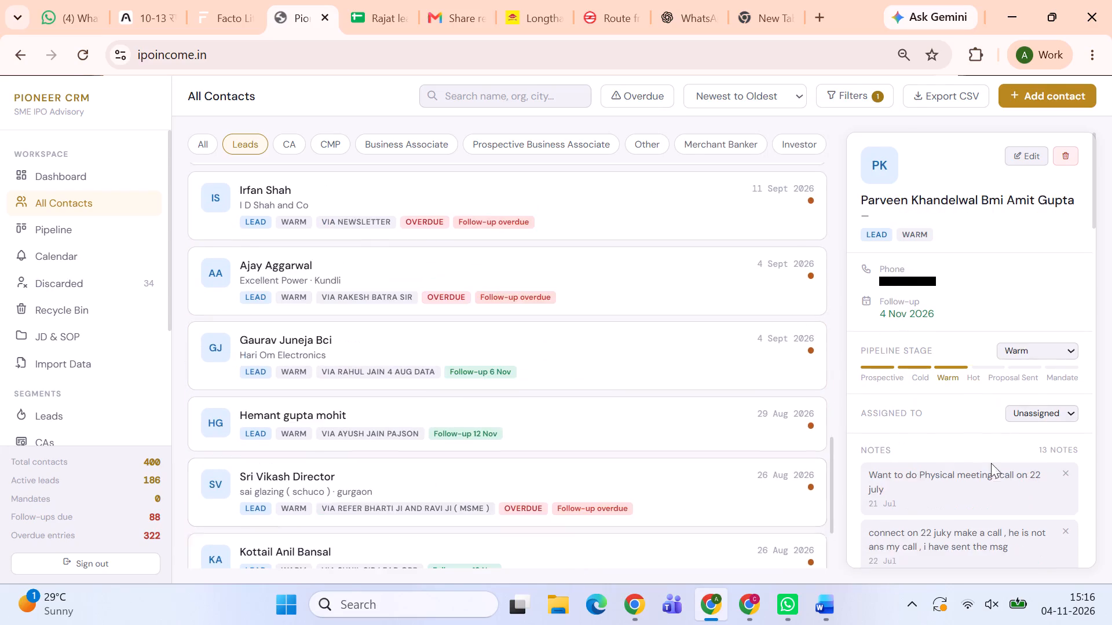
scroll(991, 463, down, 6)
scroll(991, 463, up, 1)
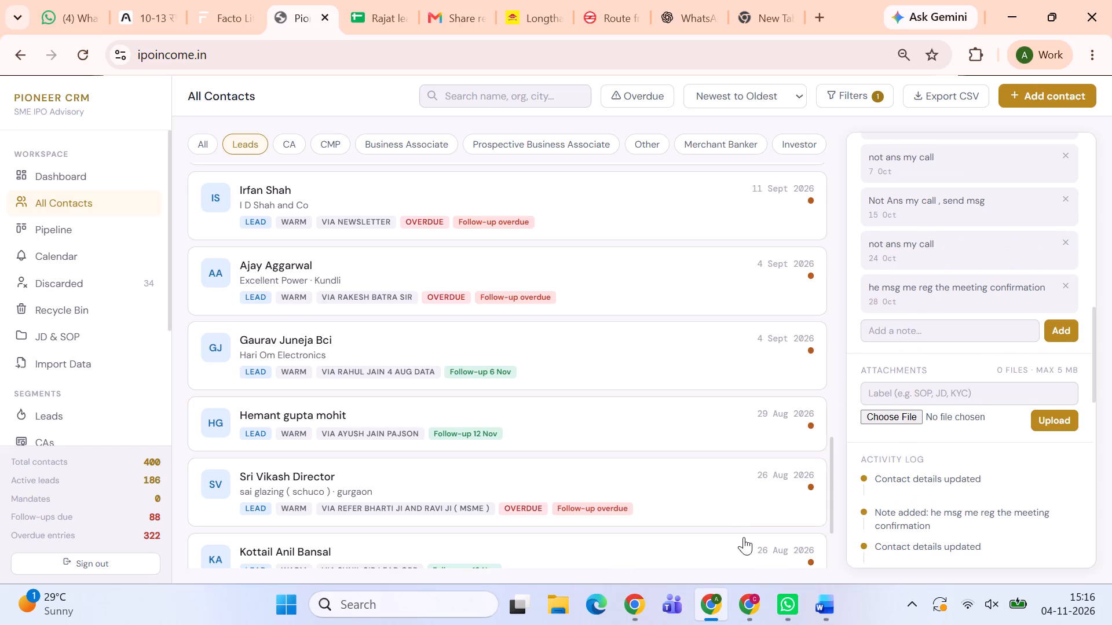
Check the details of the warm Technocom lead from Guwahati and the warm lead referred via sunil sir lead grp.
scroll(730, 520, down, 1)
scroll(698, 483, down, 3)
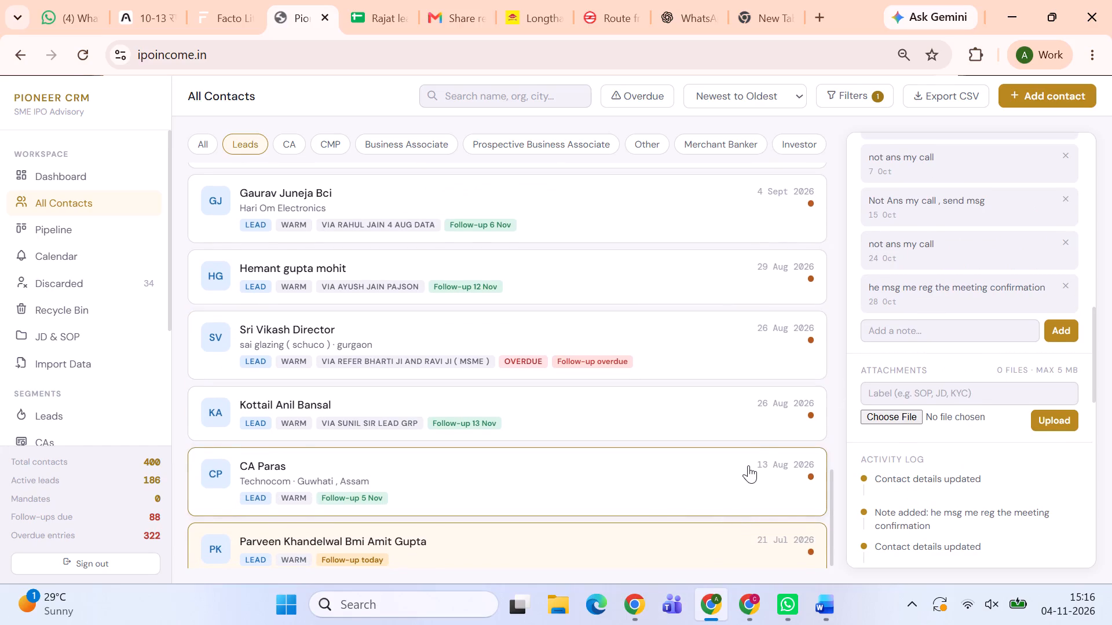
click(748, 465)
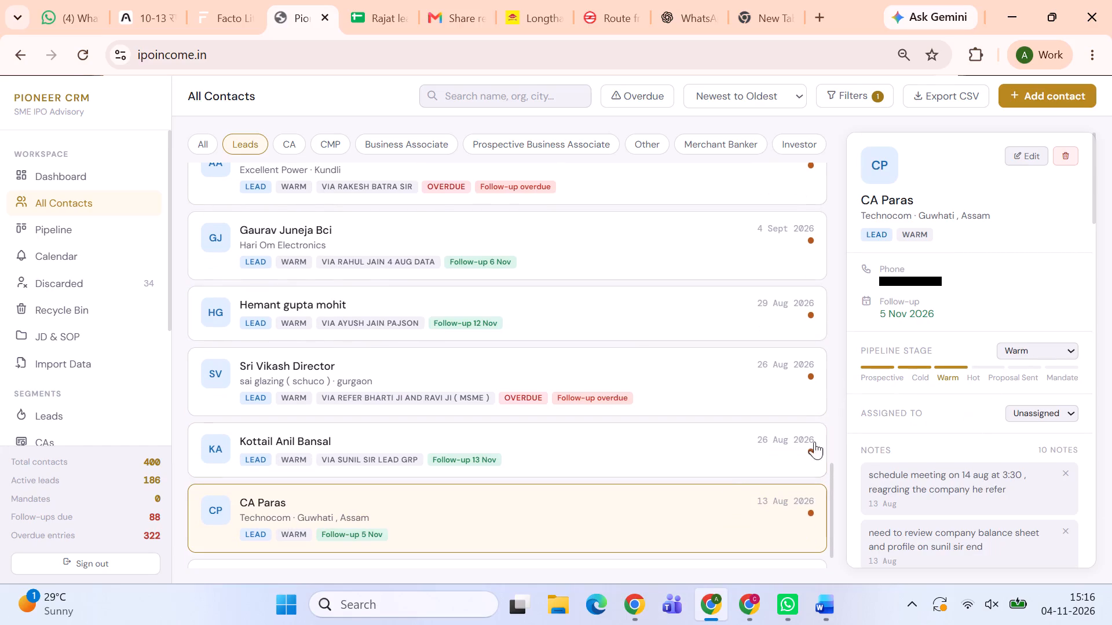
click(713, 469)
click(723, 389)
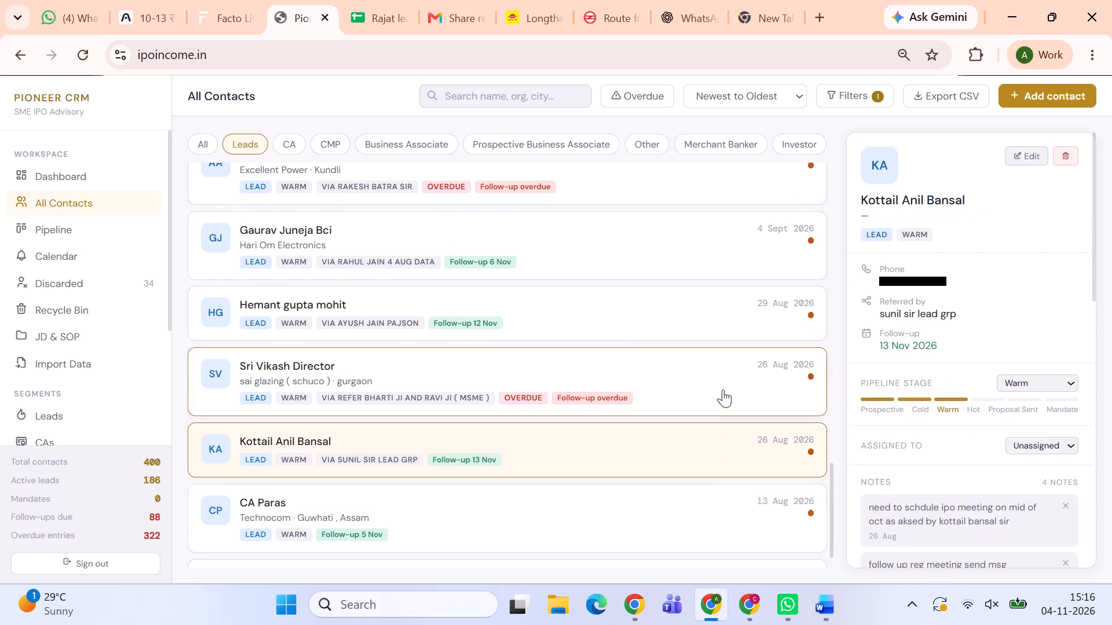
scroll(992, 437, down, 4)
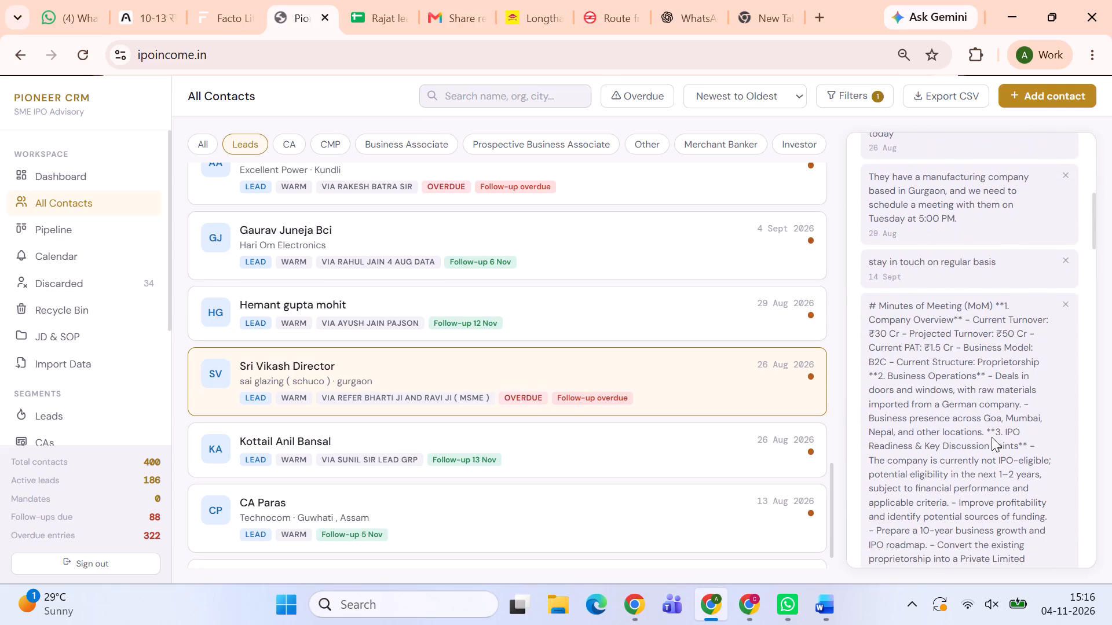
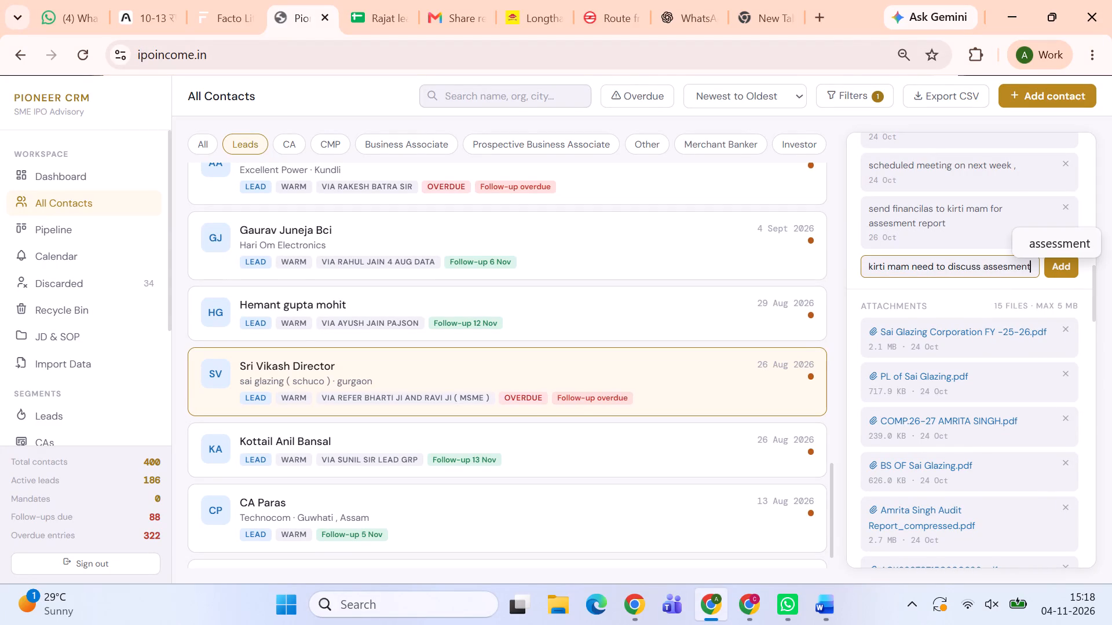
Continue the sai glazing lead's new note after "kirti mam need to discuss assesment" with "report with sunil sir".
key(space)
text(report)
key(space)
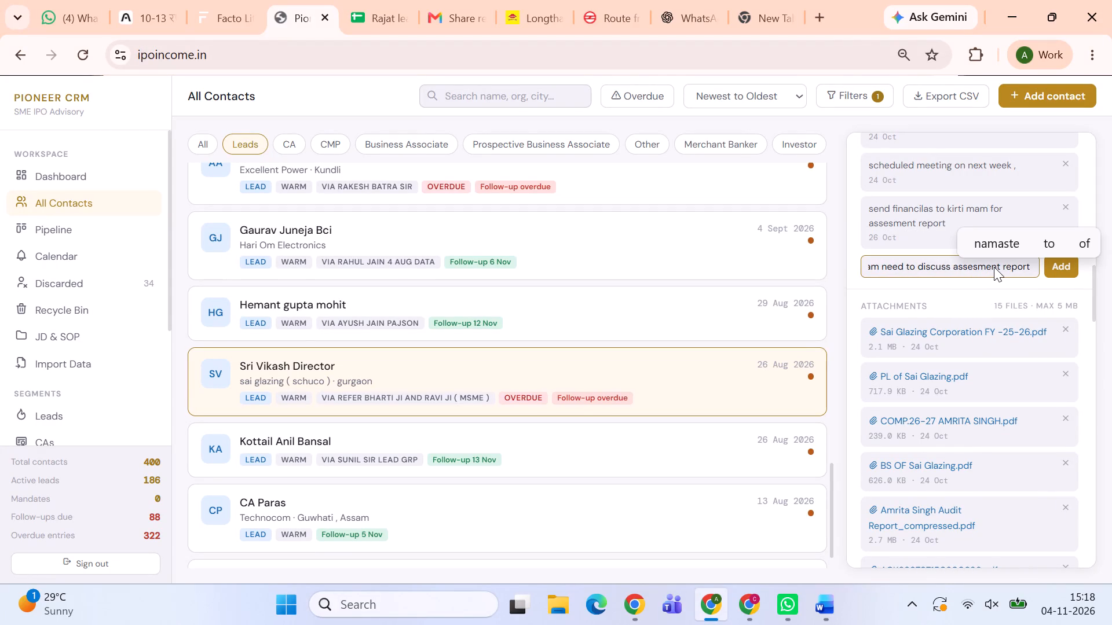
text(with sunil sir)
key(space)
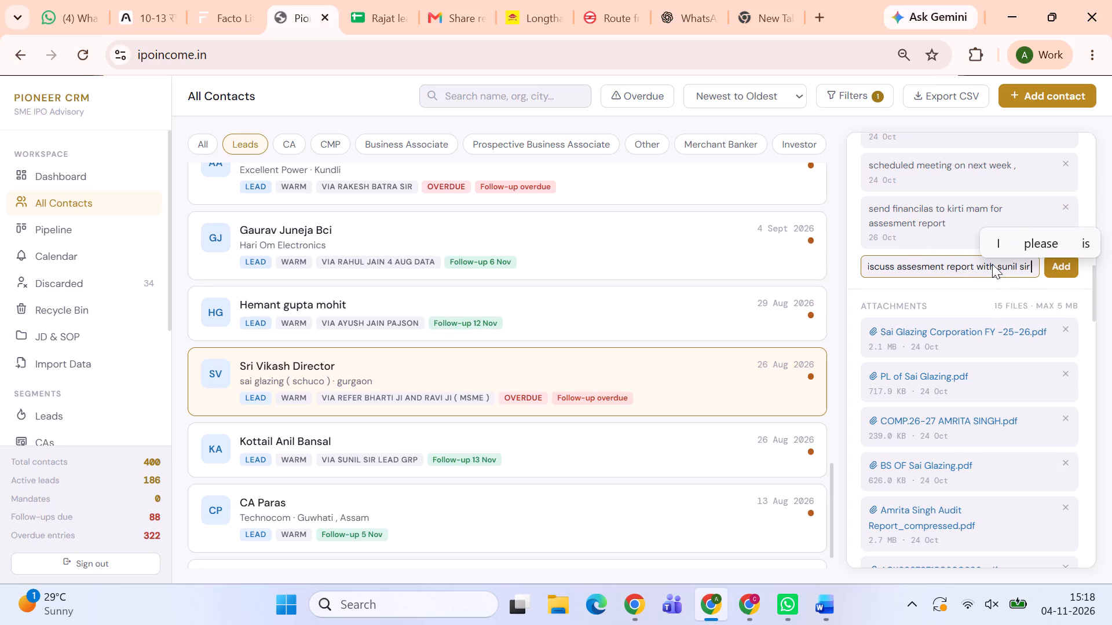
Save the note "kirti mam need to discuss assesment report with sunil sir" on the sai glazing lead.
click(976, 307)
click(1058, 261)
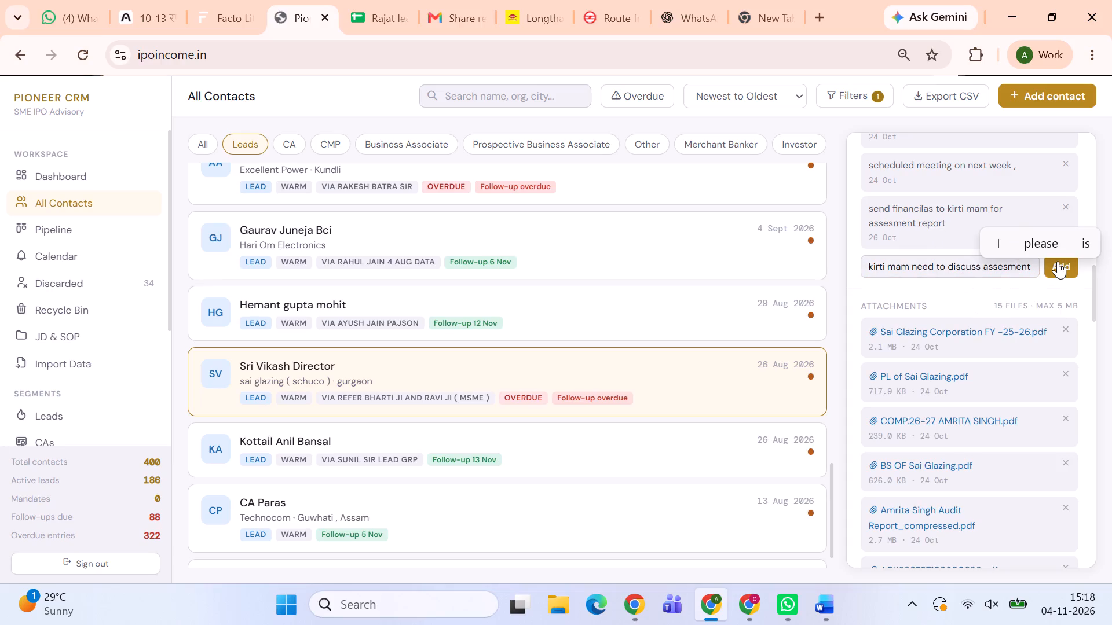
Set the sai glazing lead's follow-up date to 5 Nov 2026 and update the contact.
scroll(944, 273, up, 3)
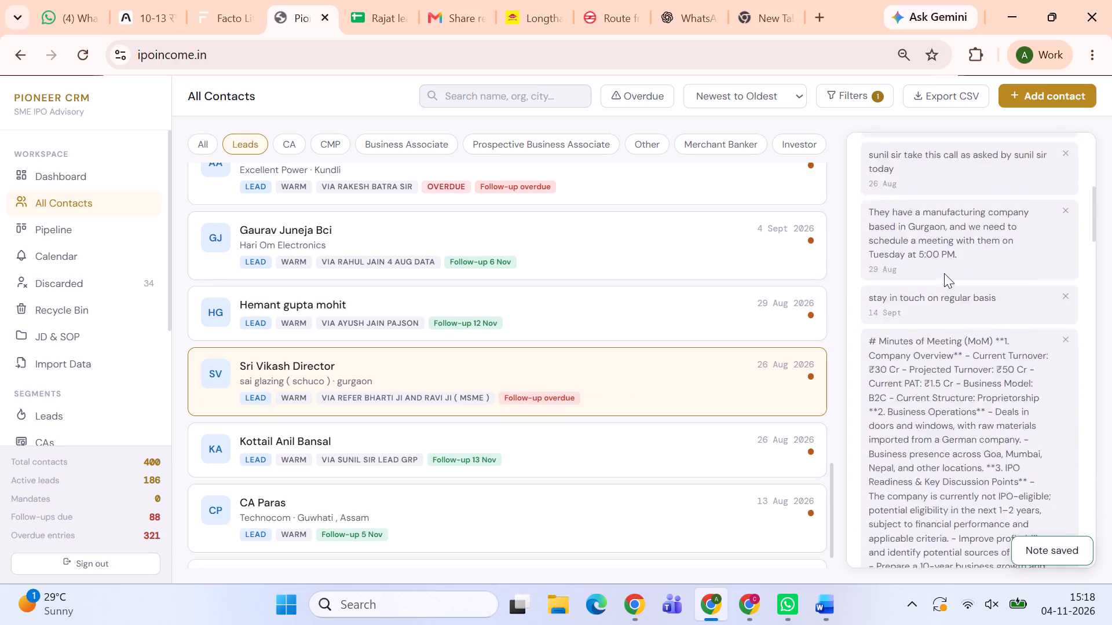
scroll(944, 273, up, 3)
click(1016, 147)
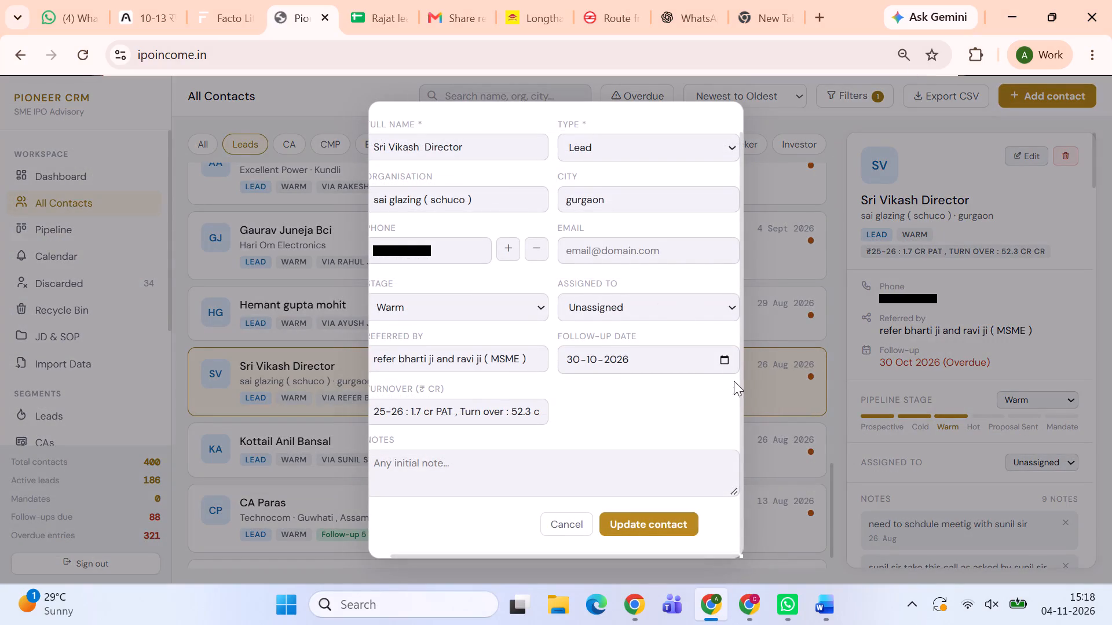
click(723, 355)
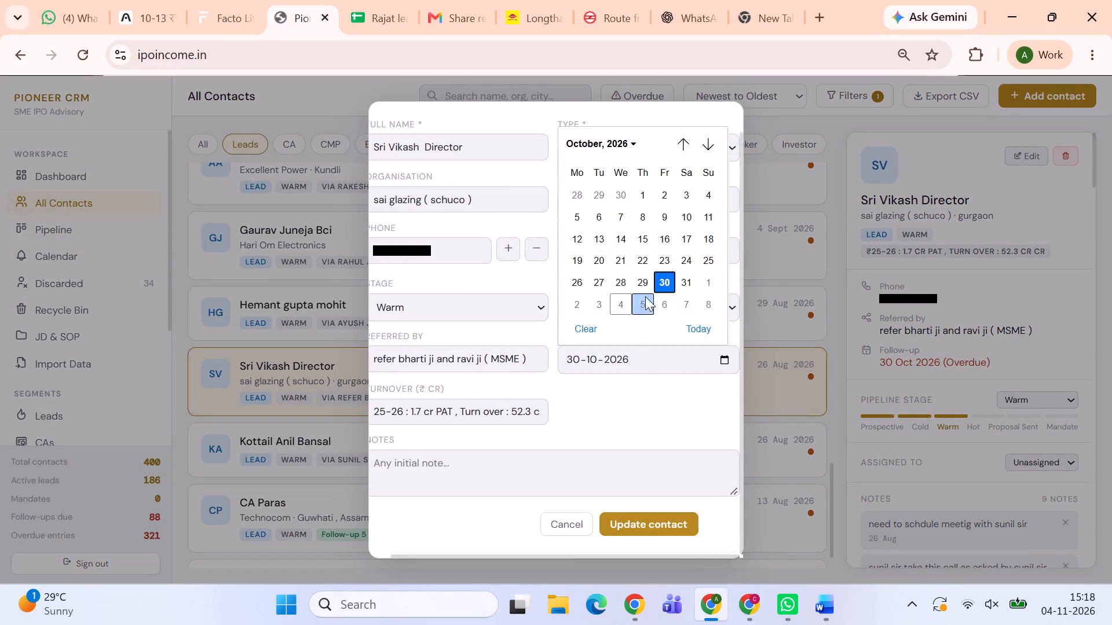
click(634, 303)
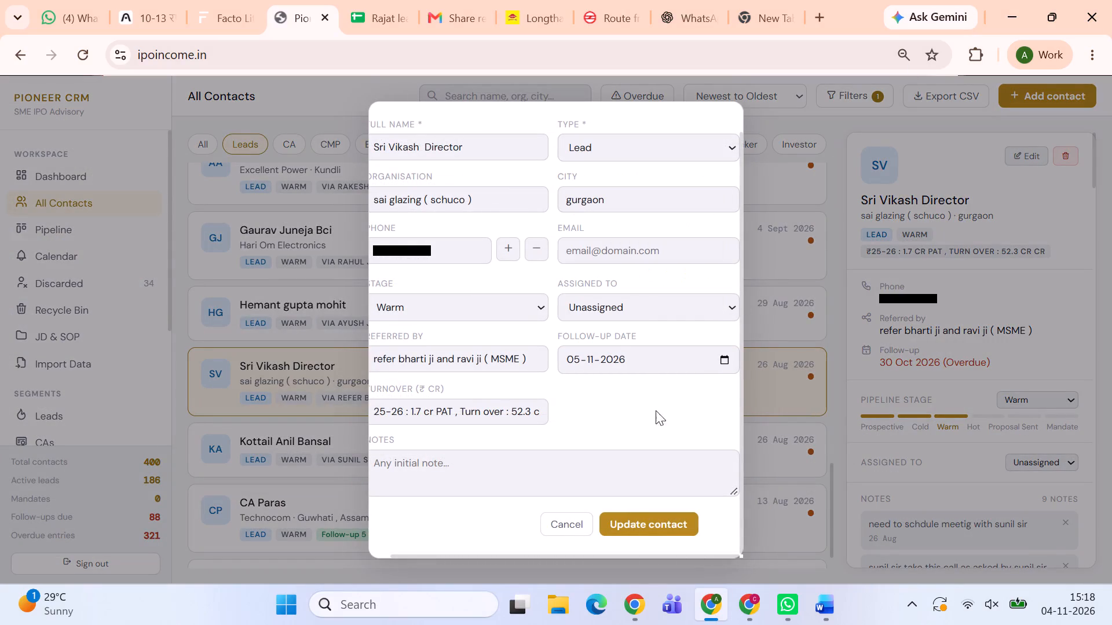
click(628, 527)
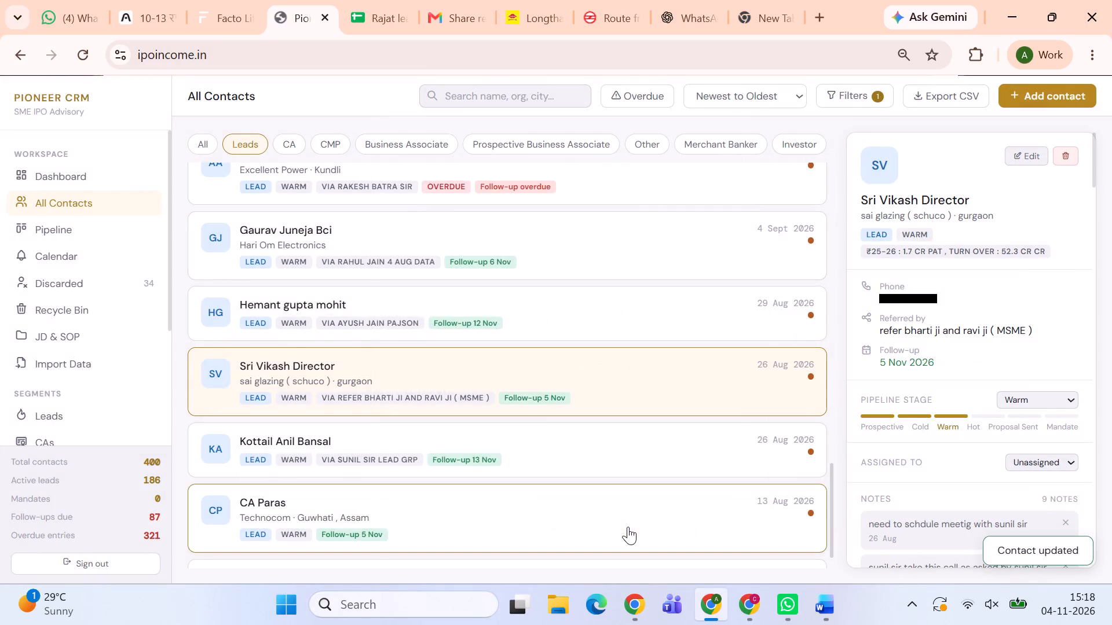
Check the notes of the lead above sai glazing and set the Hari Om Electronics lead's follow-up date to 12 Nov 2026.
click(676, 311)
scroll(904, 414, down, 2)
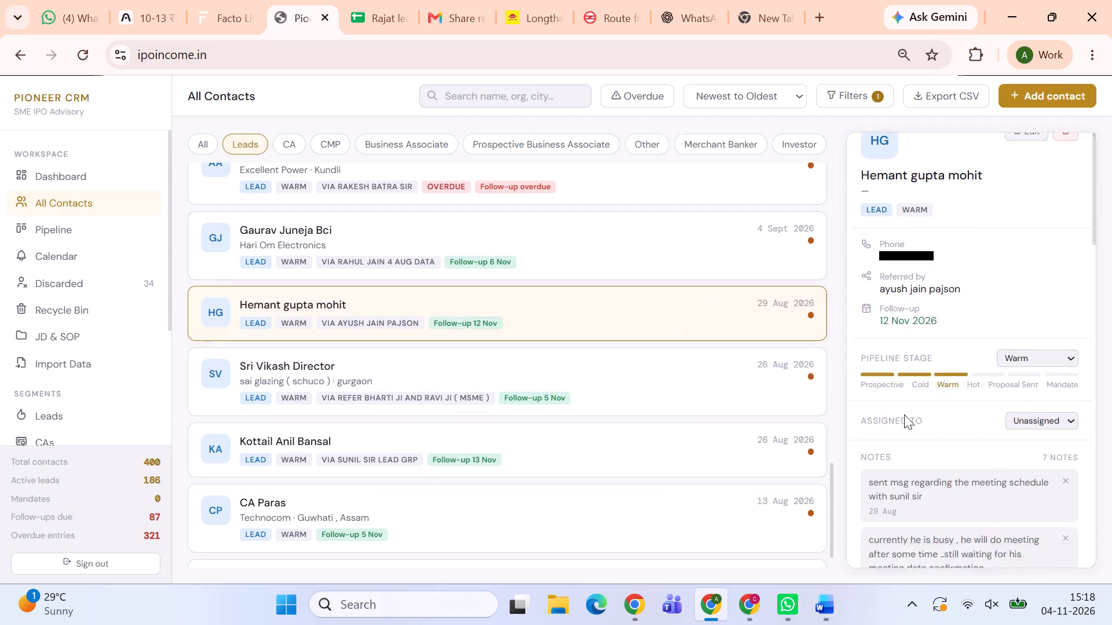
scroll(904, 414, down, 3)
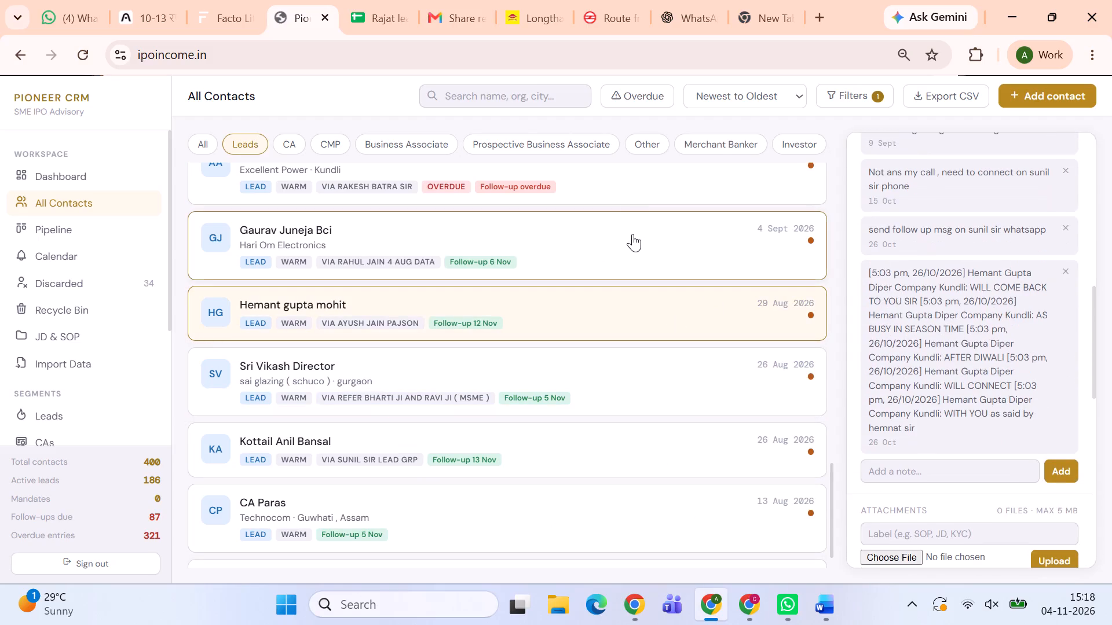
click(632, 234)
scroll(632, 234, up, 1)
scroll(972, 490, down, 4)
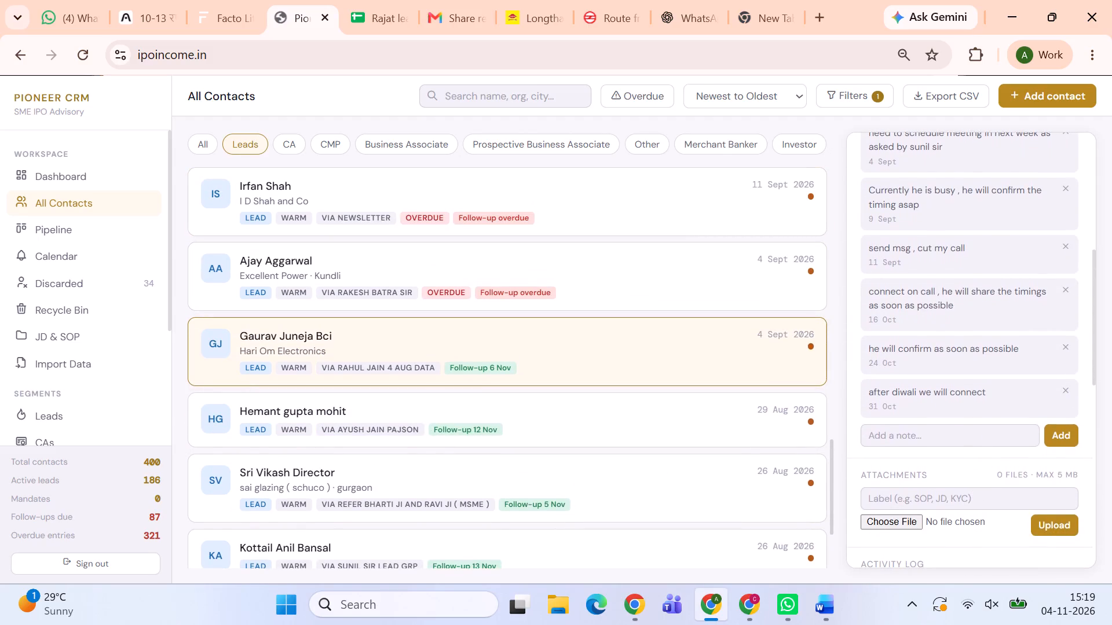
scroll(990, 339, up, 4)
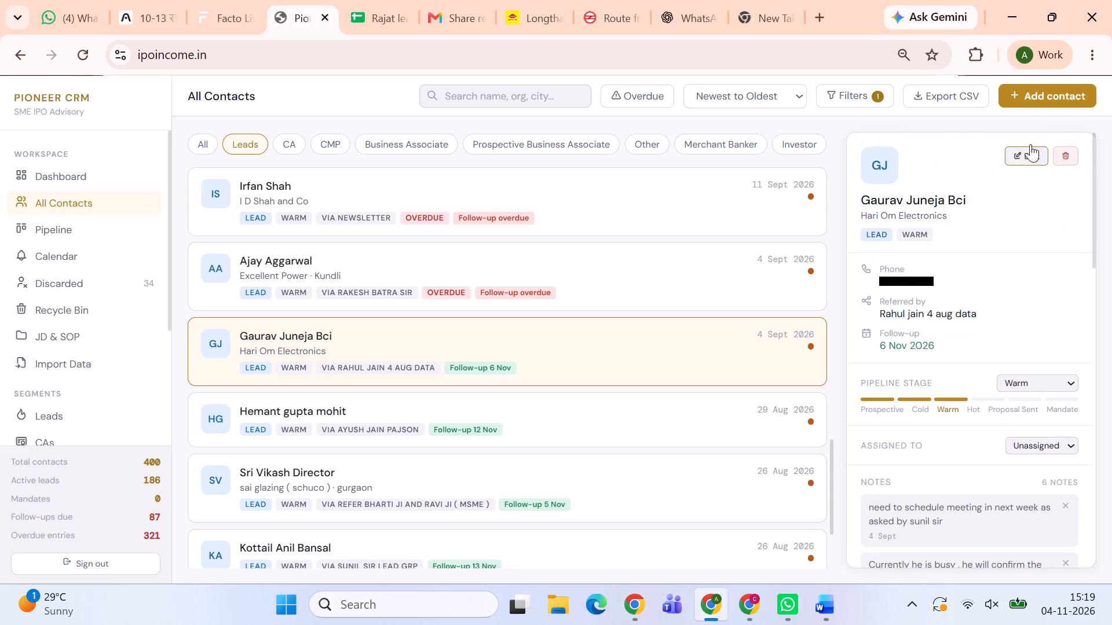
click(1027, 152)
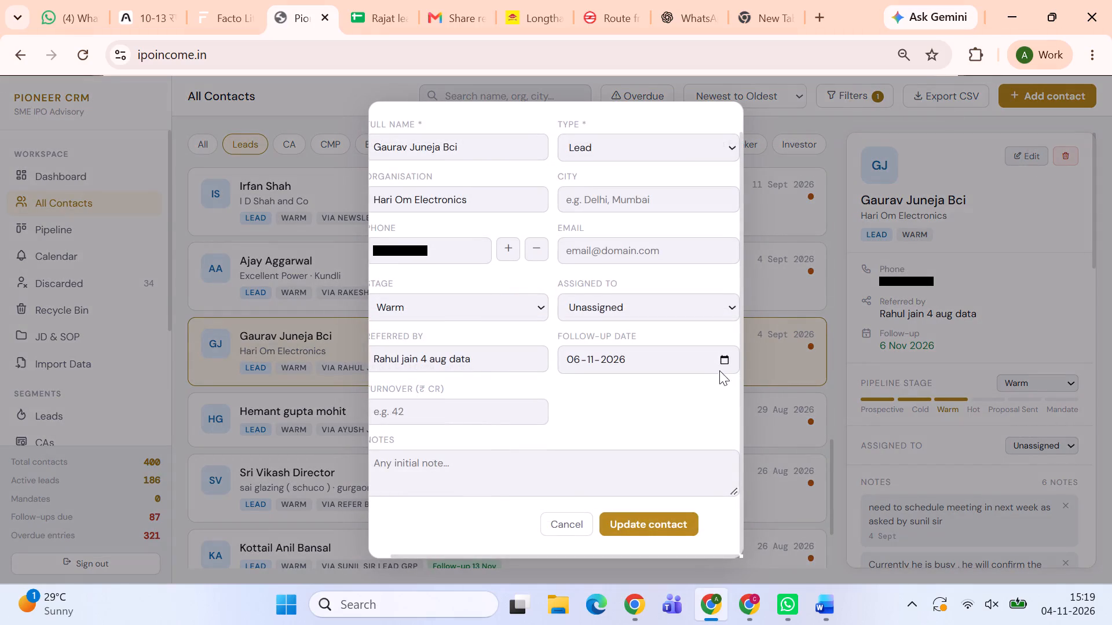
click(724, 353)
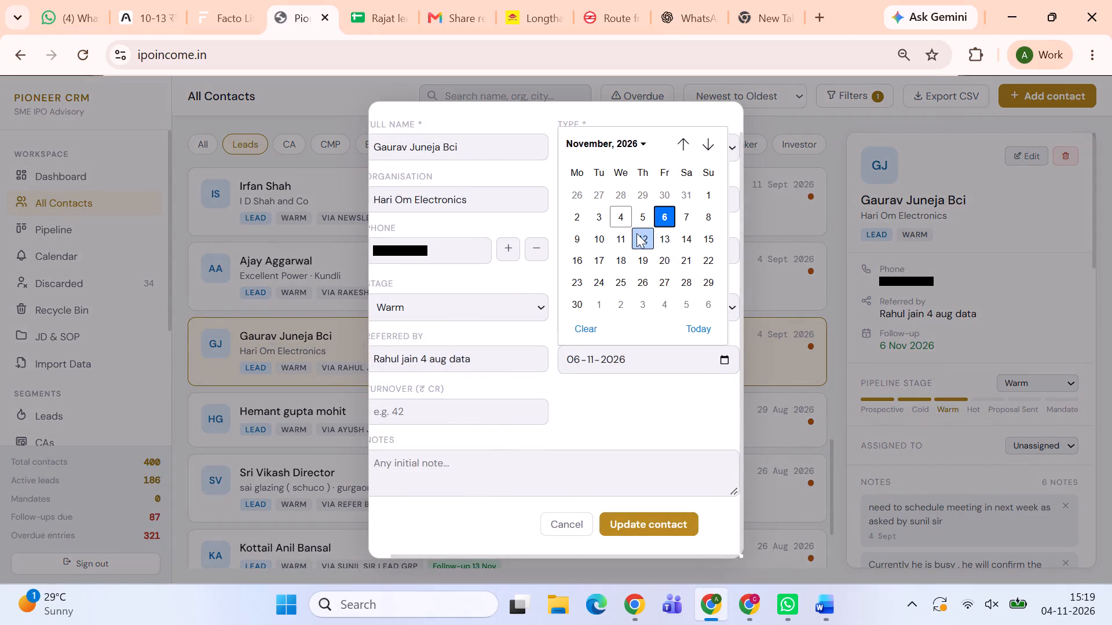
click(637, 234)
click(653, 525)
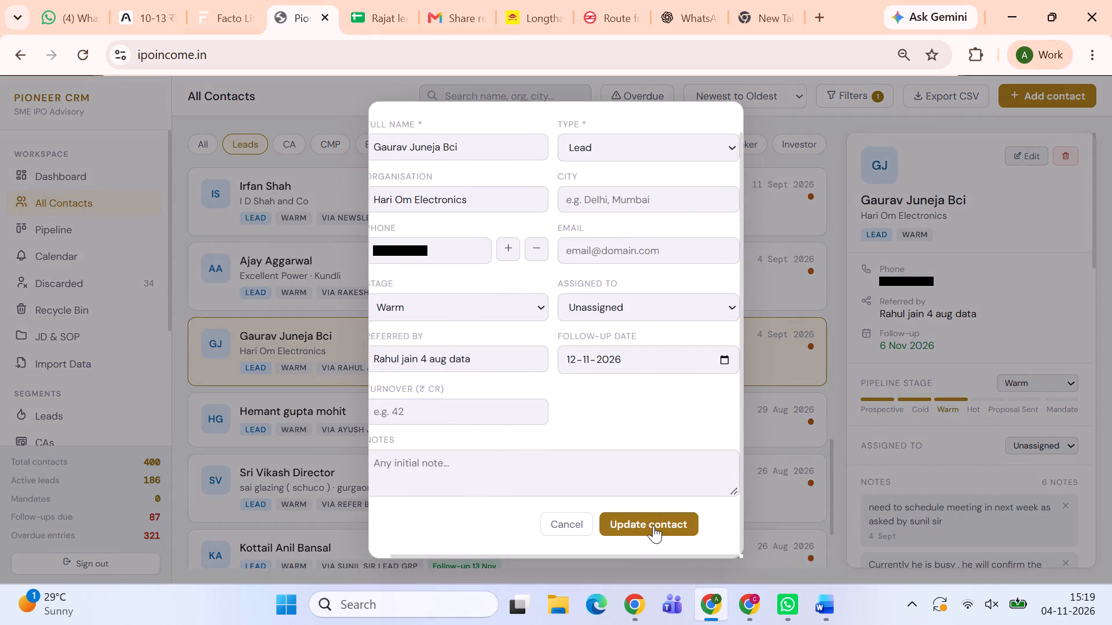
Review the warm leads of Excellent Power, Sundaram Chains and I D Shah and Co, examining the latter's notes.
click(684, 274)
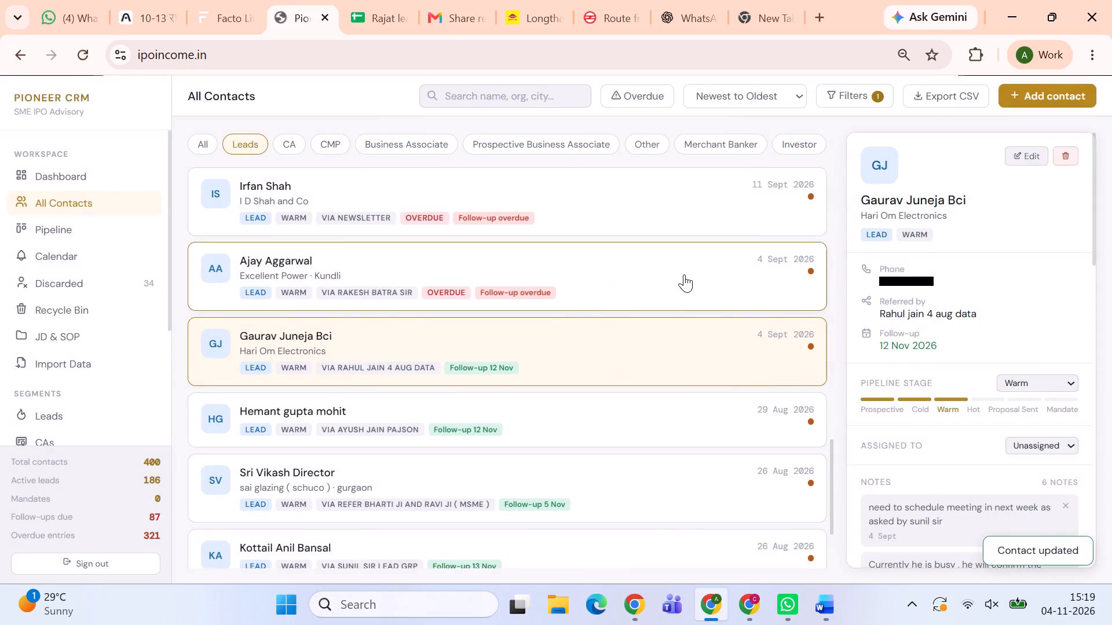
scroll(712, 305, up, 1)
click(659, 300)
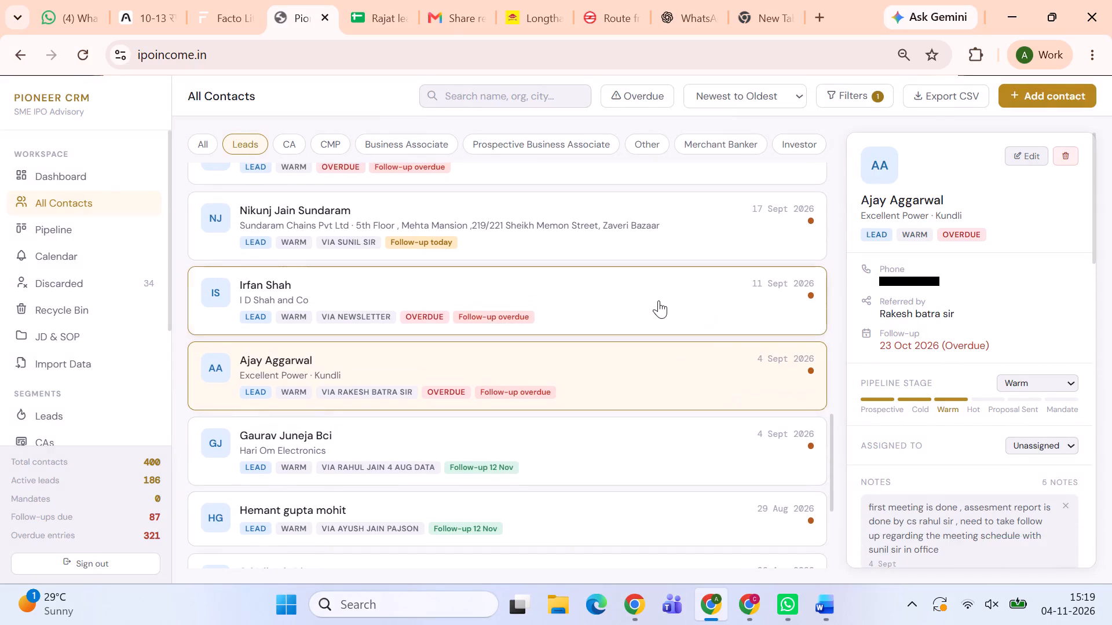
click(696, 251)
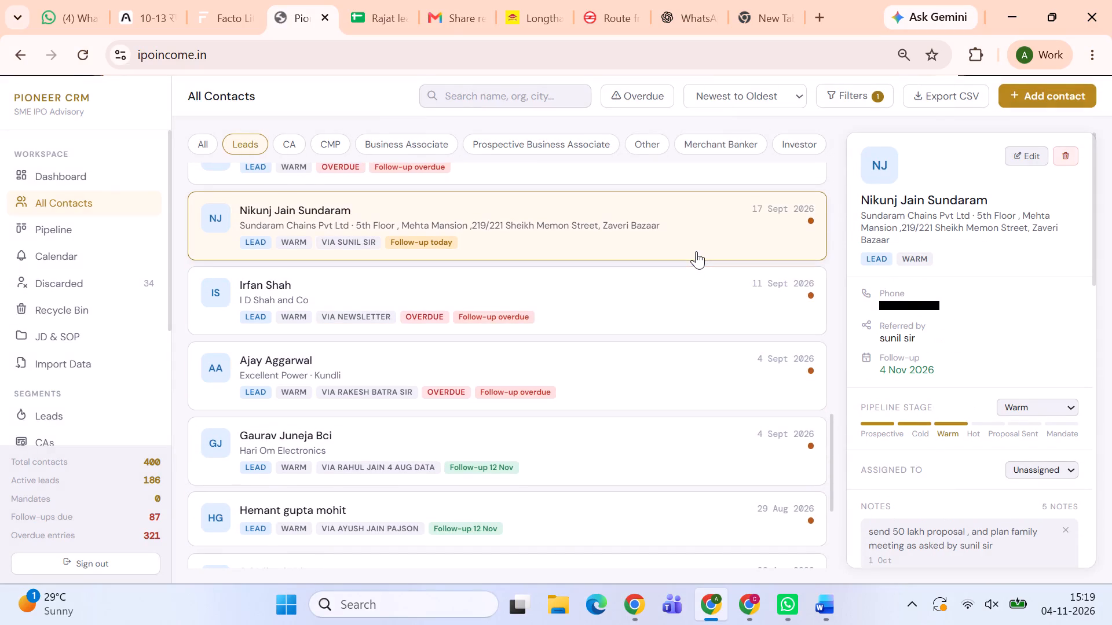
click(761, 305)
scroll(957, 409, down, 2)
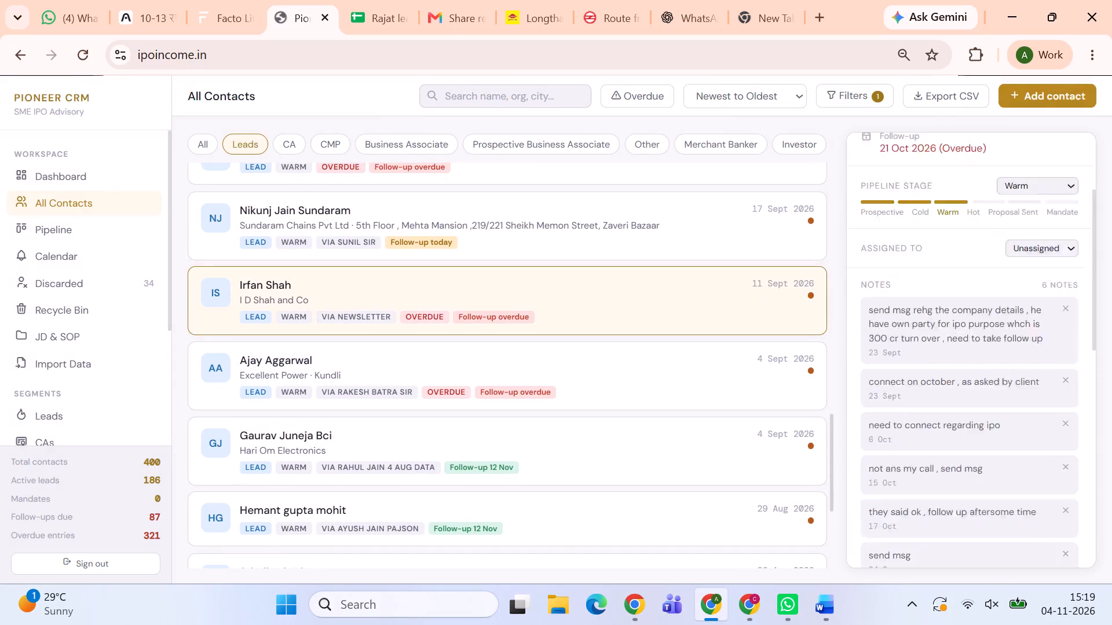
scroll(957, 409, down, 2)
scroll(957, 409, up, 3)
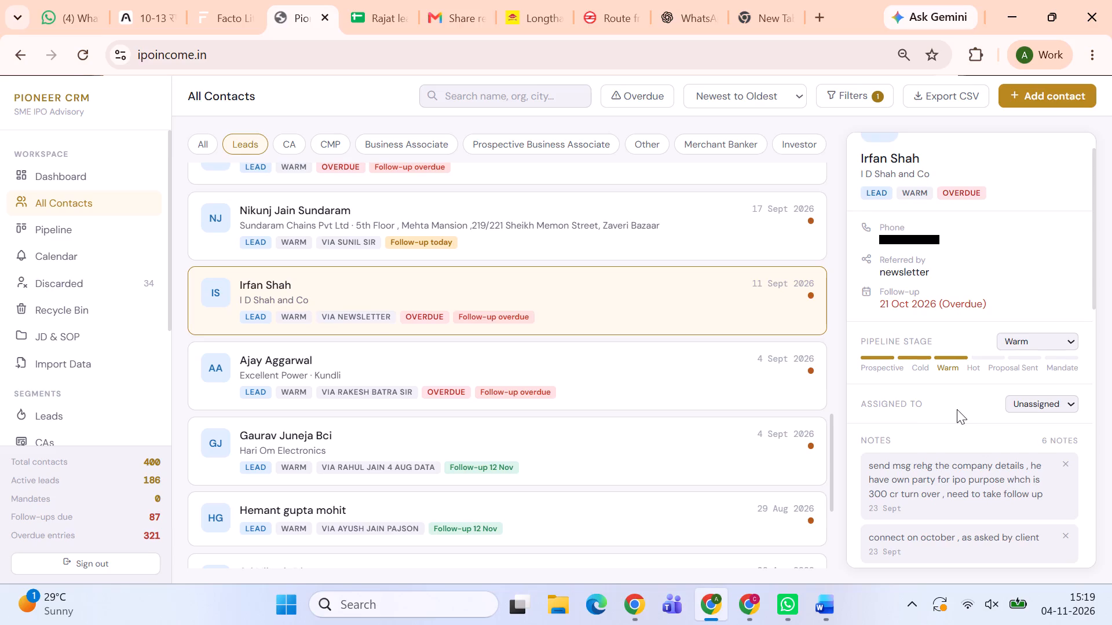
scroll(708, 439, down, 1)
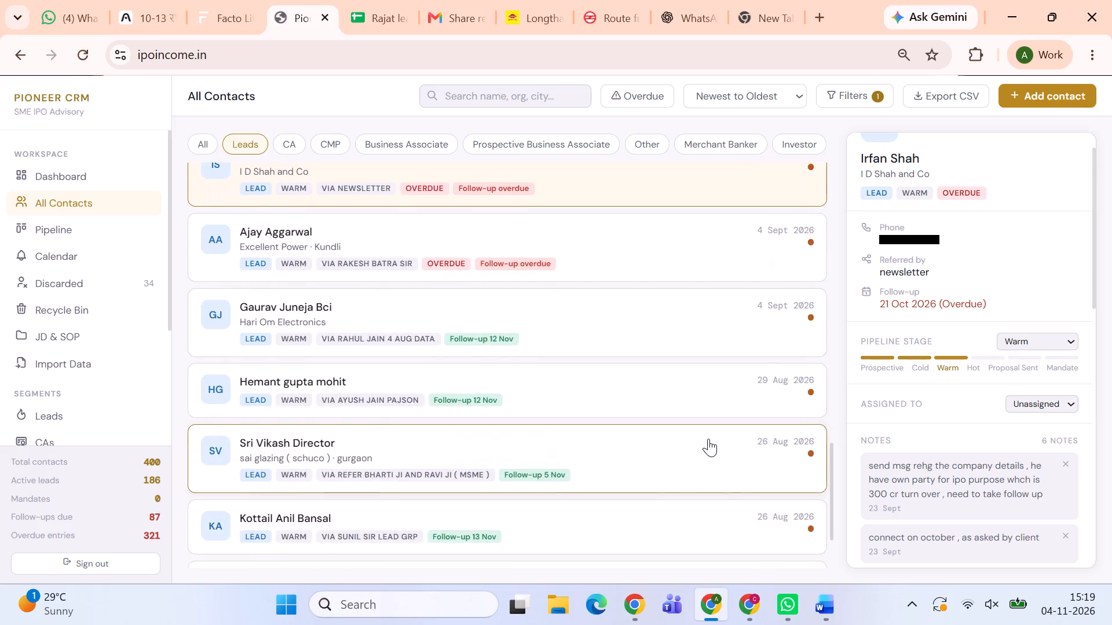
scroll(708, 439, down, 1)
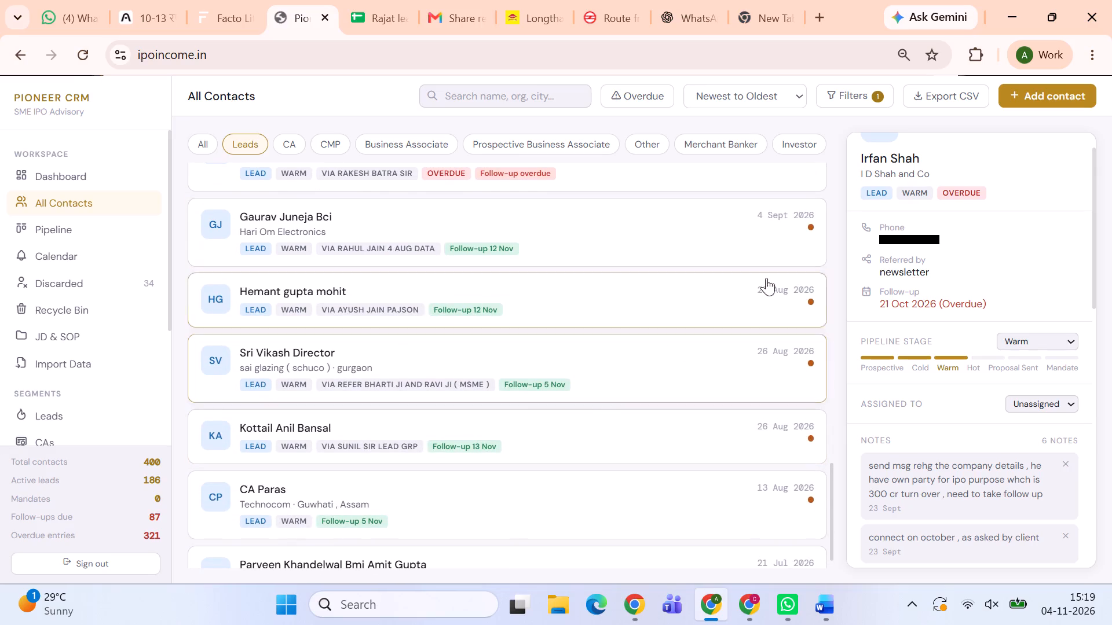
Add the note "cut my call , sent msg" to the I D Shah and Co lead.
scroll(960, 367, down, 1)
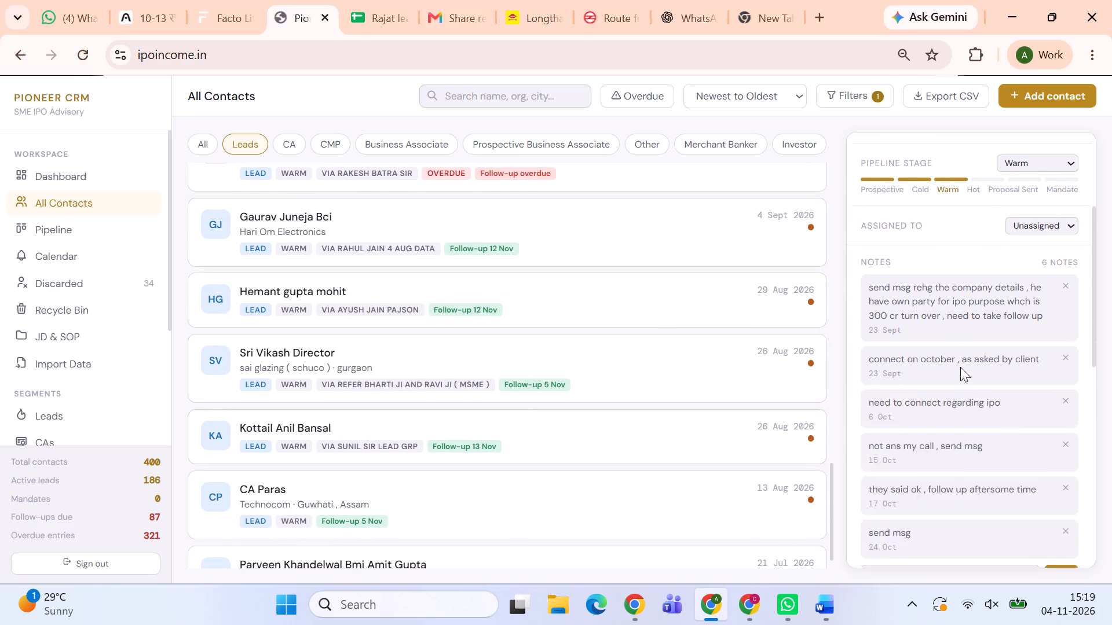
scroll(960, 367, down, 2)
click(929, 222)
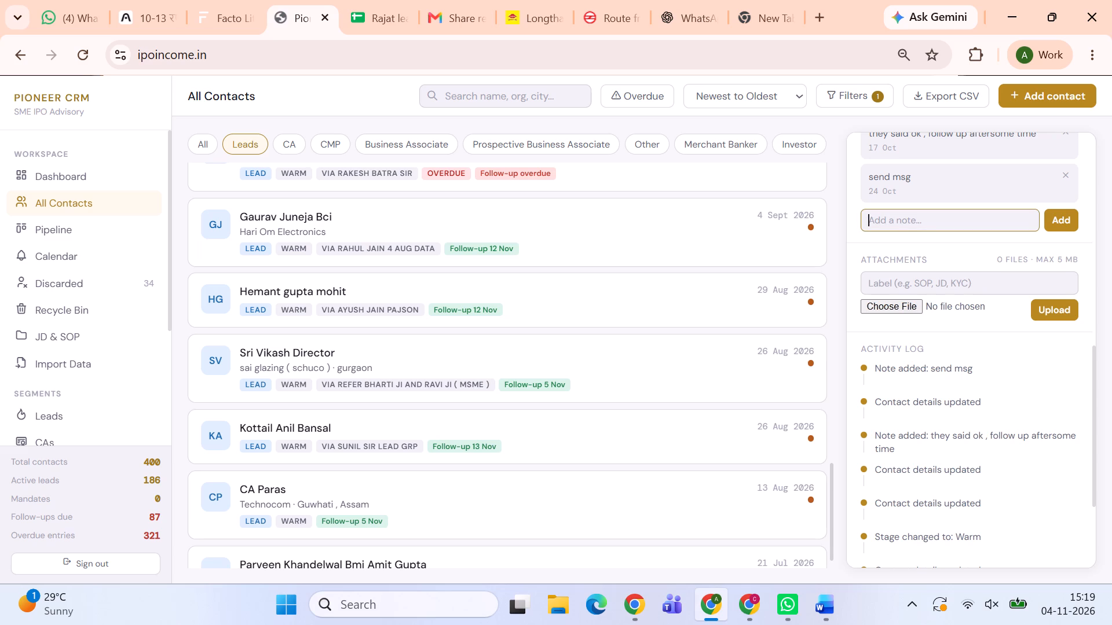
text(cut my call)
key(space)
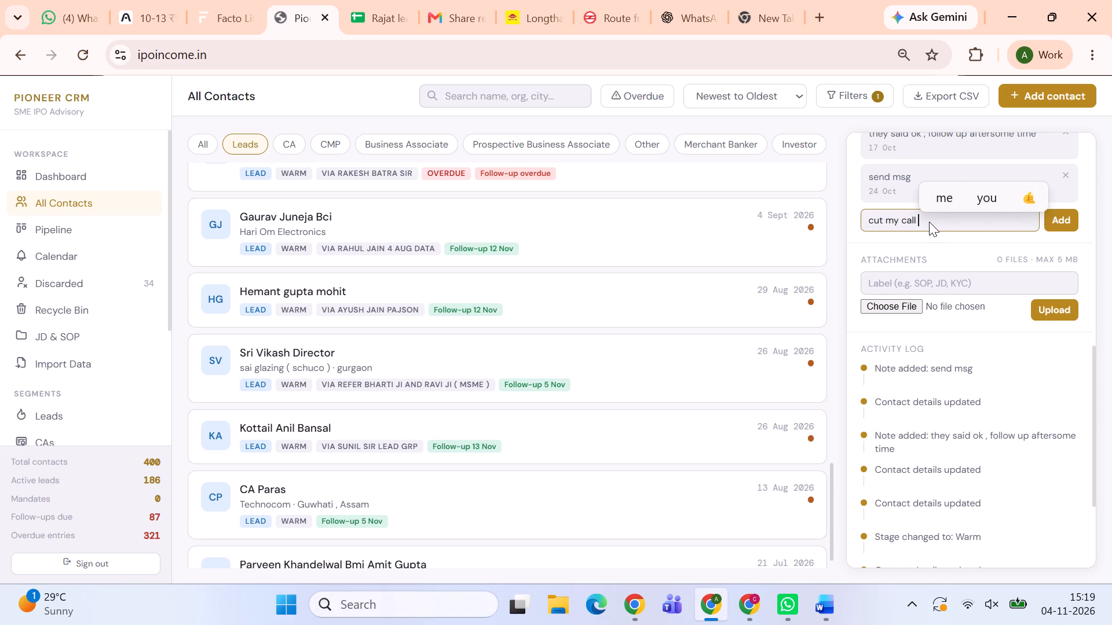
text(, sent msg)
click(946, 236)
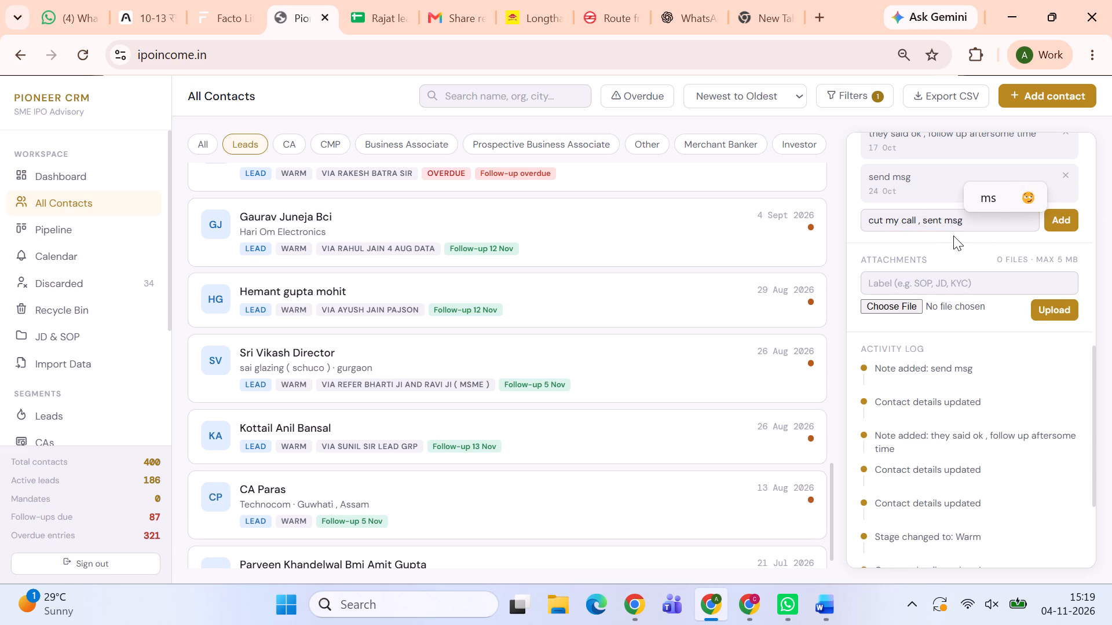
click(1068, 209)
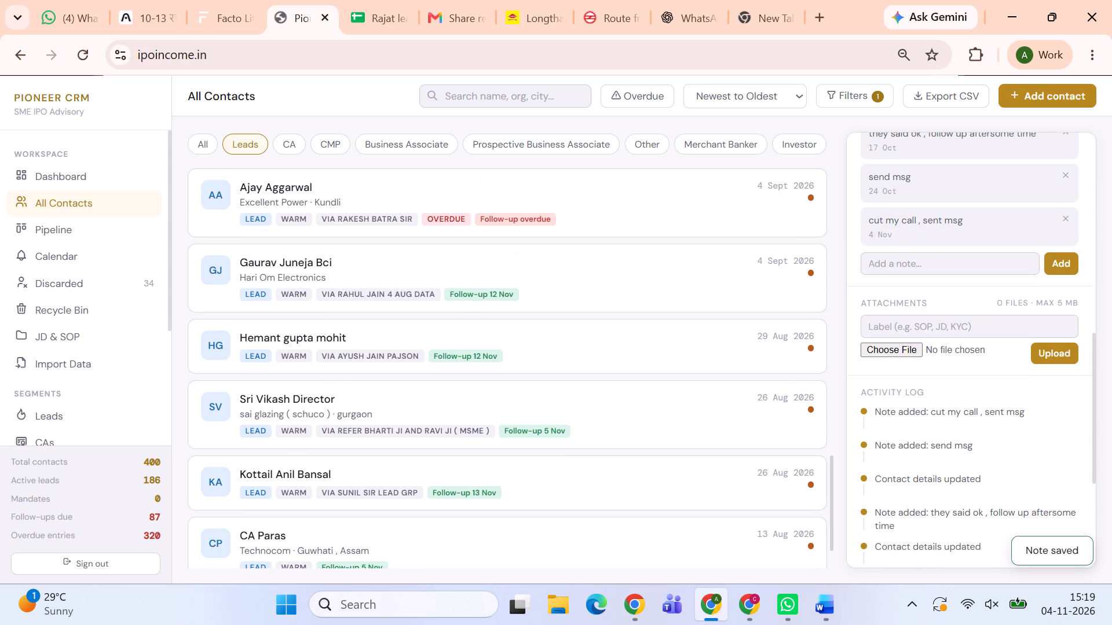
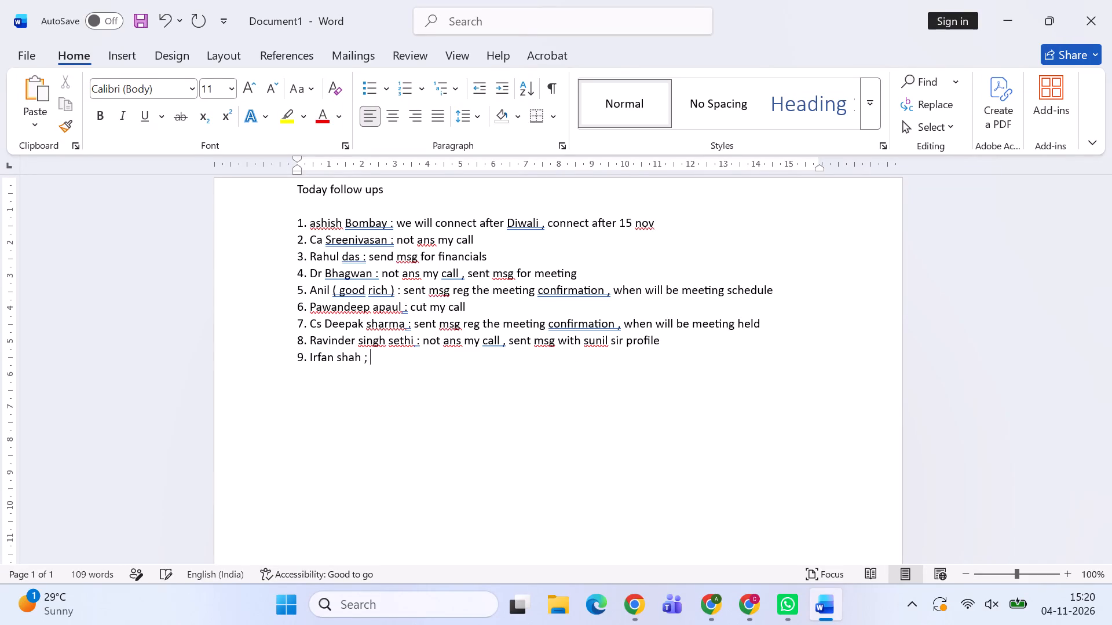
Complete item 9 of the follow-up list with ": cut my call , sent msg" and start item 10 on a new line.
key(BackSpace)
key(BackSpace)
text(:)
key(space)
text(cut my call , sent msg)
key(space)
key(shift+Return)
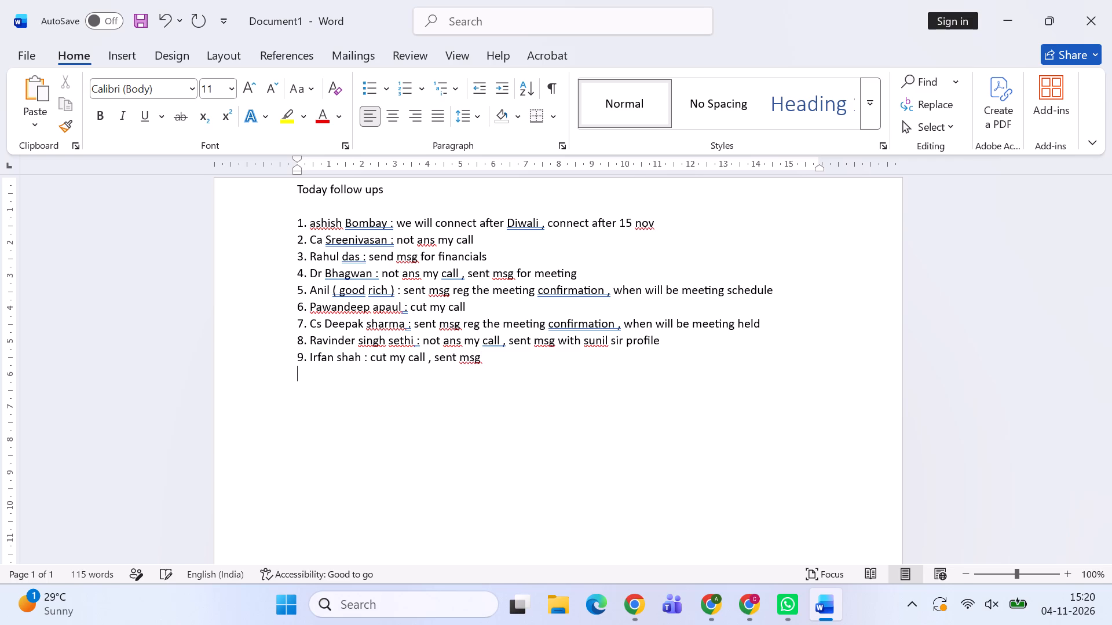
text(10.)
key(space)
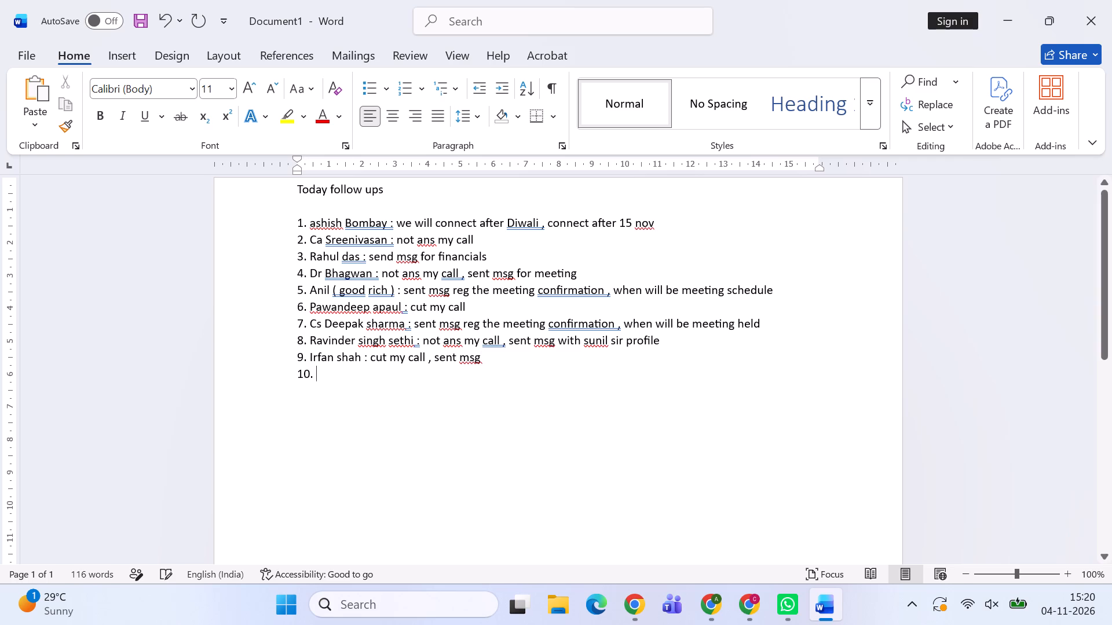
Switch to Pioneer CRM in Chrome and update the I D Shah and Co lead's follow-up date to 7 Nov 2026.
click(714, 593)
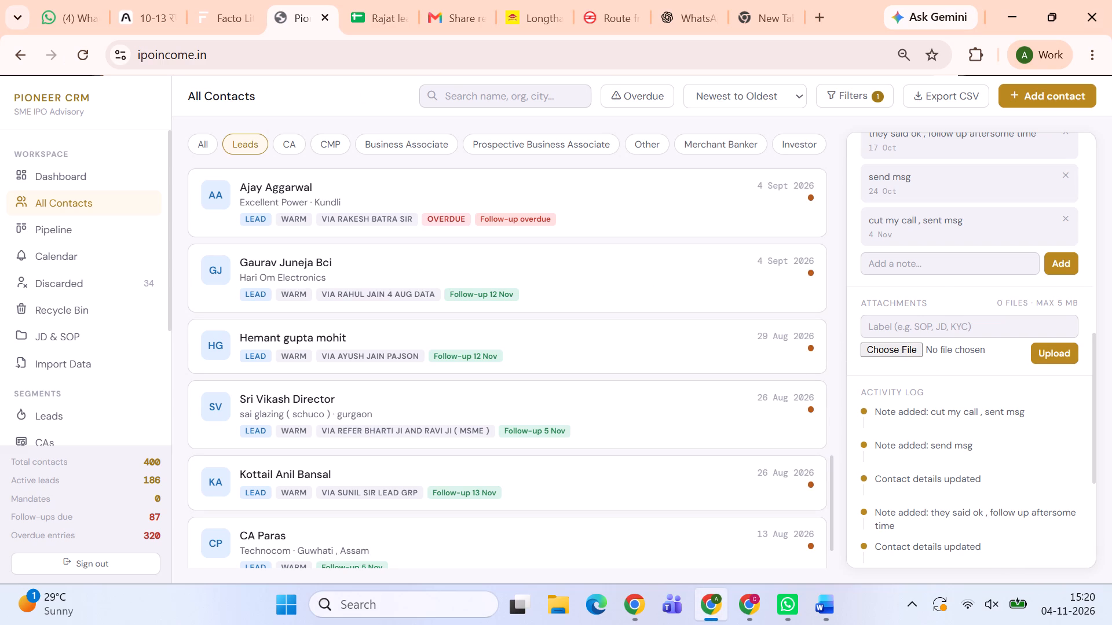
scroll(617, 366, down, 1)
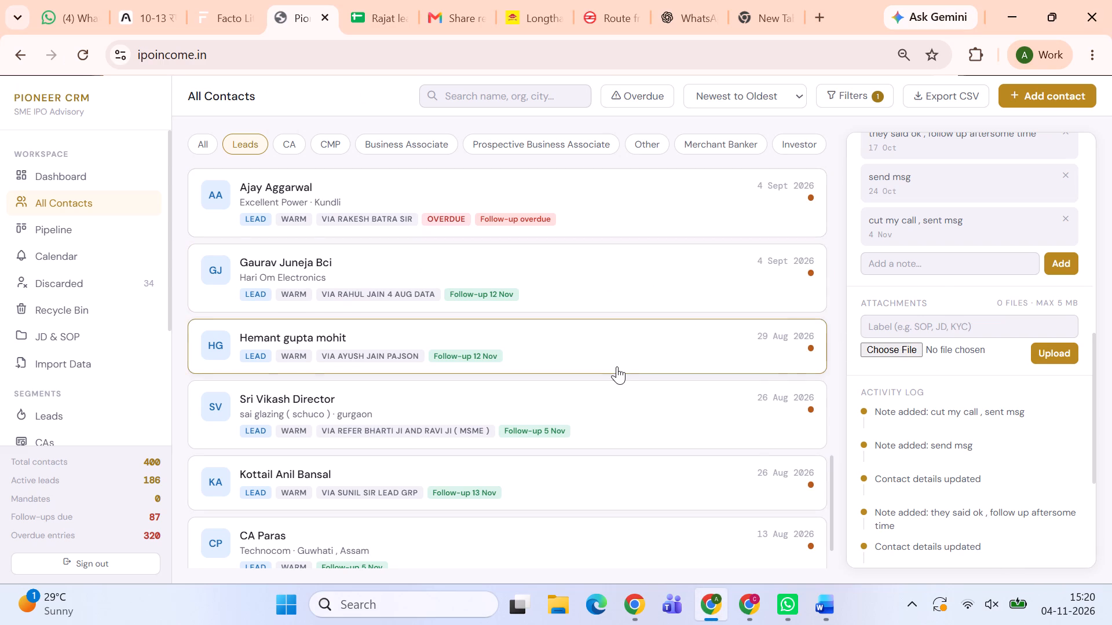
scroll(617, 366, down, 3)
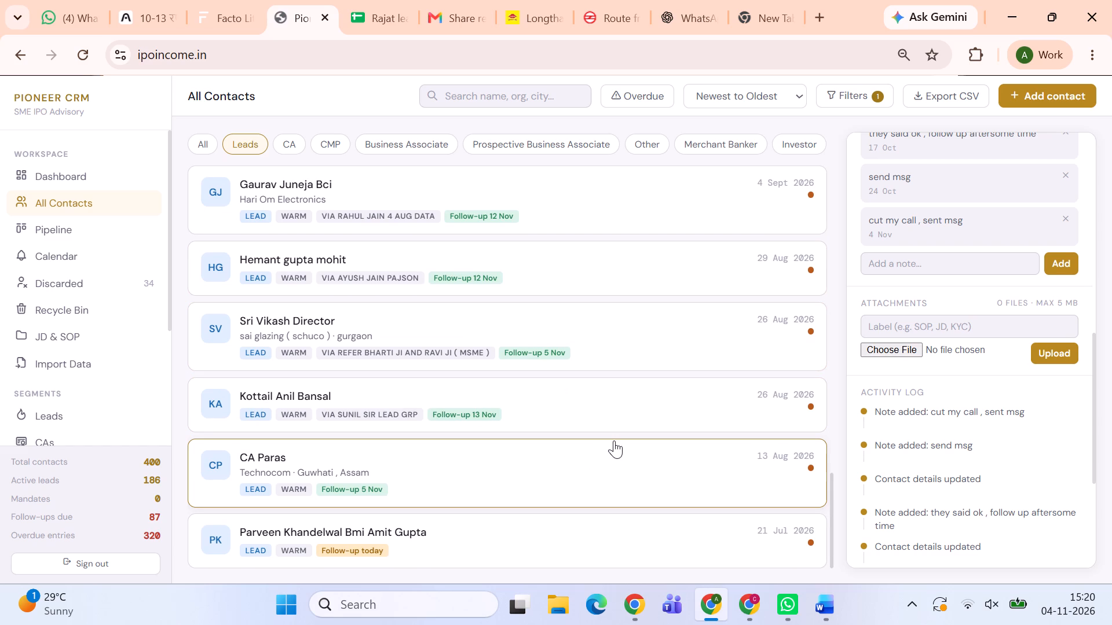
scroll(614, 440, down, 2)
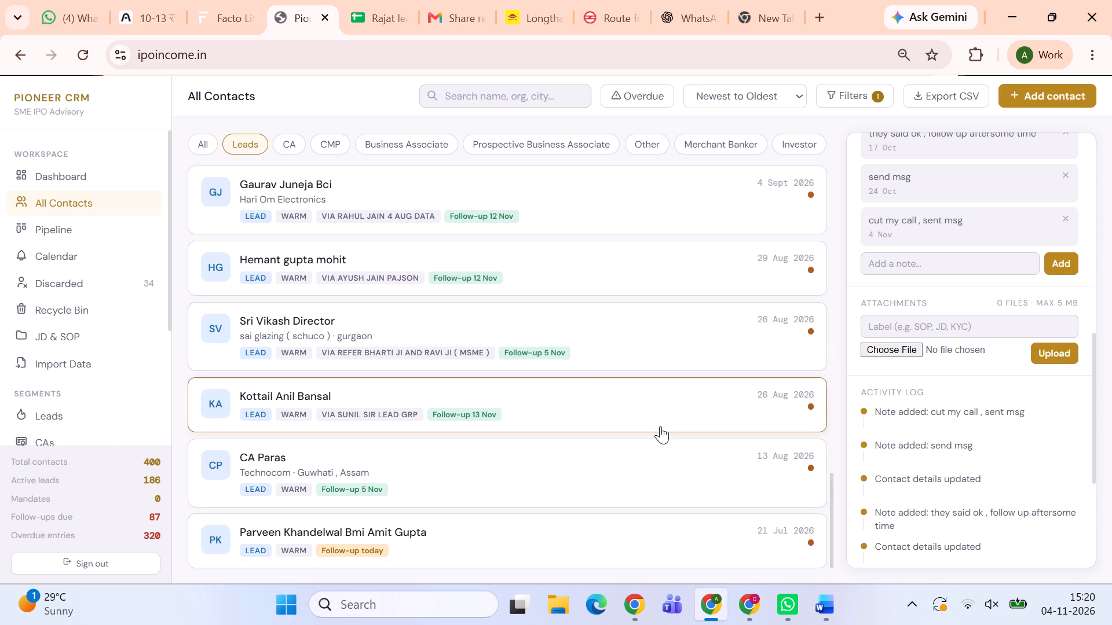
scroll(575, 438, up, 1)
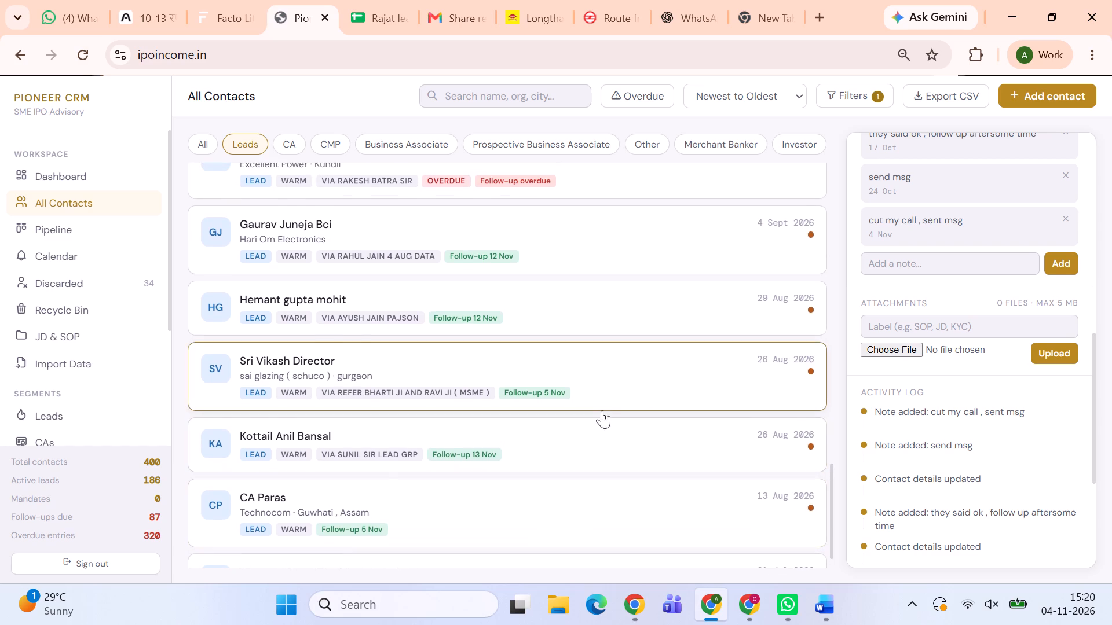
scroll(602, 410, up, 1)
scroll(570, 339, up, 1)
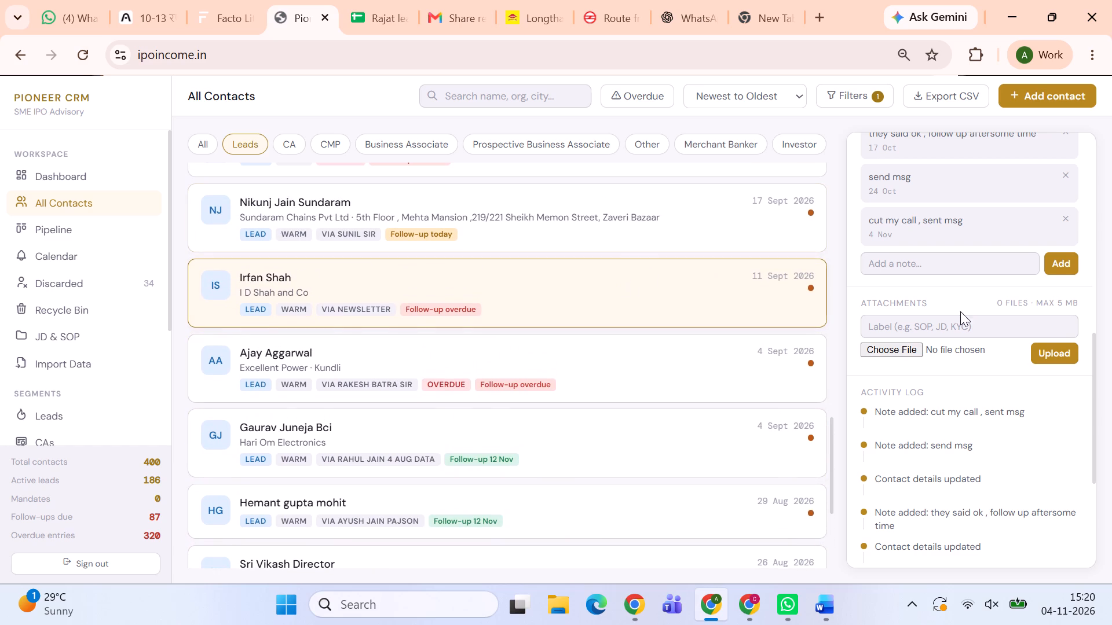
scroll(964, 329, up, 5)
click(1026, 159)
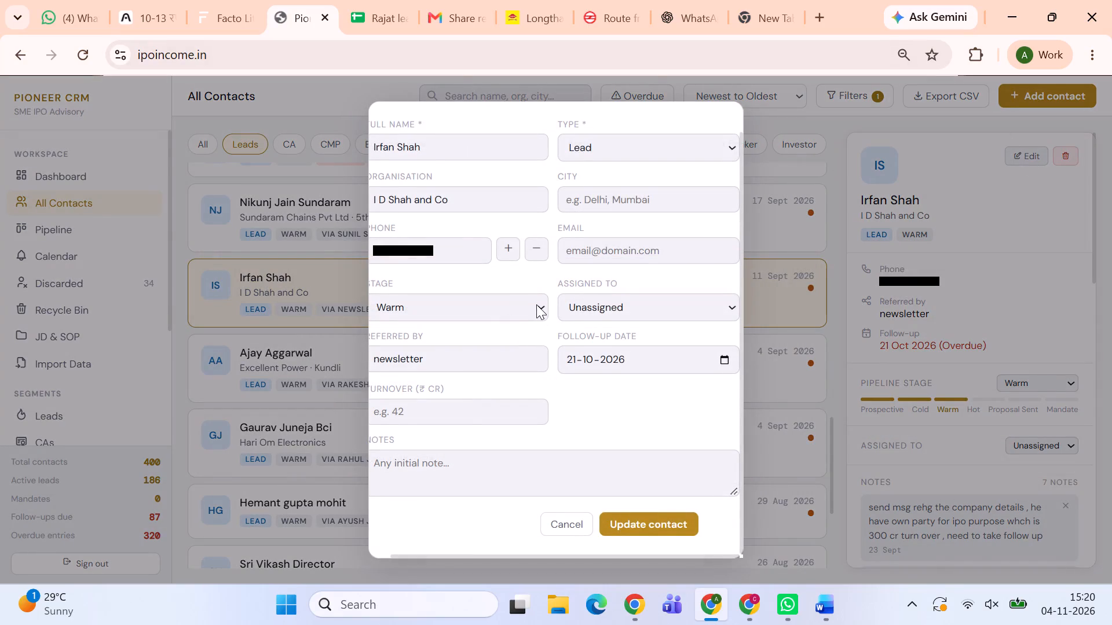
click(536, 304)
drag(664, 429, 719, 394)
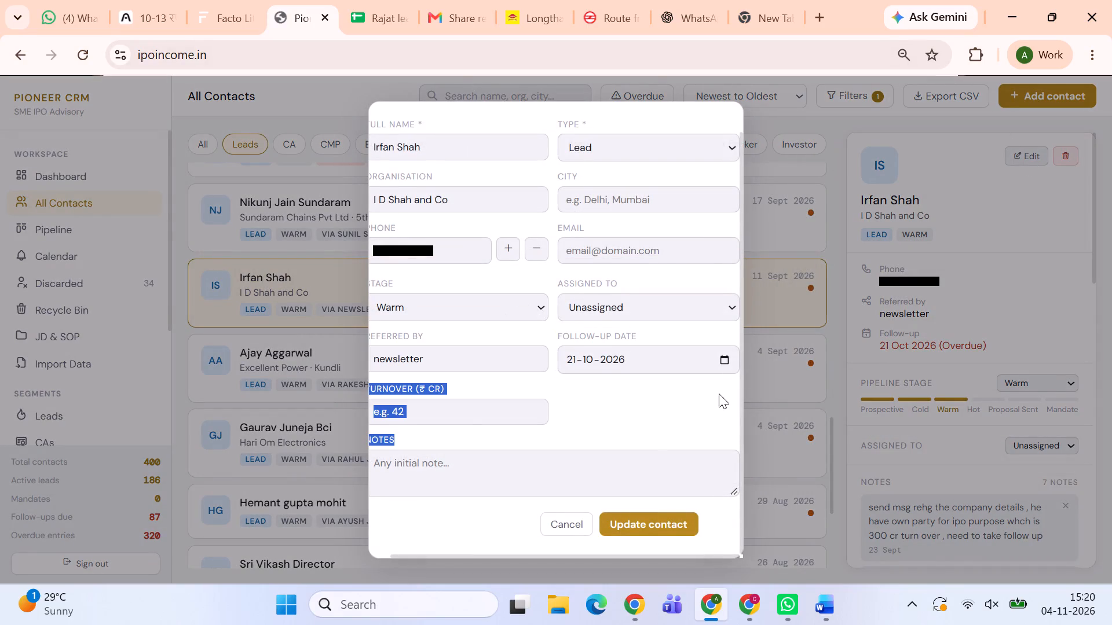
drag(719, 394, 723, 357)
click(723, 357)
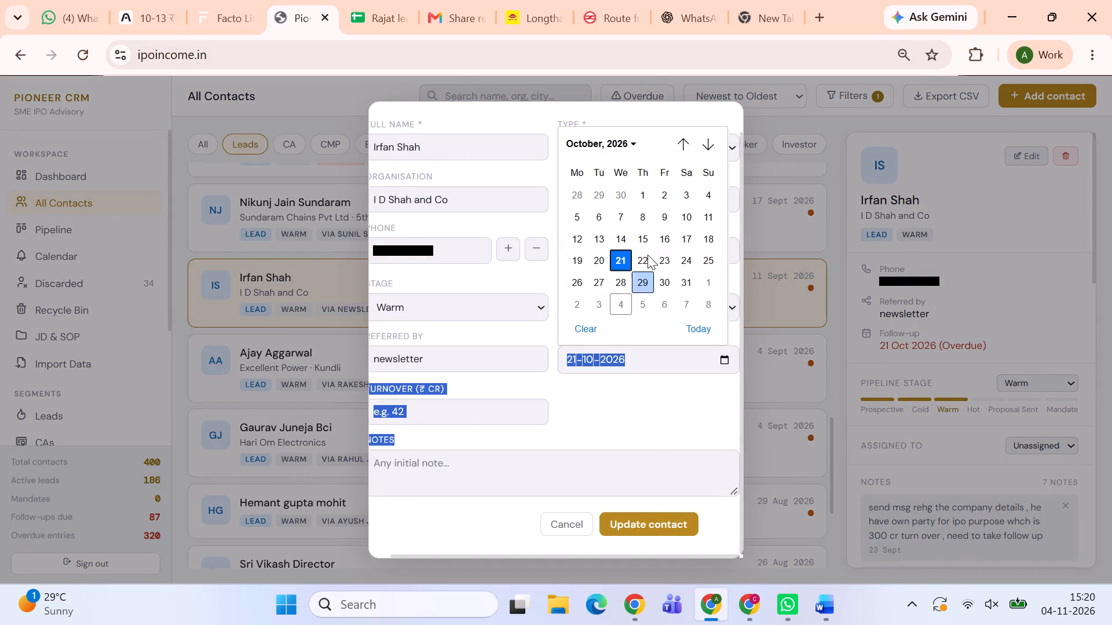
click(703, 149)
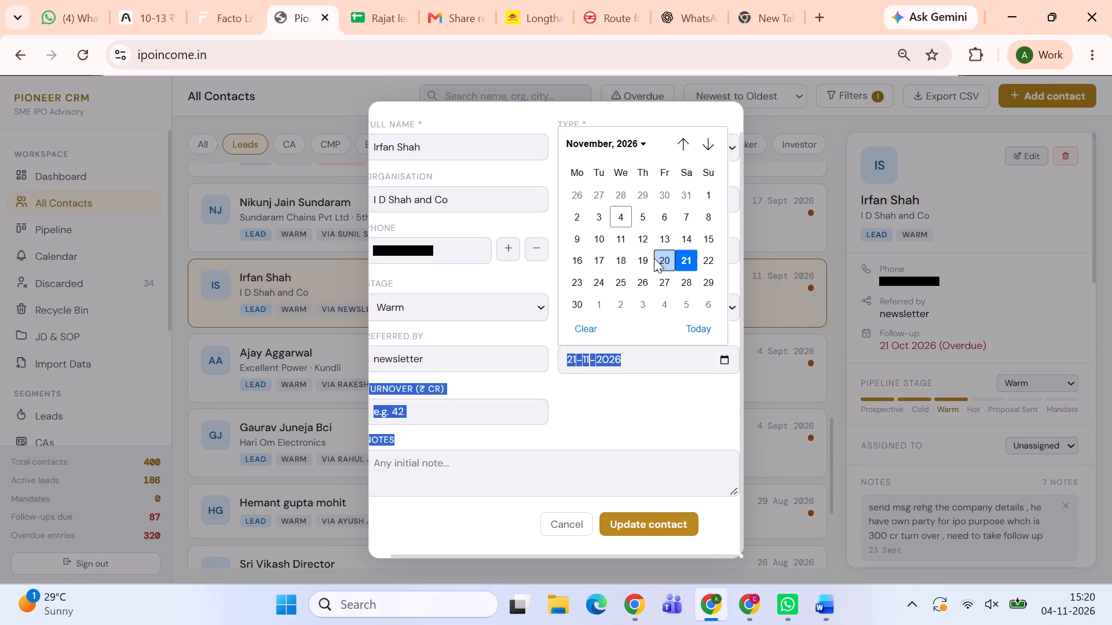
click(690, 212)
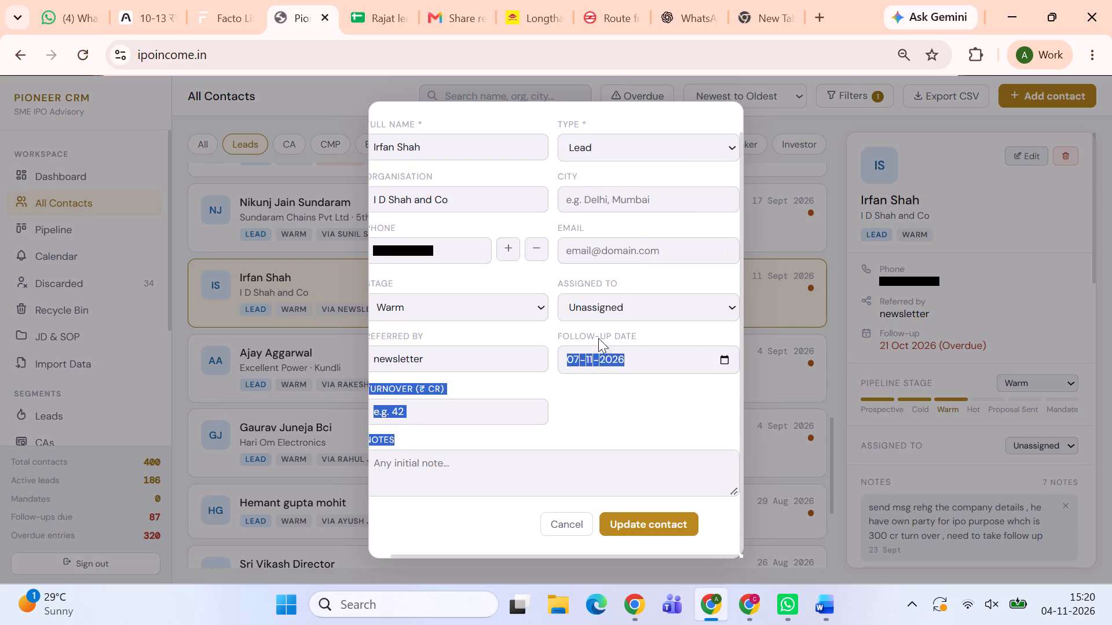
click(630, 514)
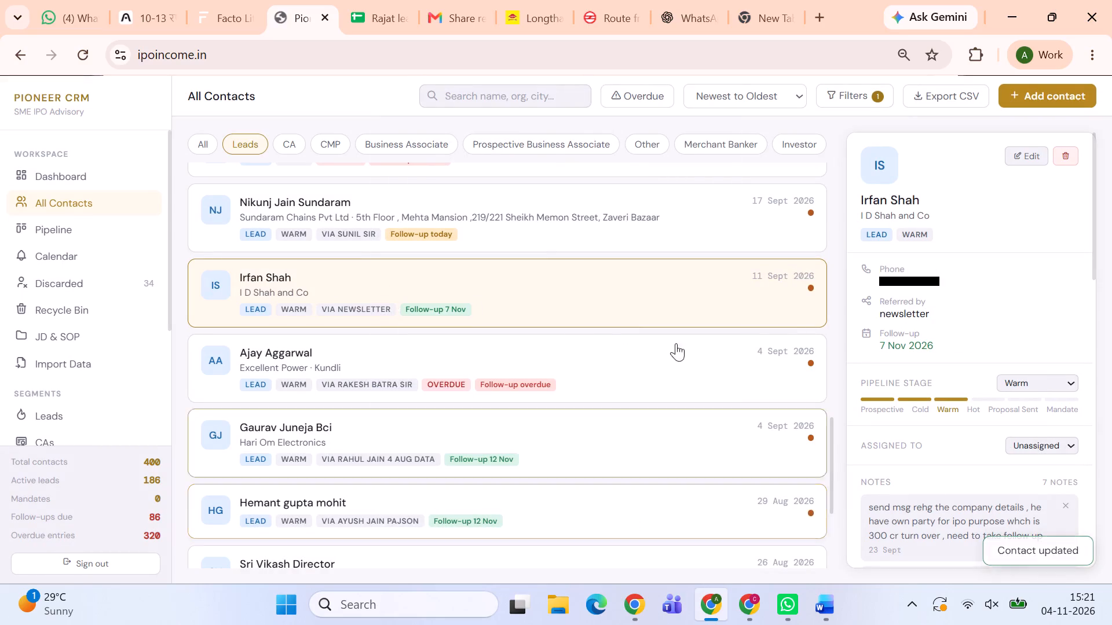
Check the Sundaram Chains lead's notes and set the follow-up date of the lead directly above it to 6 Nov 2026.
scroll(715, 365, up, 1)
click(748, 317)
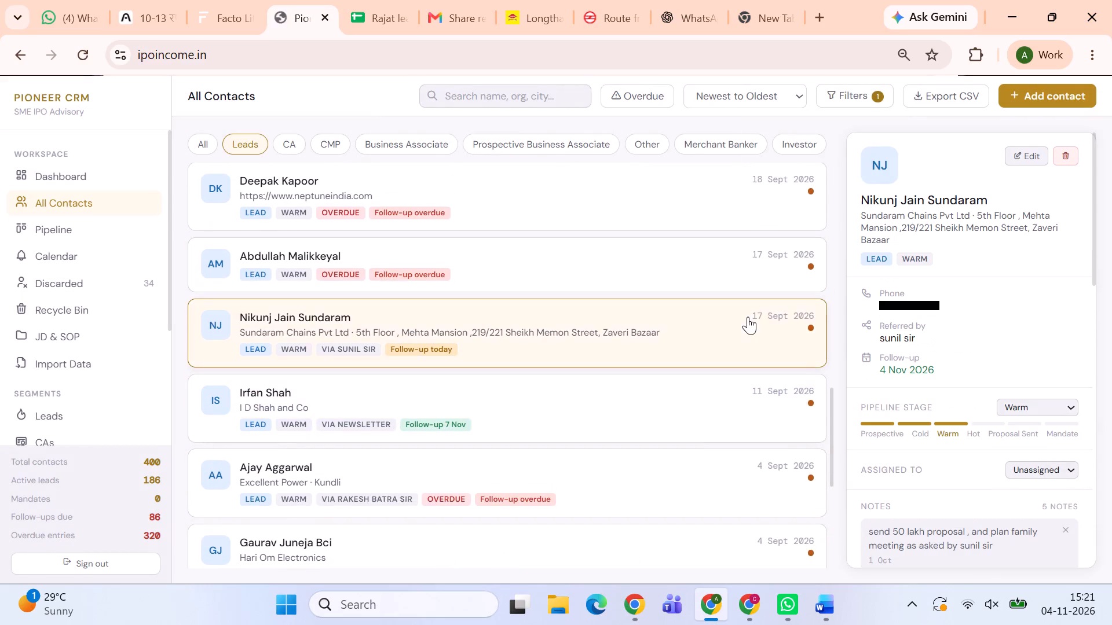
scroll(960, 378, down, 1)
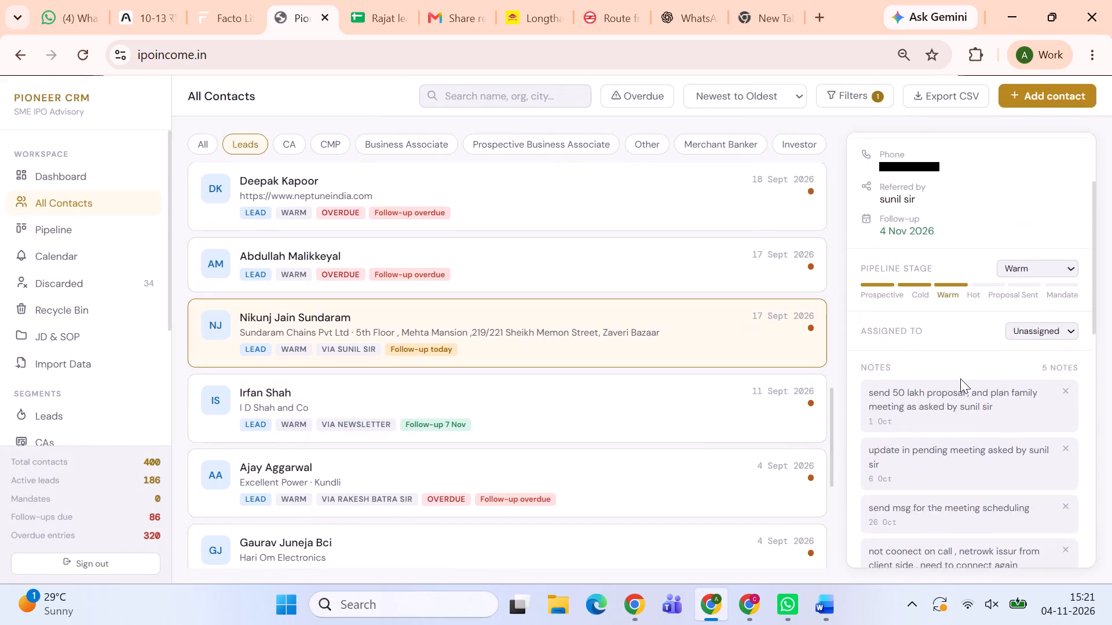
scroll(960, 378, down, 2)
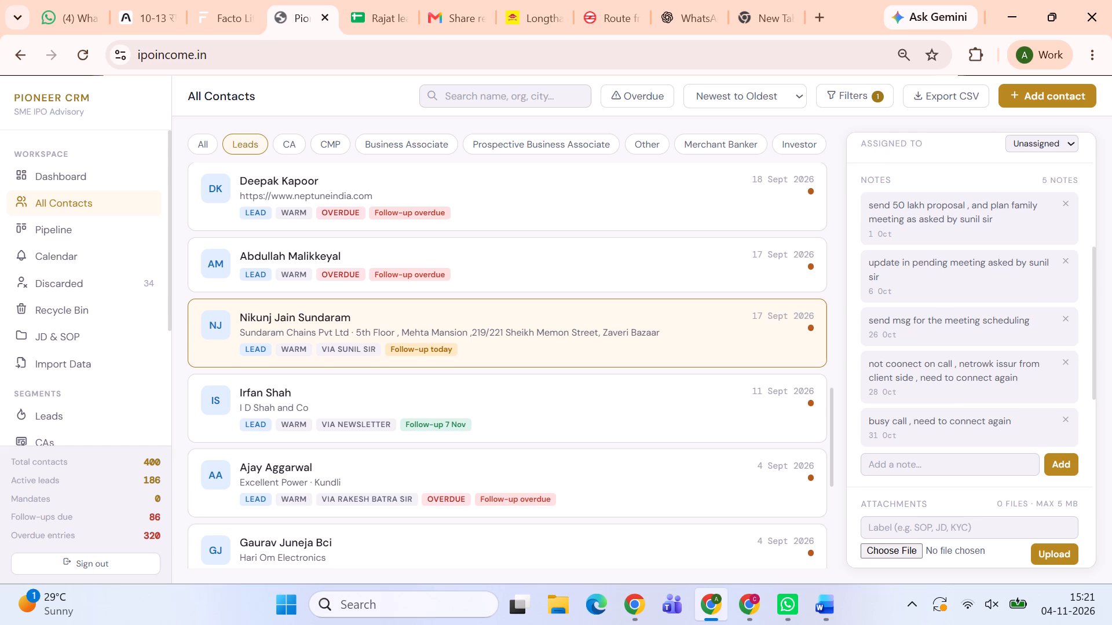
scroll(620, 347, up, 1)
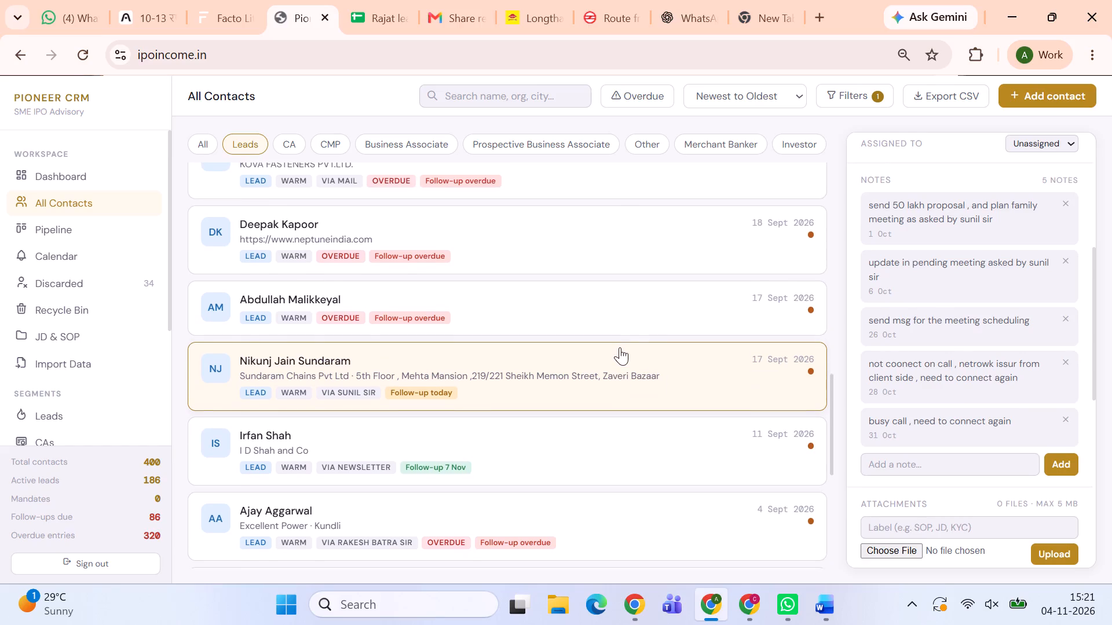
click(663, 308)
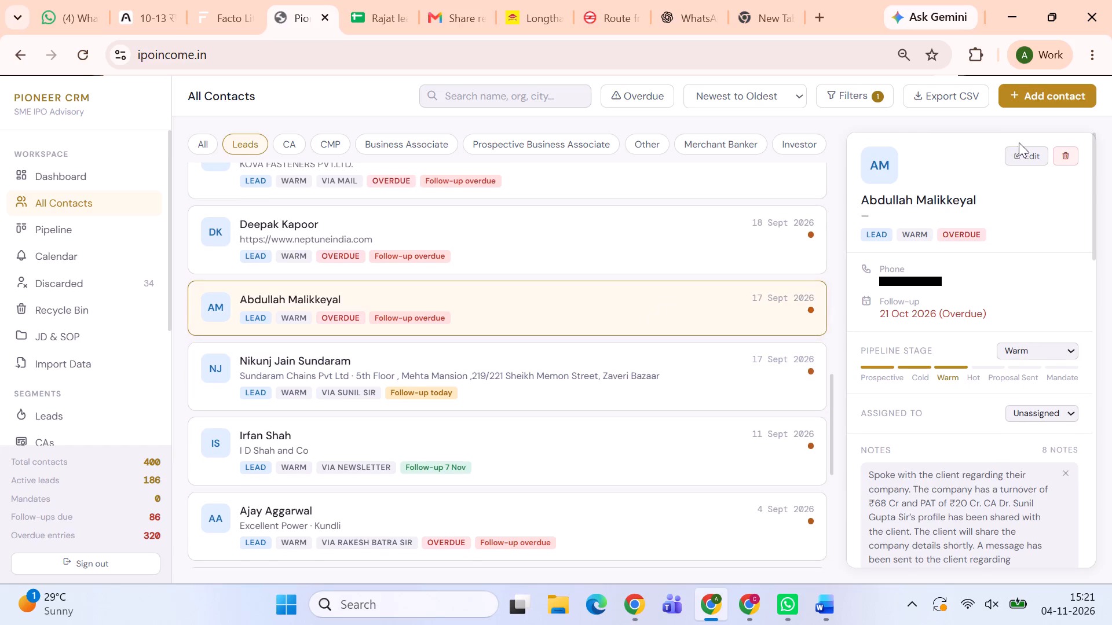
click(1032, 155)
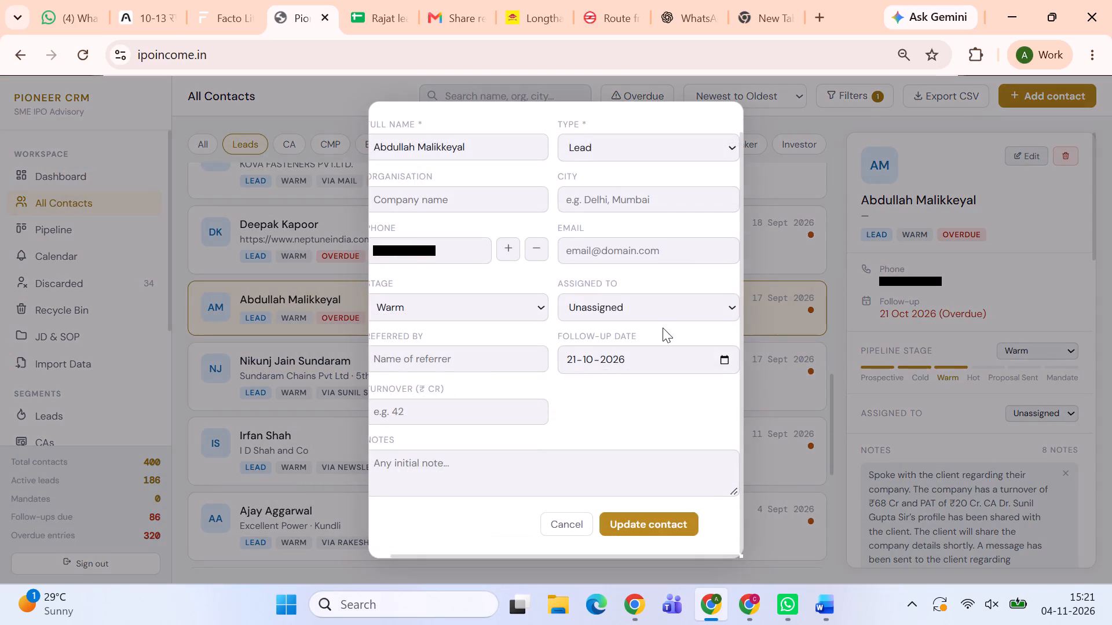
click(727, 356)
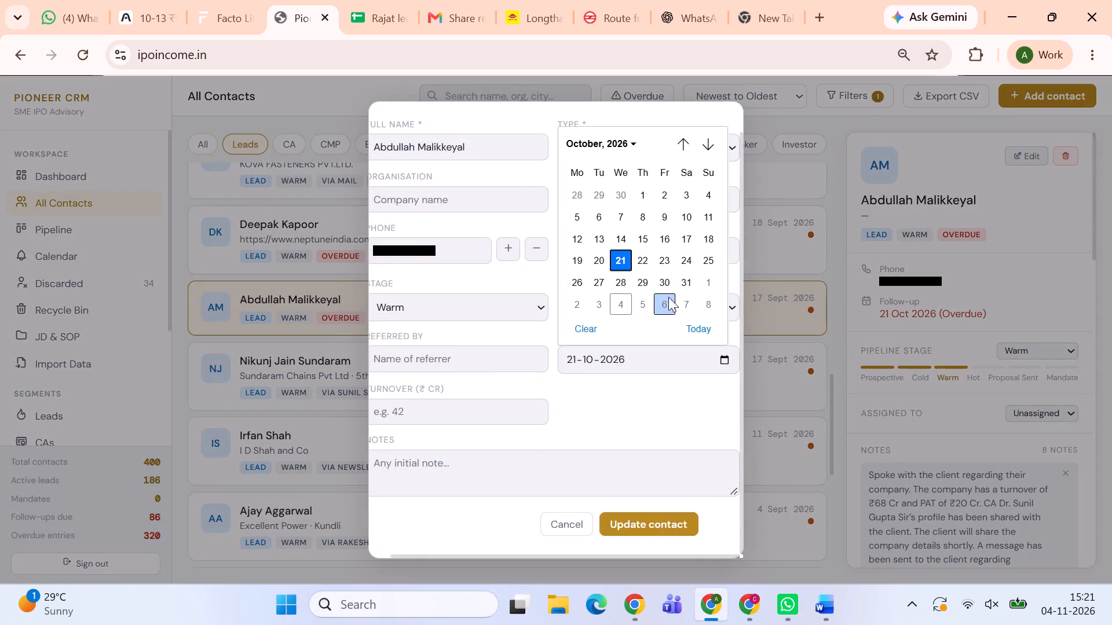
click(669, 304)
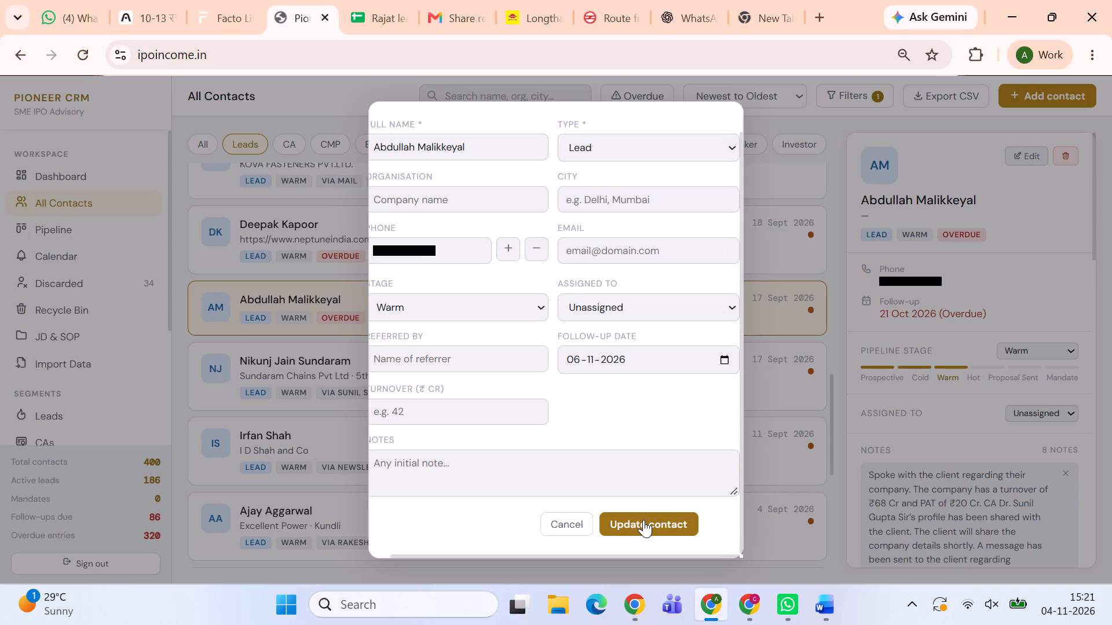
click(643, 520)
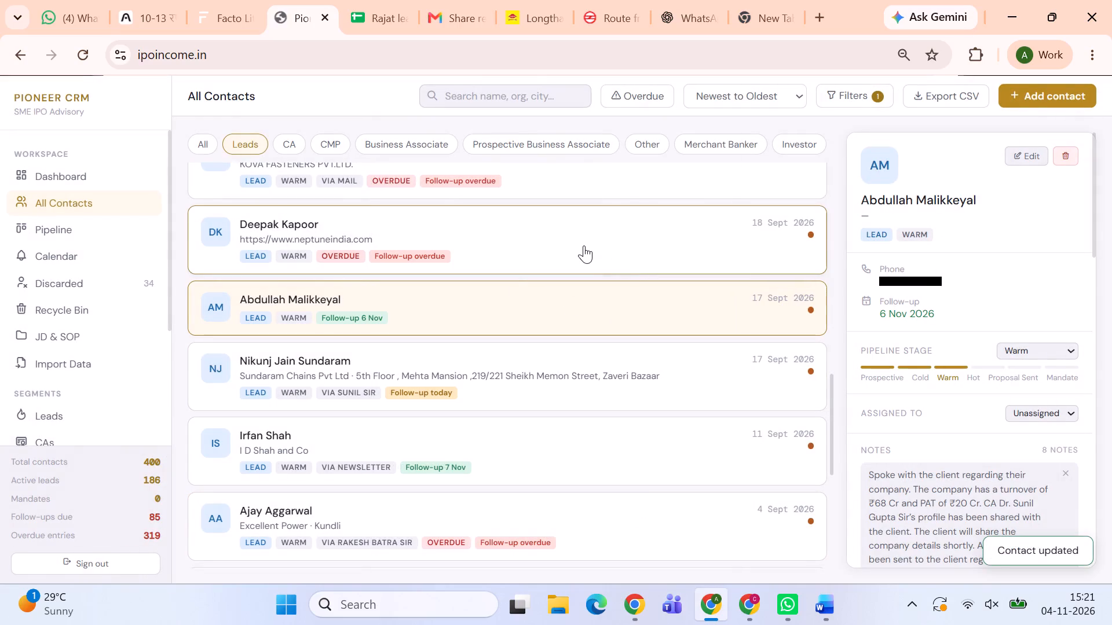
Check the neptuneindia.com lead's notes and fill item 10 in the Word list with the contact's name and "cfo : not ans my call".
click(584, 245)
scroll(937, 330, down, 2)
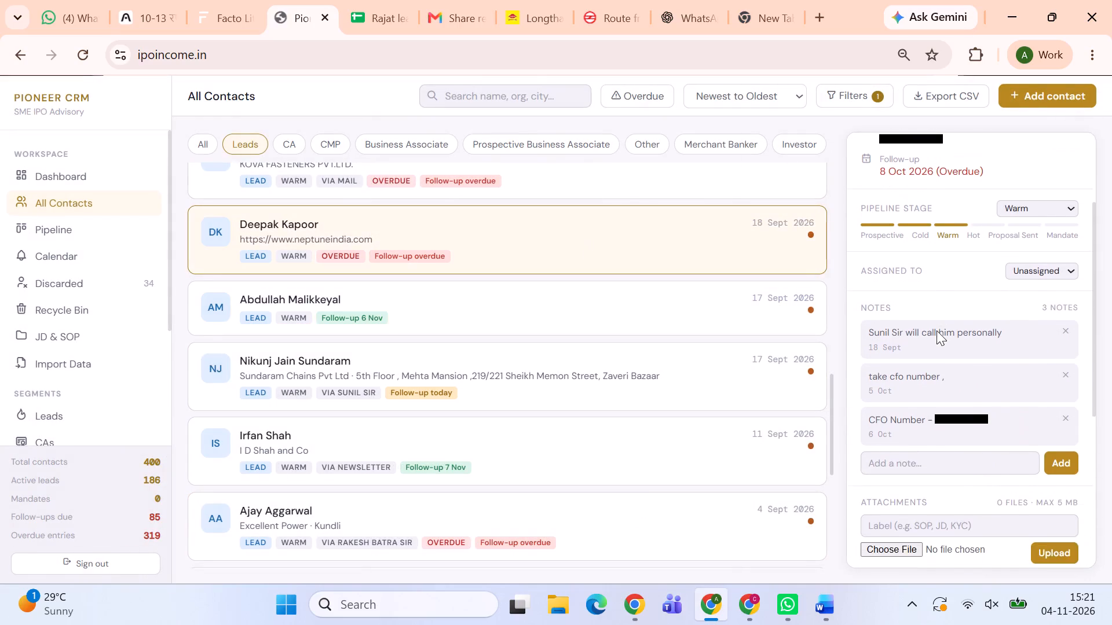
scroll(937, 330, down, 1)
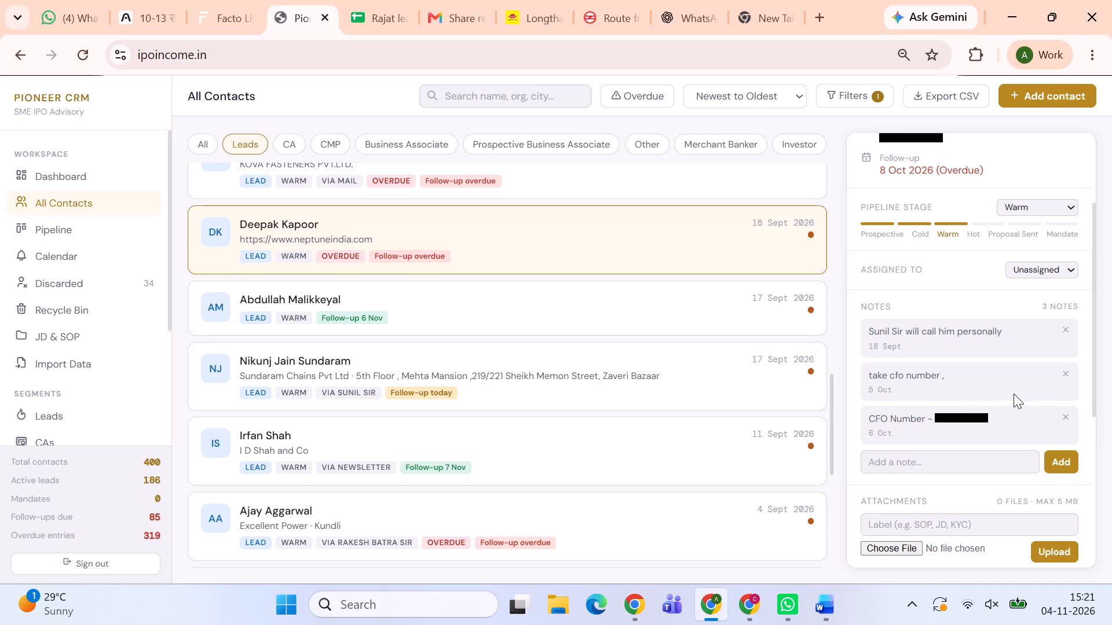
click(820, 611)
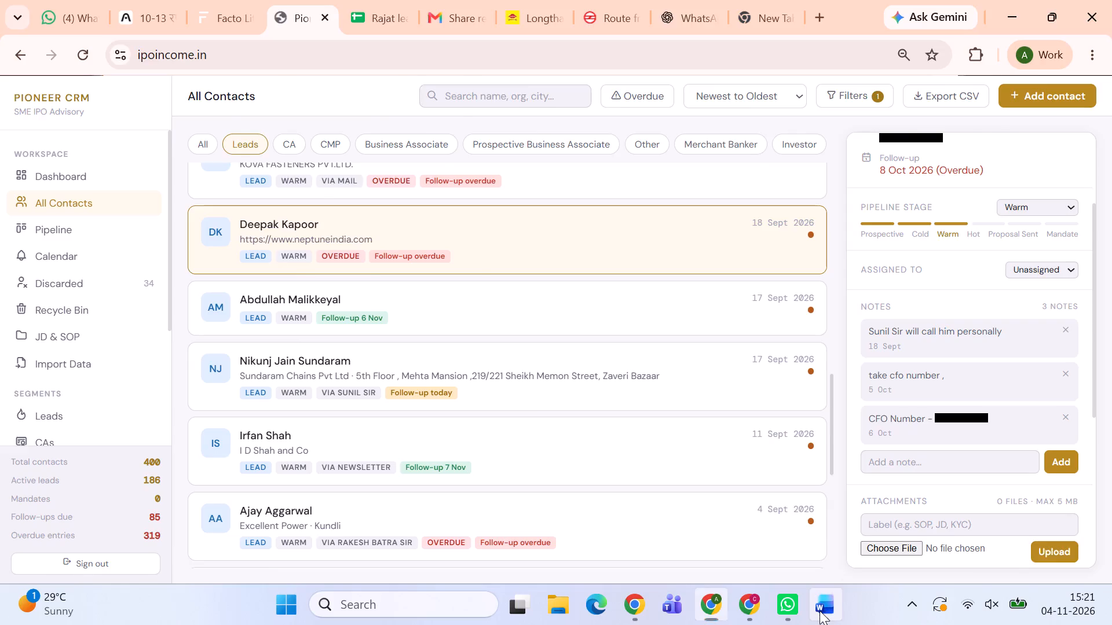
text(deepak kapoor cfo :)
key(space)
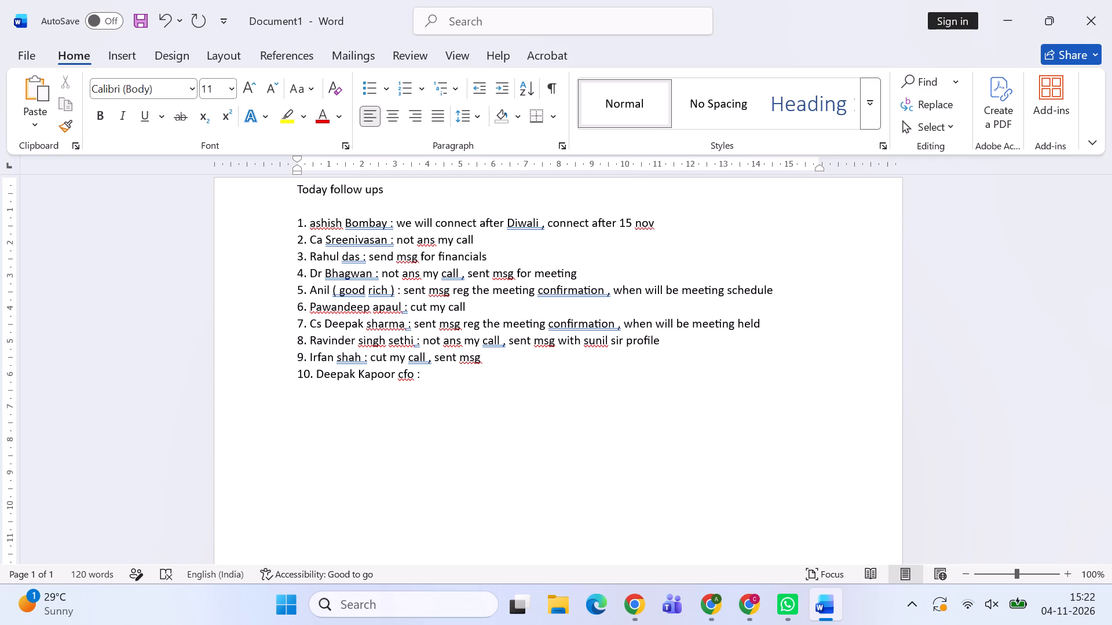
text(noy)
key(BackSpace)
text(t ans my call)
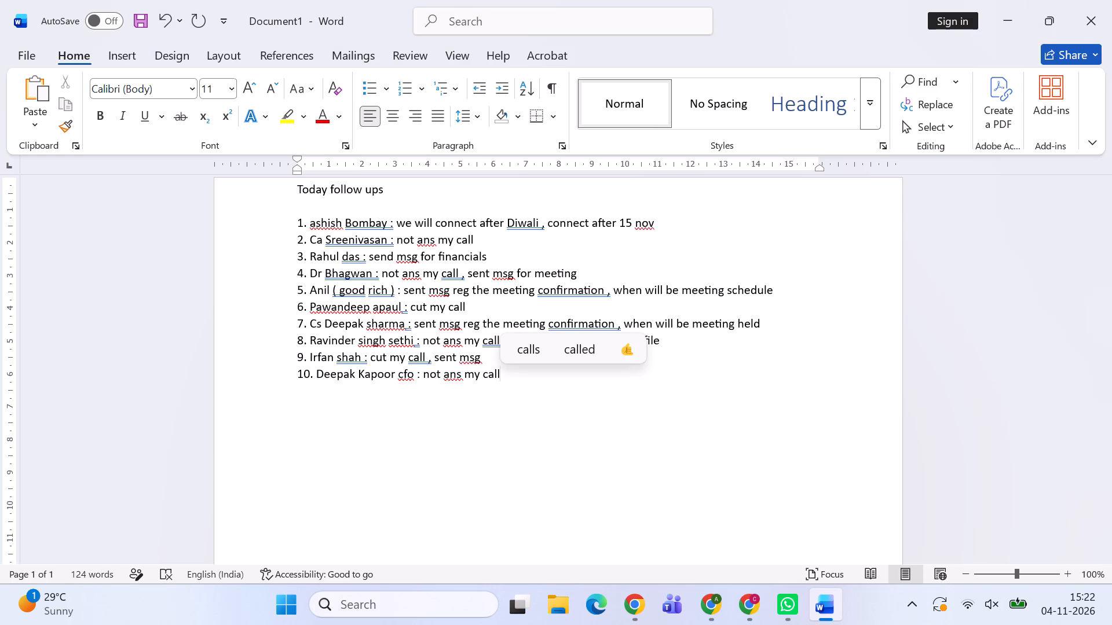
Back in Pioneer CRM, add the note "not ans my call , need to connect sunil sir's phone" to the neptuneindia.com lead.
click(718, 622)
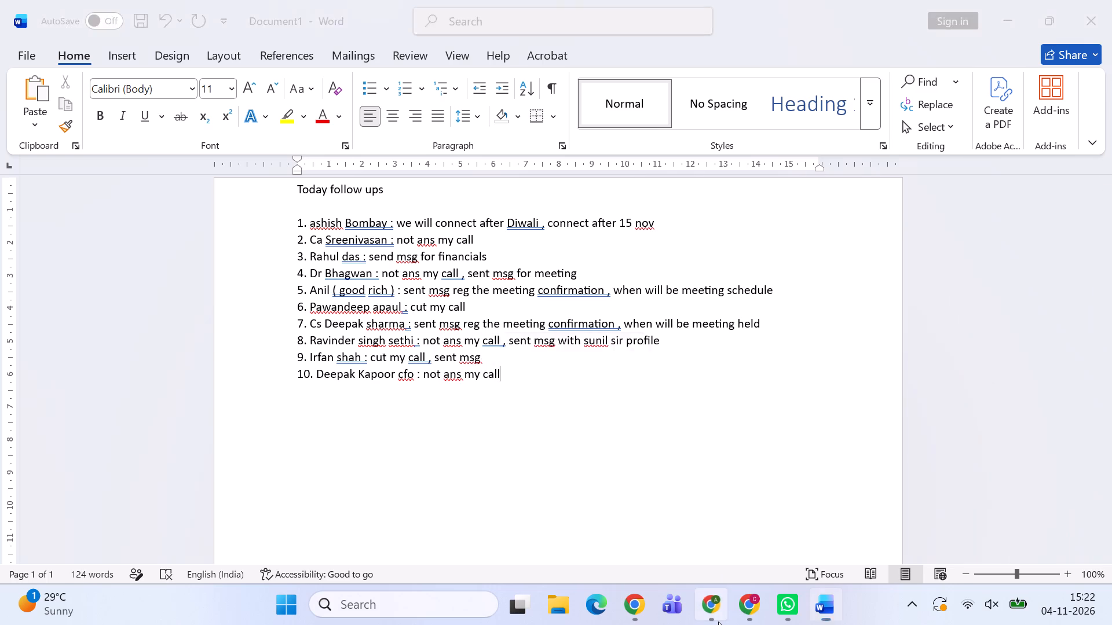
click(890, 465)
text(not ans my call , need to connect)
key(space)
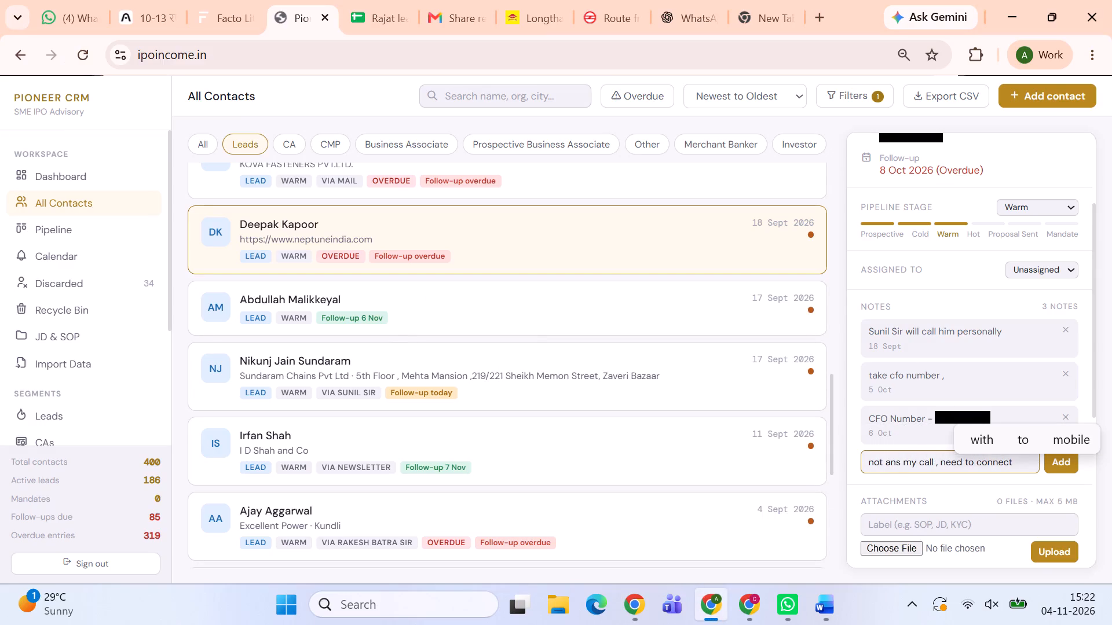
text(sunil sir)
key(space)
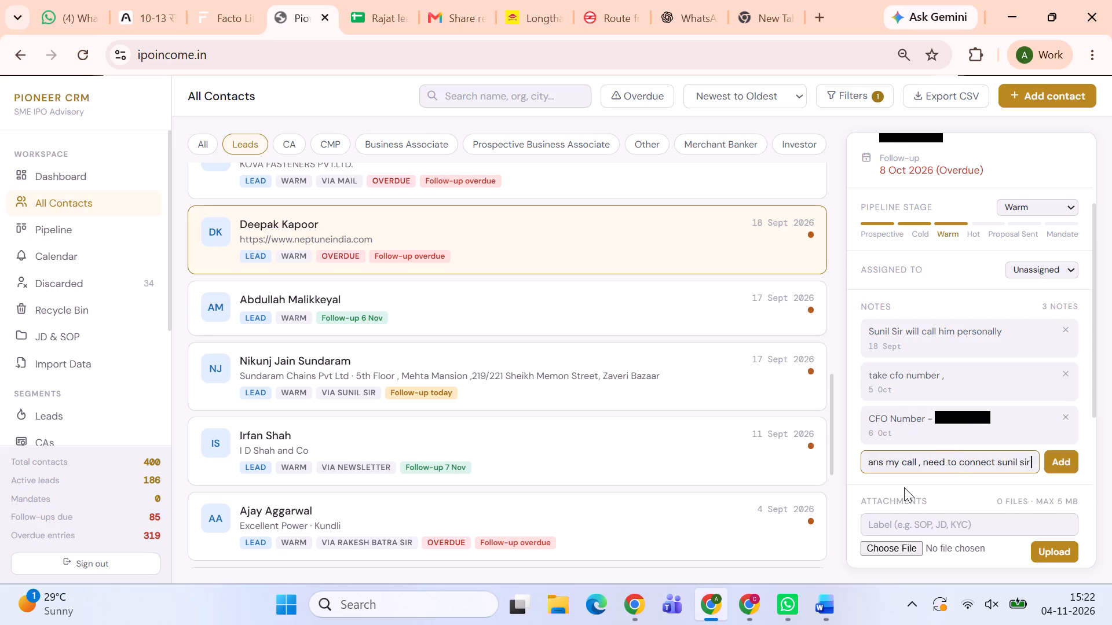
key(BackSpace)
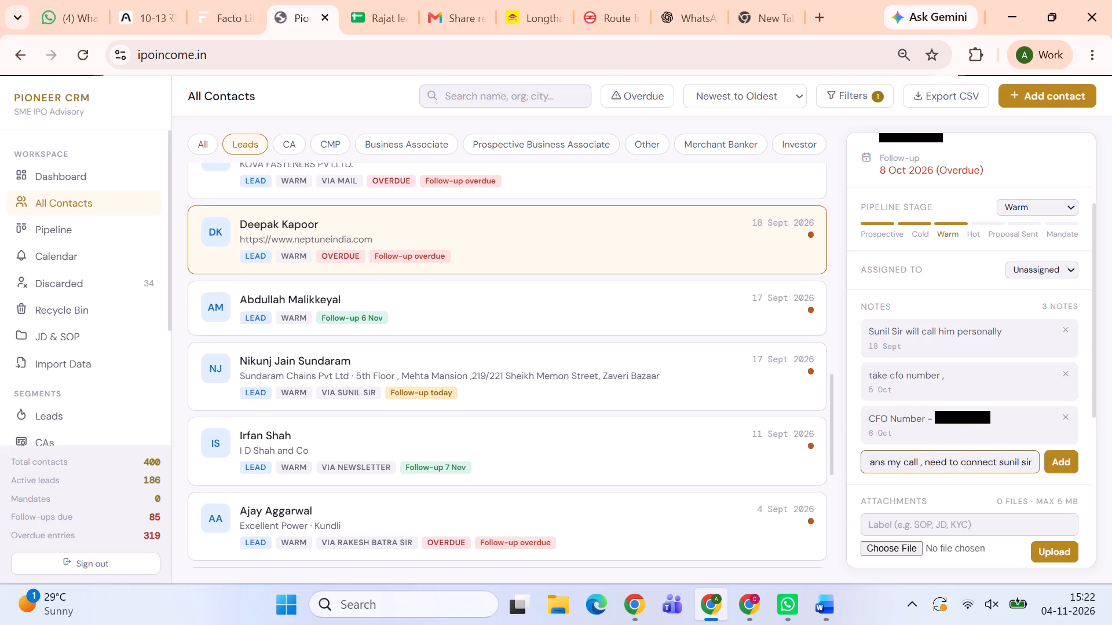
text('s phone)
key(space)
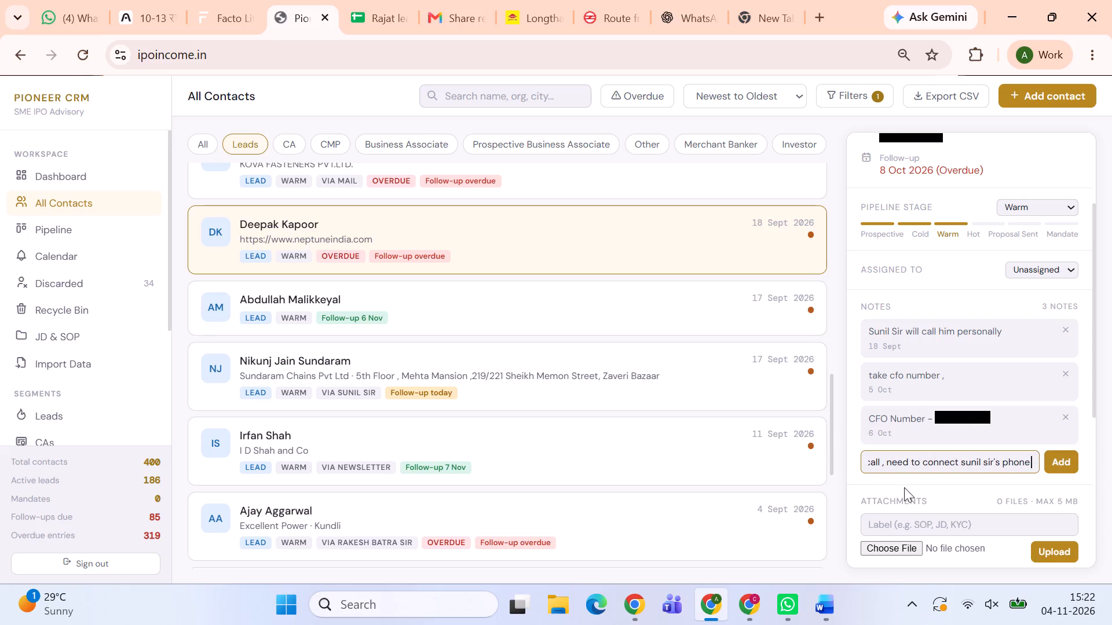
click(952, 494)
click(1058, 458)
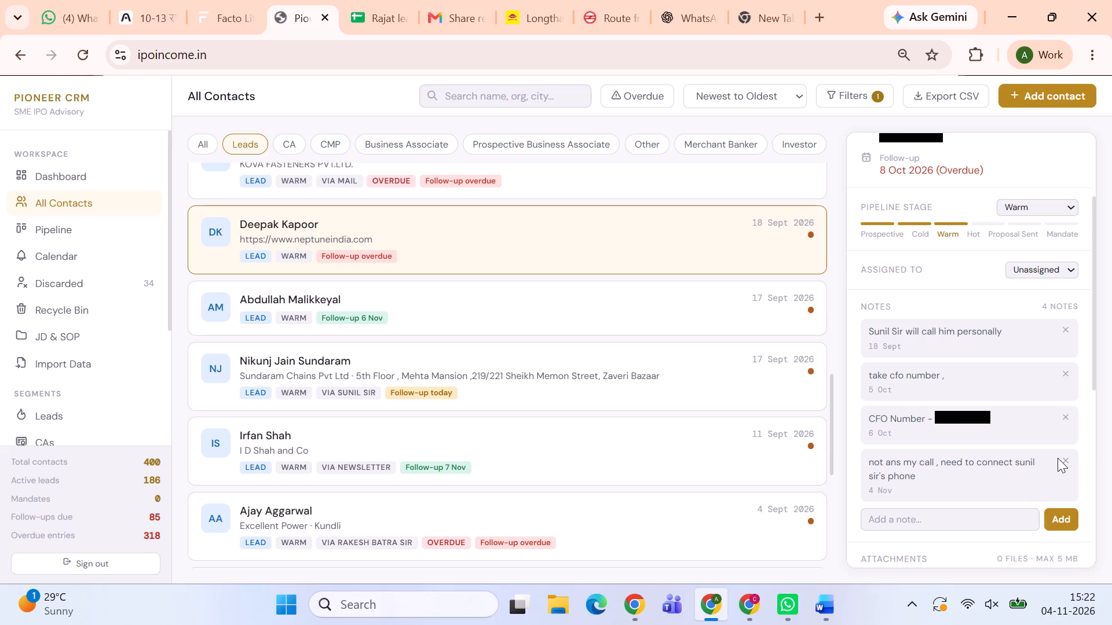
Update the neptuneindia.com lead's follow-up date to 6 Nov 2026.
scroll(1022, 385, up, 2)
click(1019, 153)
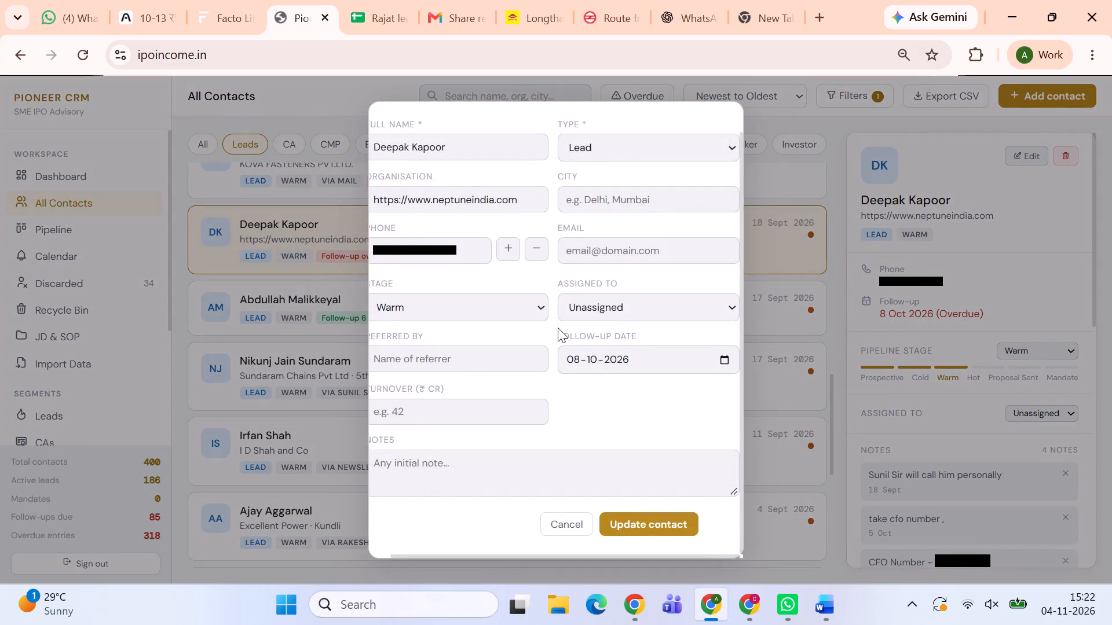
scroll(558, 328, right, 1)
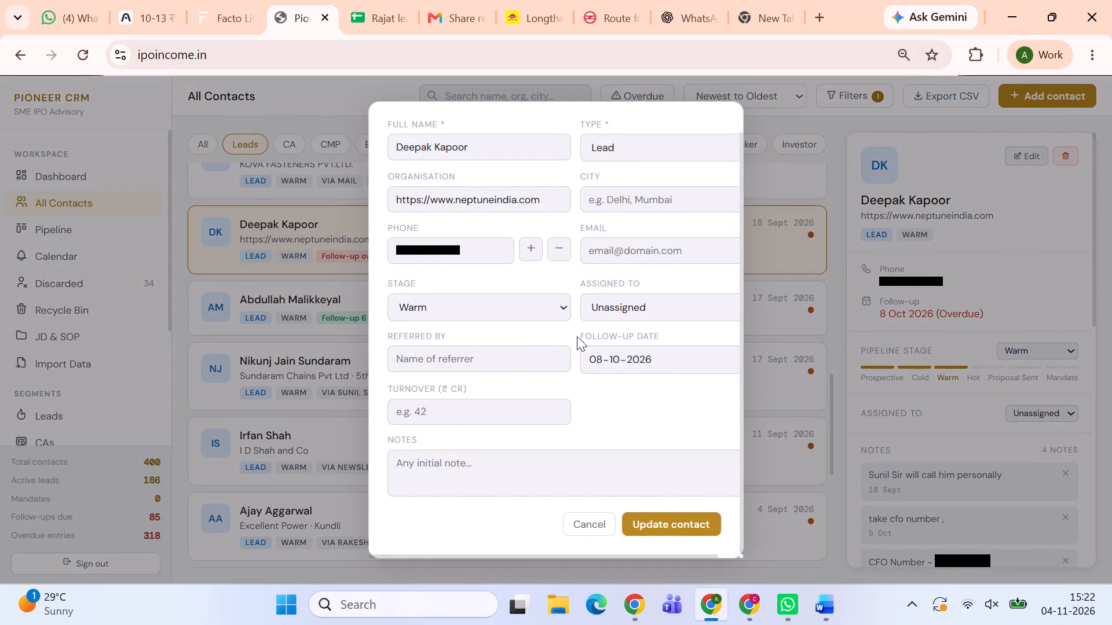
scroll(655, 354, left, 2)
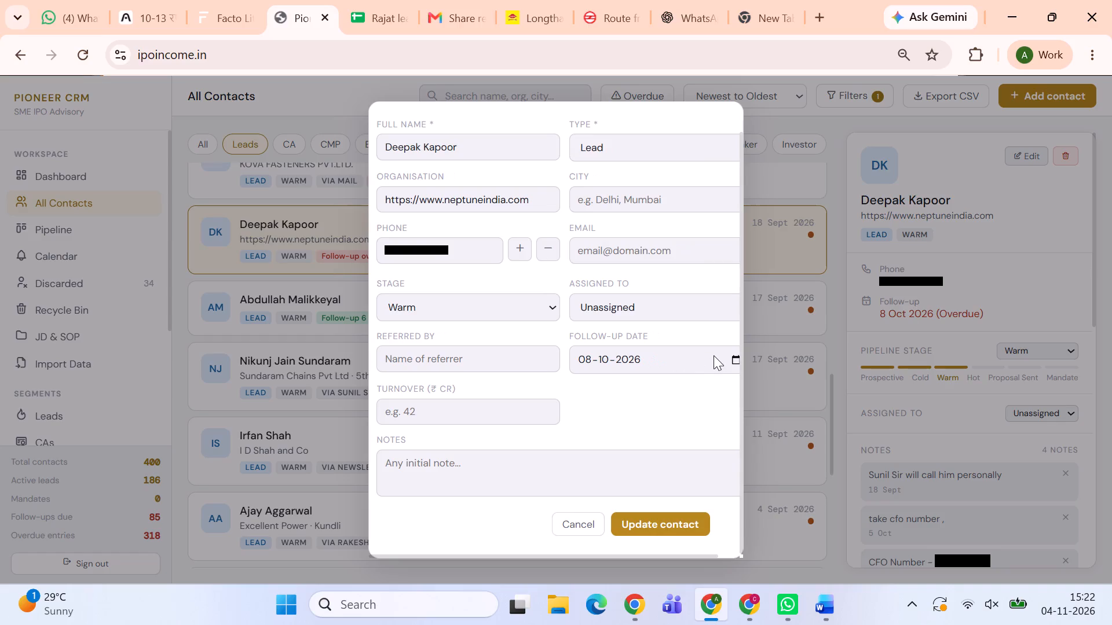
click(721, 355)
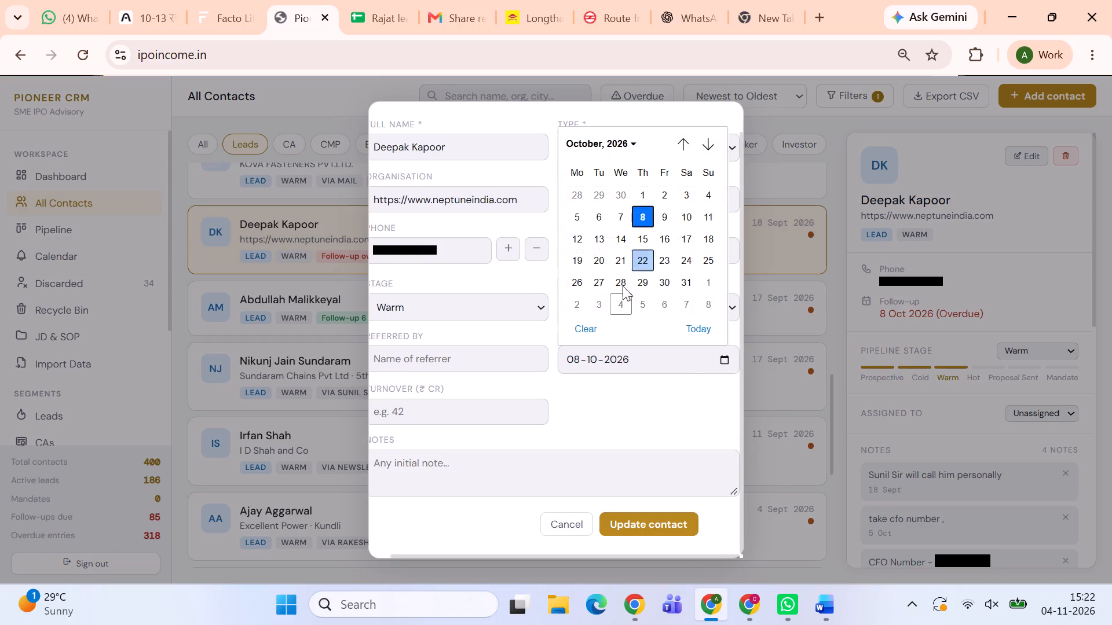
click(718, 139)
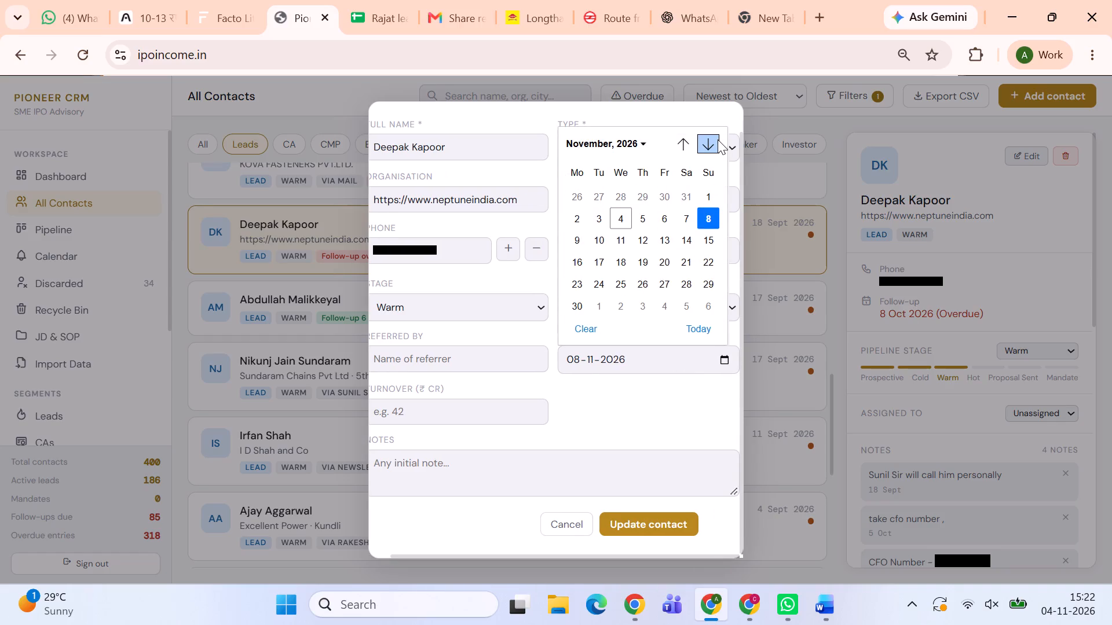
click(666, 211)
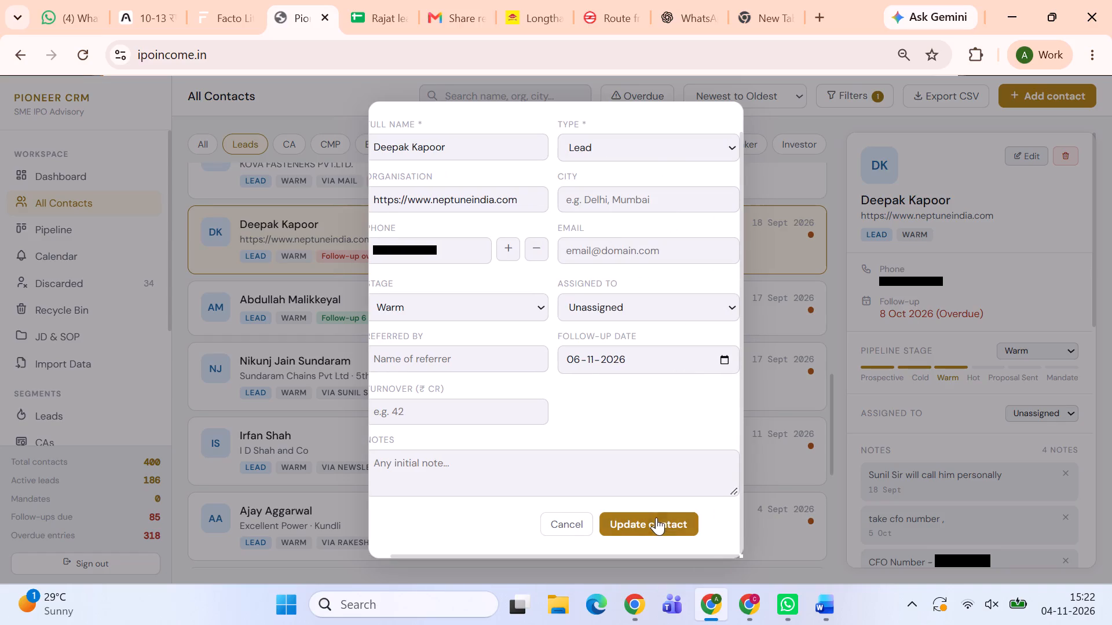
click(656, 518)
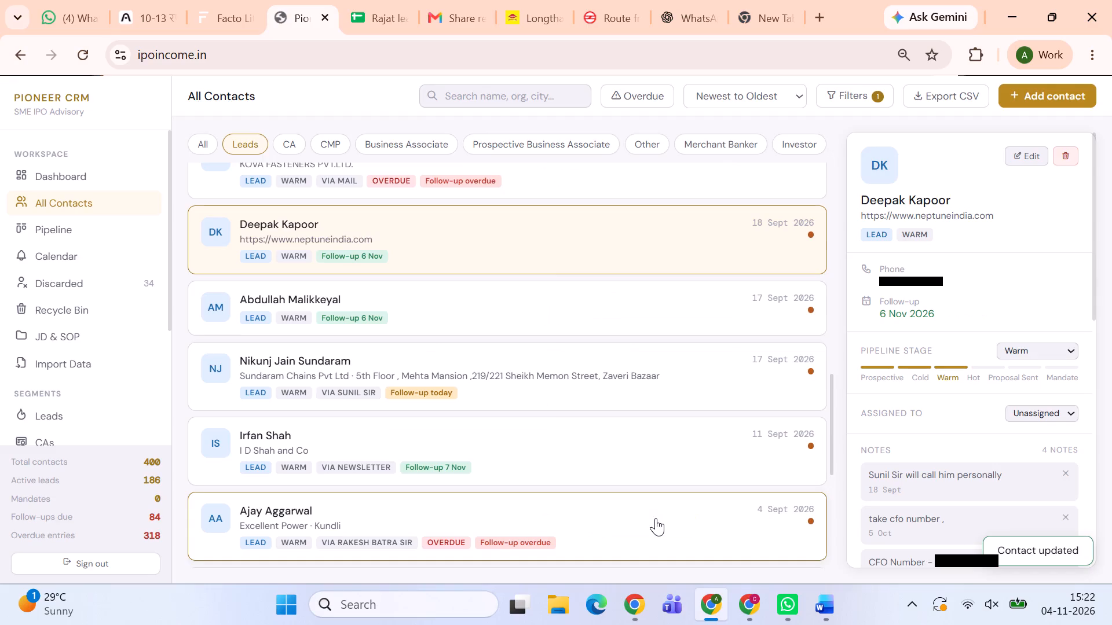
Open the KOVA FASTENERS PVT.LTD. lead and update its follow-up date to 14 Nov 2026.
scroll(532, 366, up, 2)
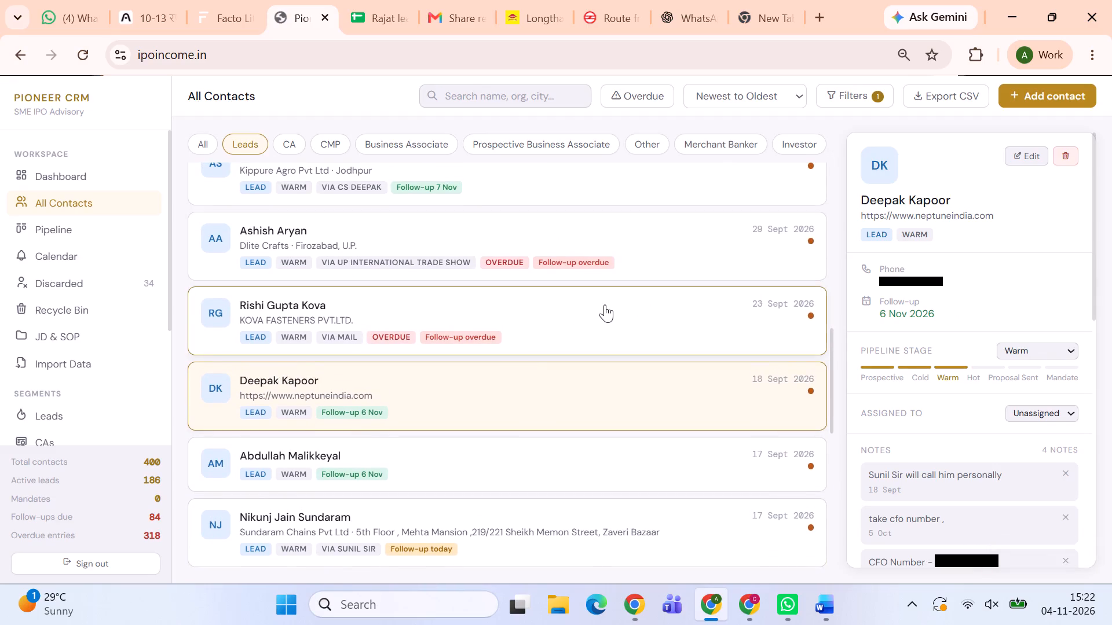
click(602, 305)
scroll(961, 369, down, 1)
scroll(961, 369, up, 2)
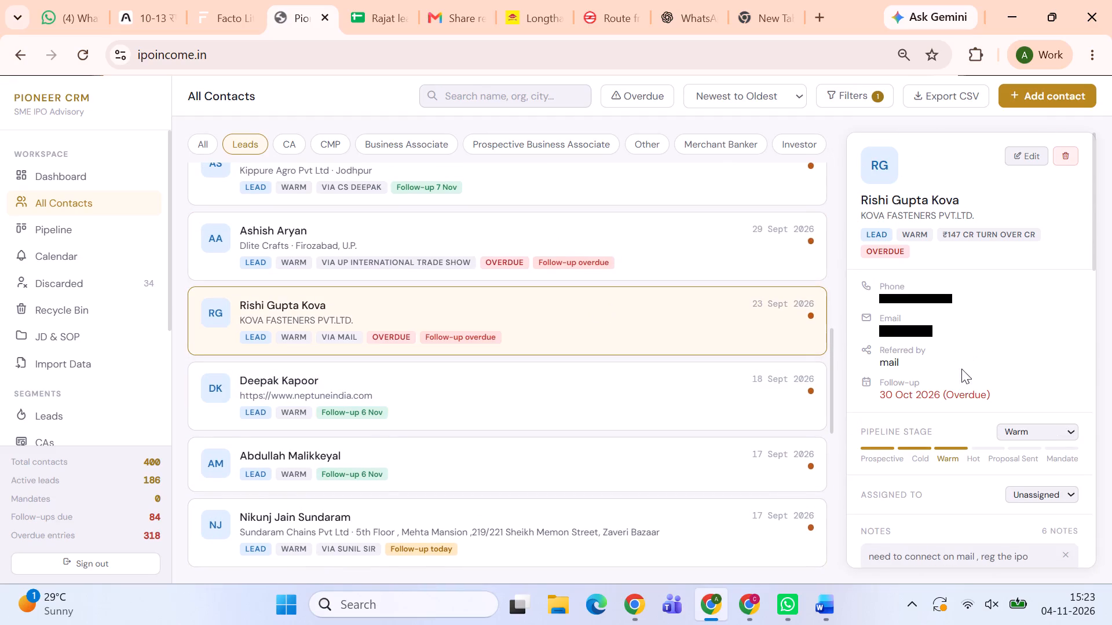
click(1022, 149)
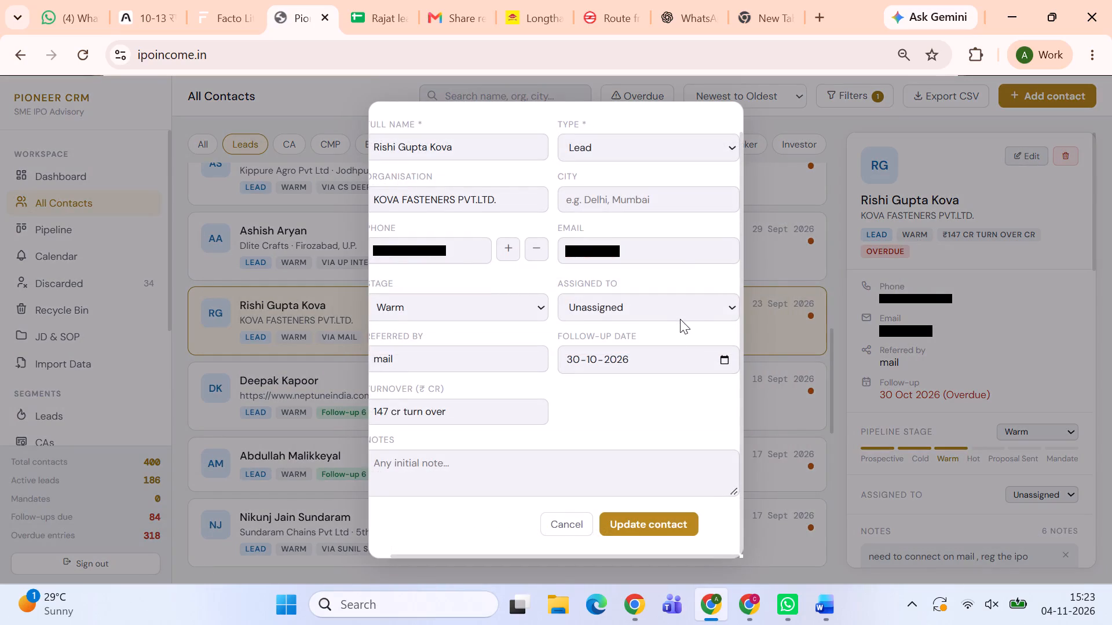
click(723, 356)
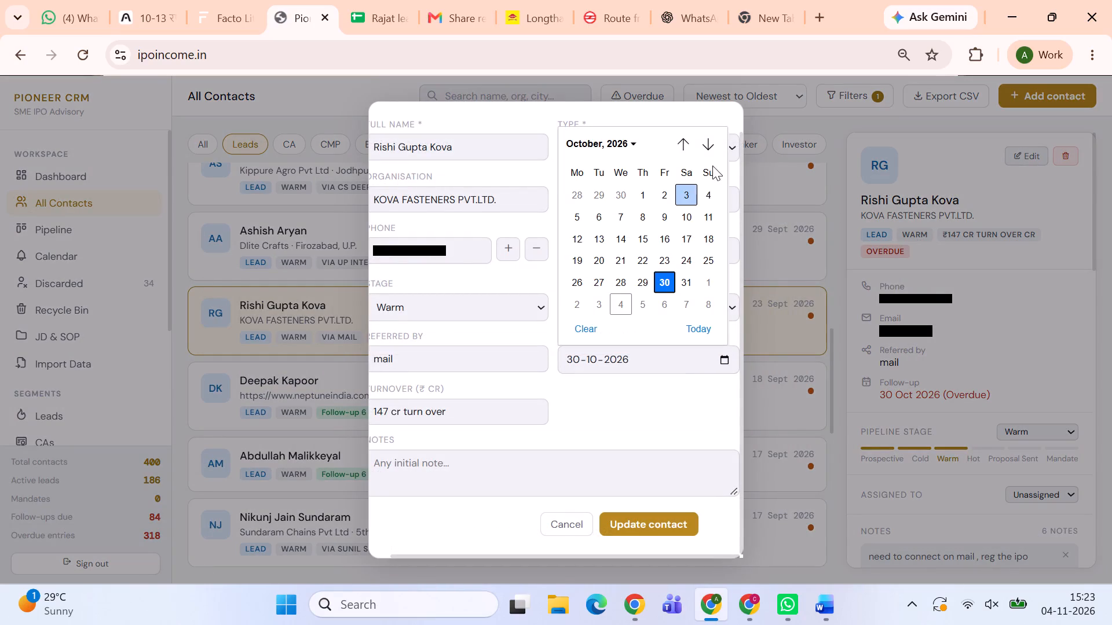
click(708, 136)
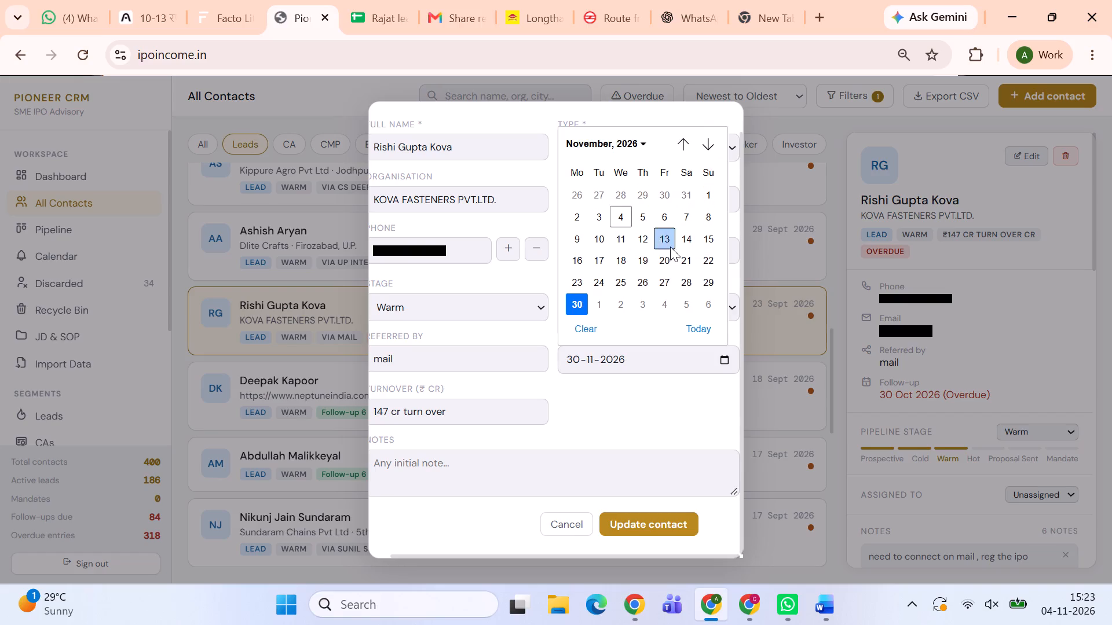
click(675, 244)
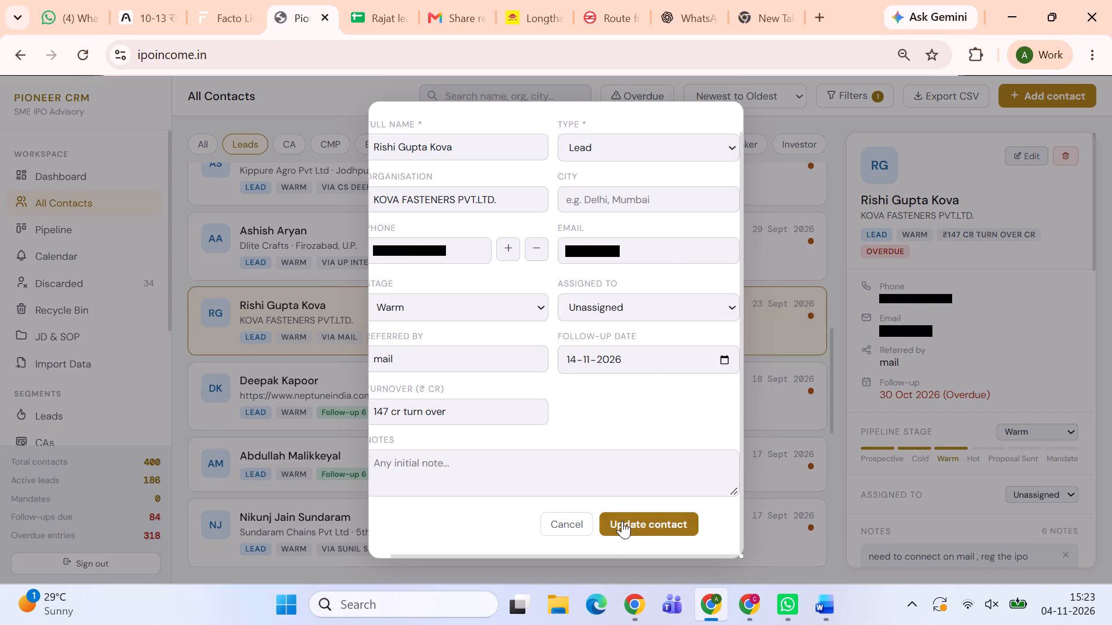
click(622, 521)
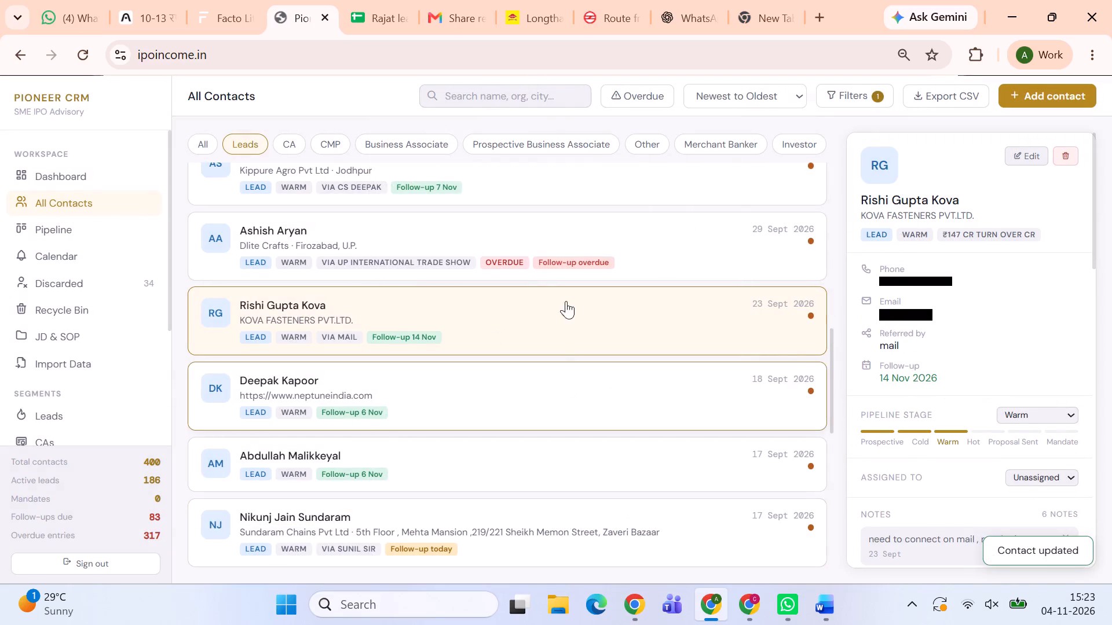
Check the Dlite Crafts lead's notes and change the lead's stage to Cold.
click(705, 231)
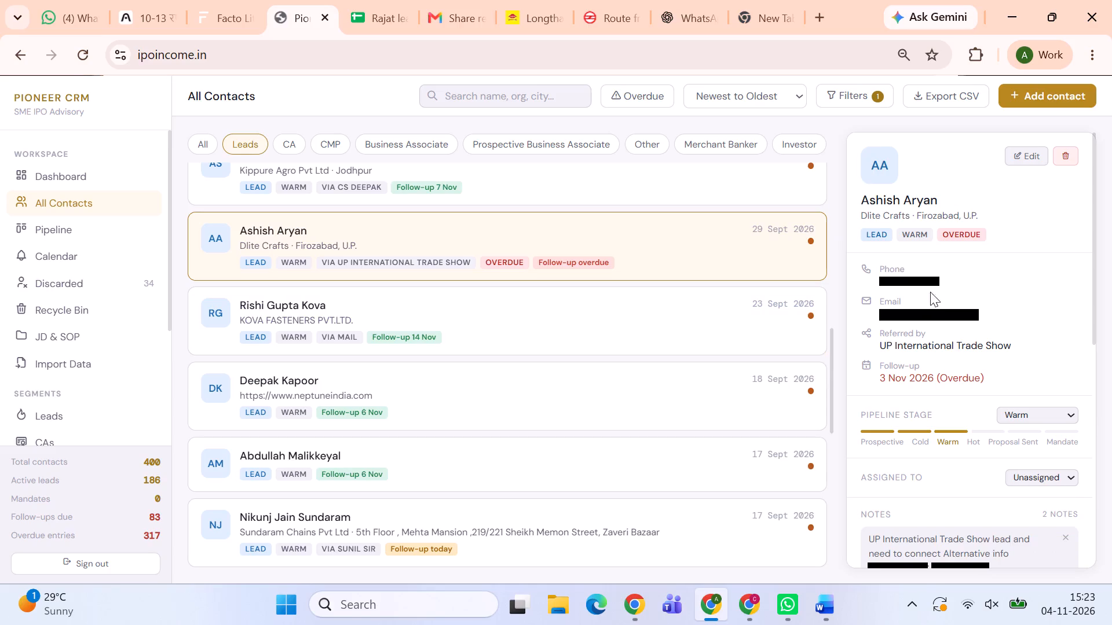
scroll(952, 312, down, 1)
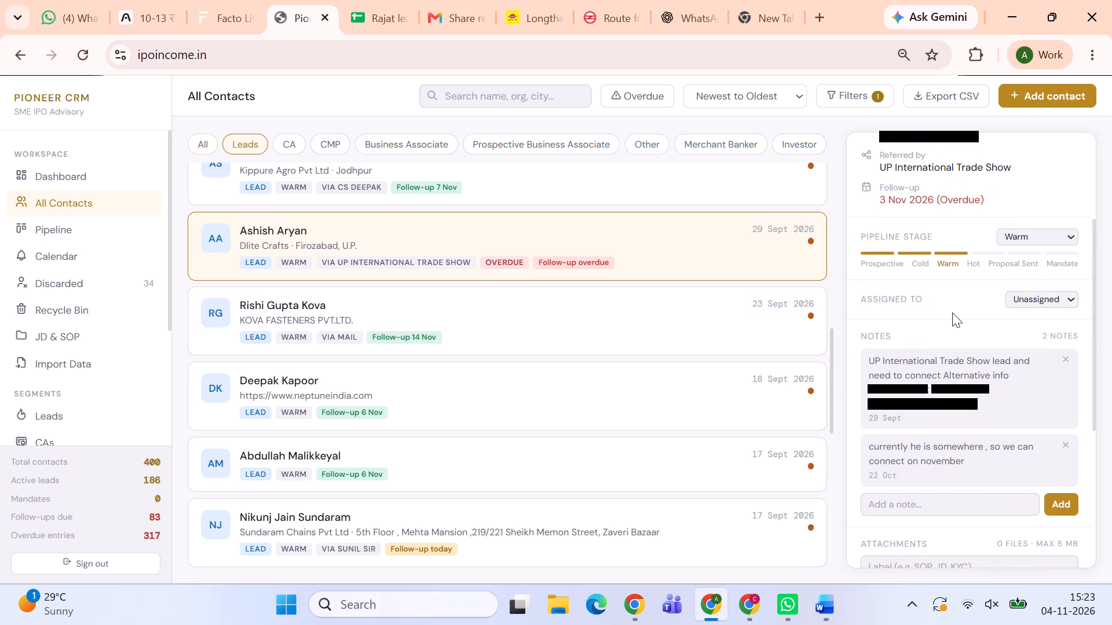
scroll(952, 312, up, 2)
scroll(998, 362, down, 1)
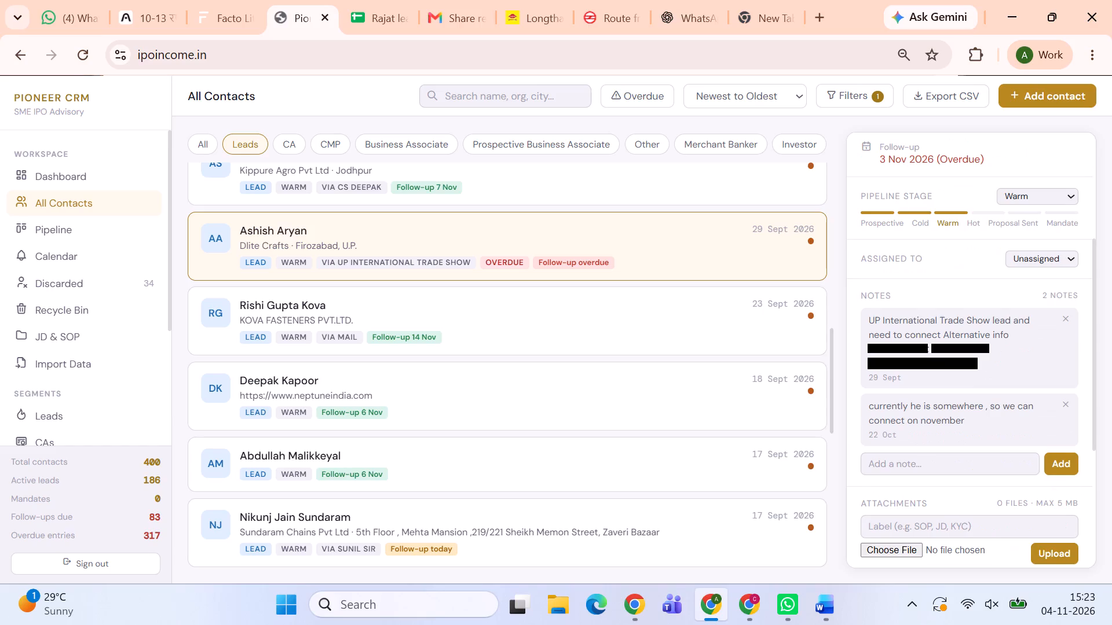
click(944, 465)
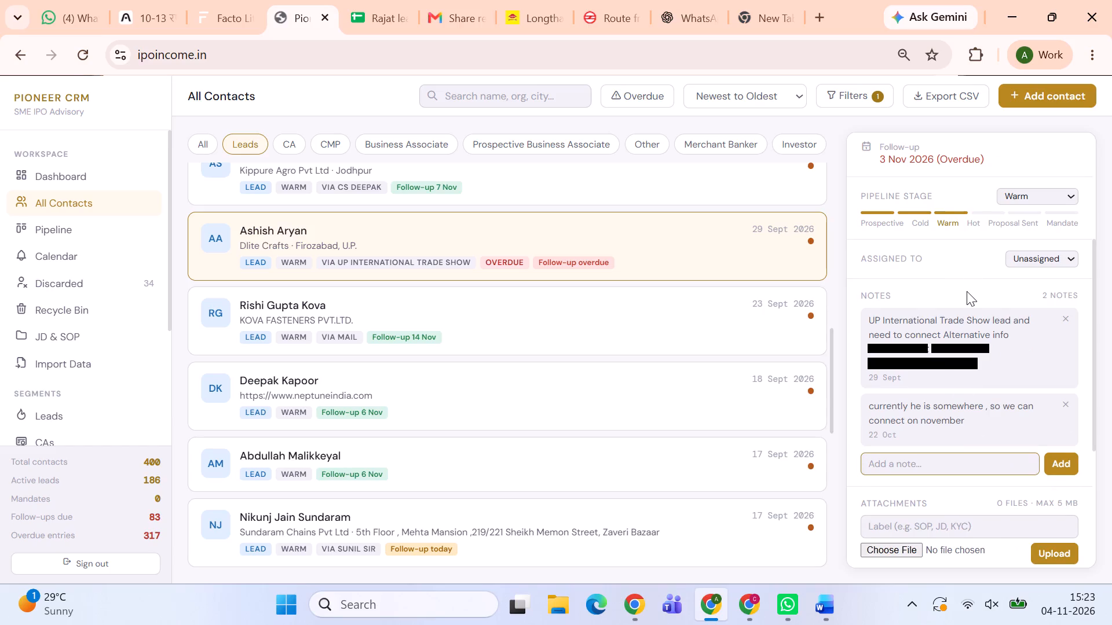
scroll(967, 291, up, 5)
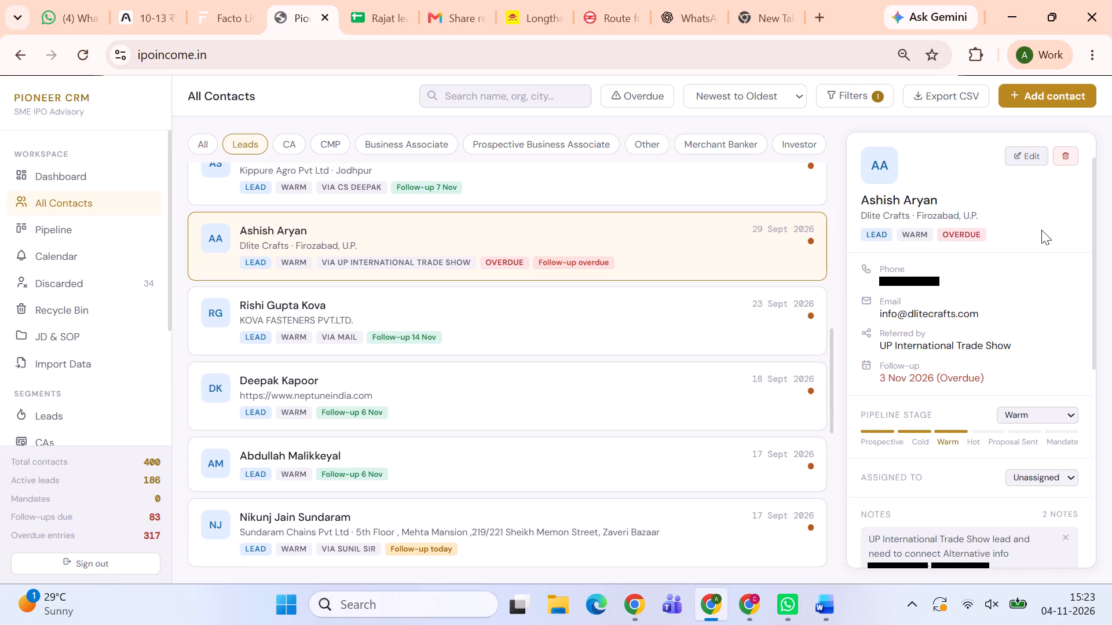
click(1022, 146)
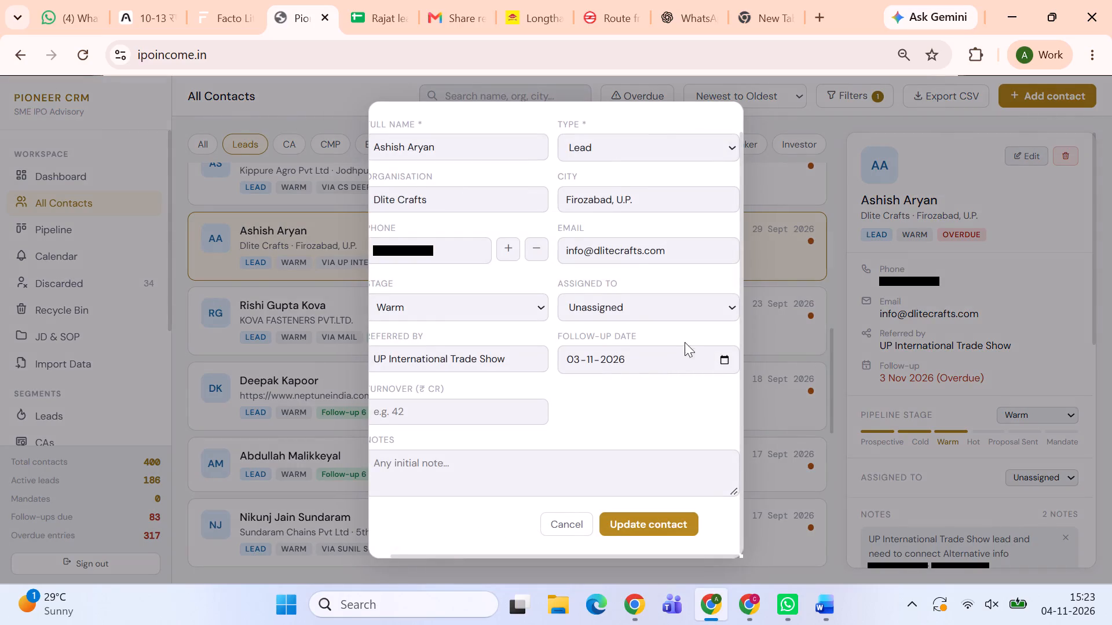
click(726, 362)
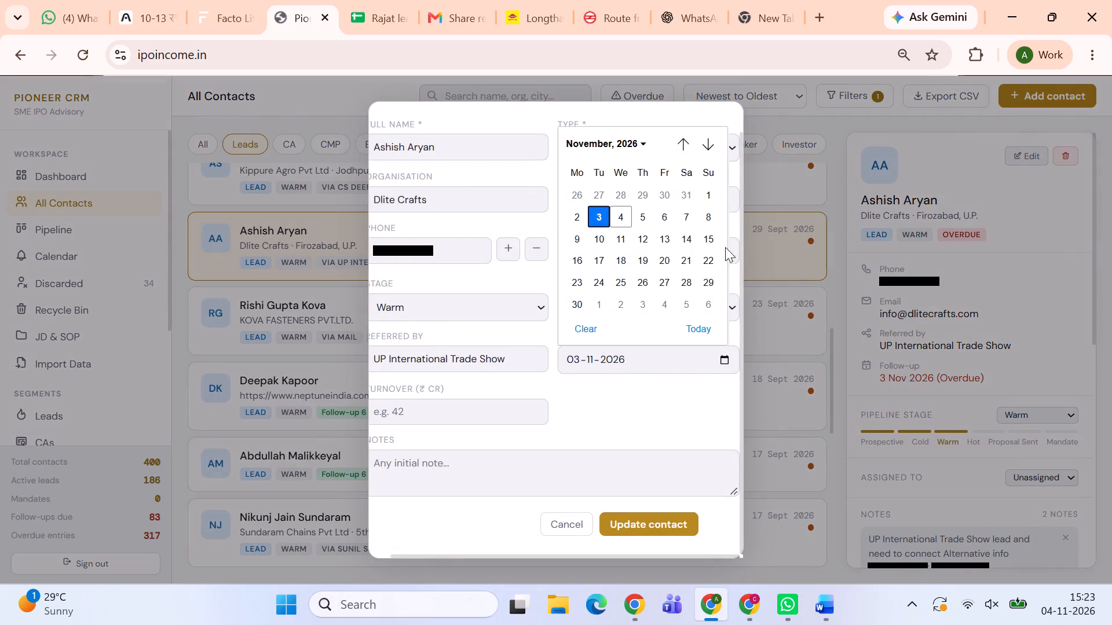
click(600, 388)
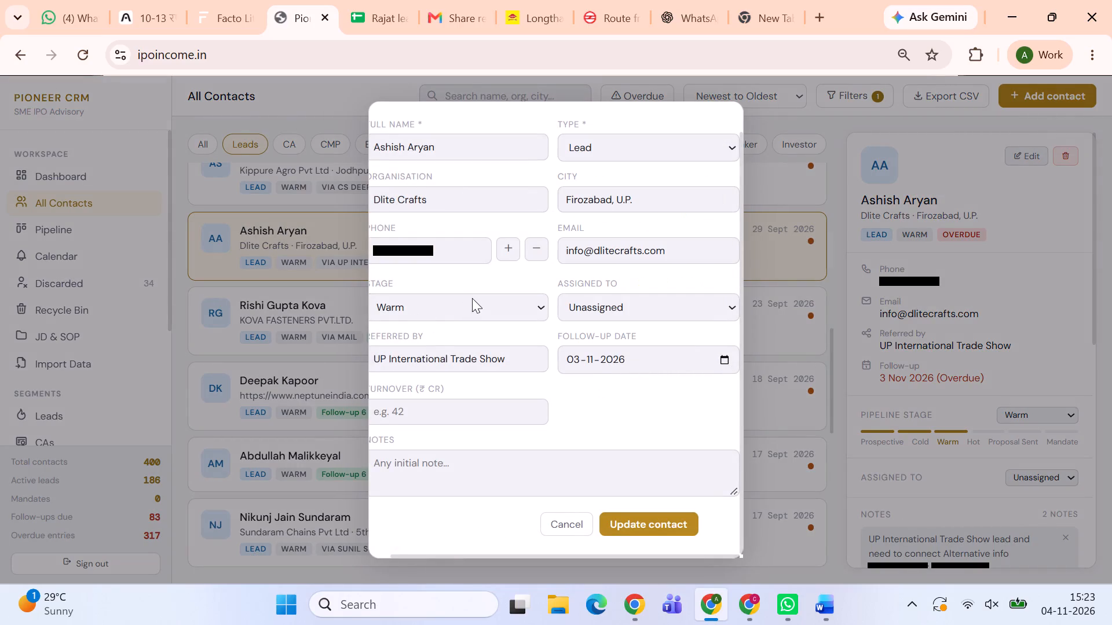
click(472, 298)
click(459, 326)
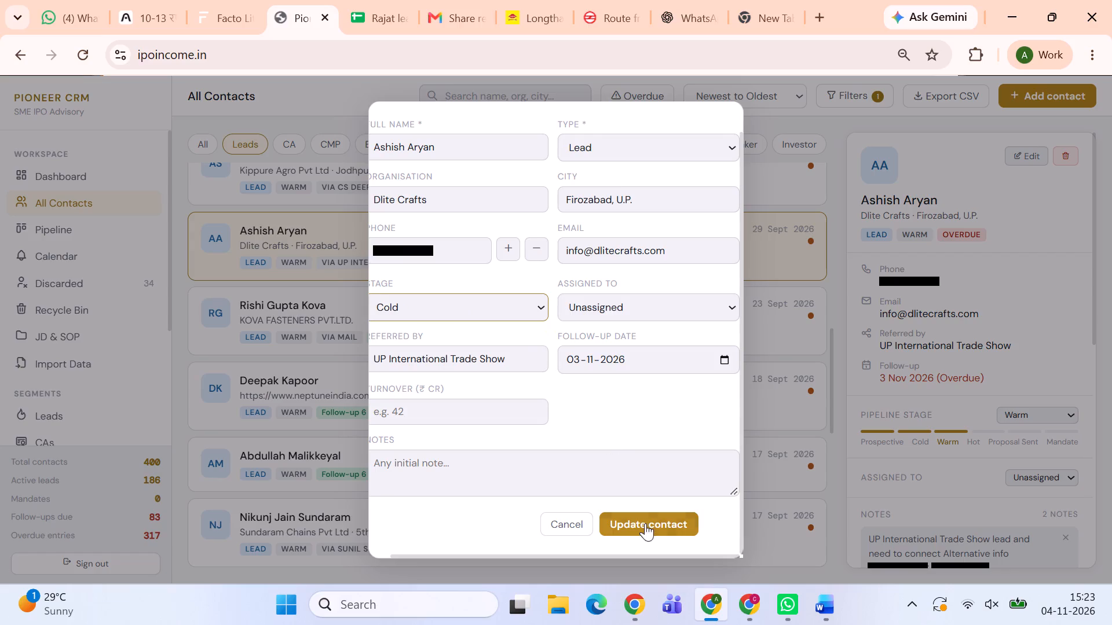
click(652, 522)
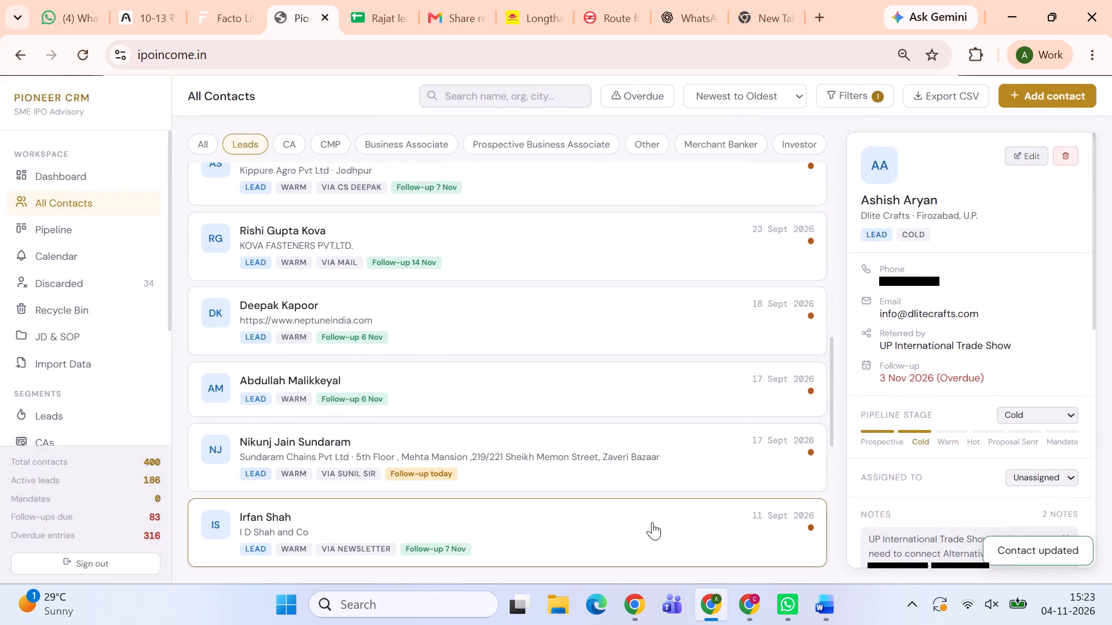
Open the Kippure Agro Pvt Ltd lead and review its contact details and note history.
scroll(551, 294, up, 1)
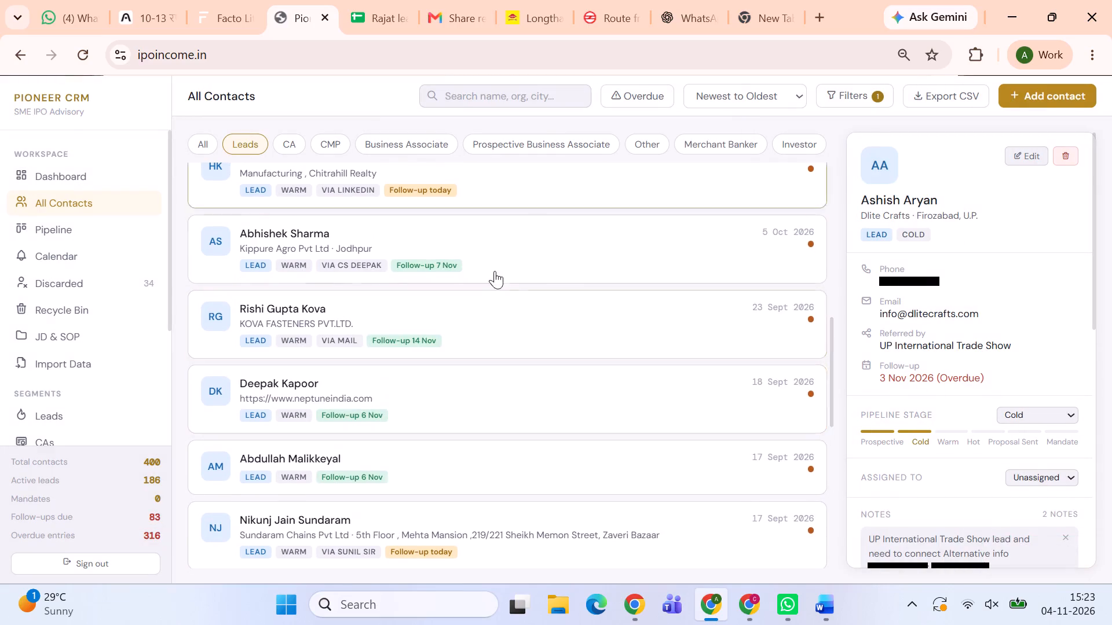
scroll(567, 301, up, 1)
click(619, 312)
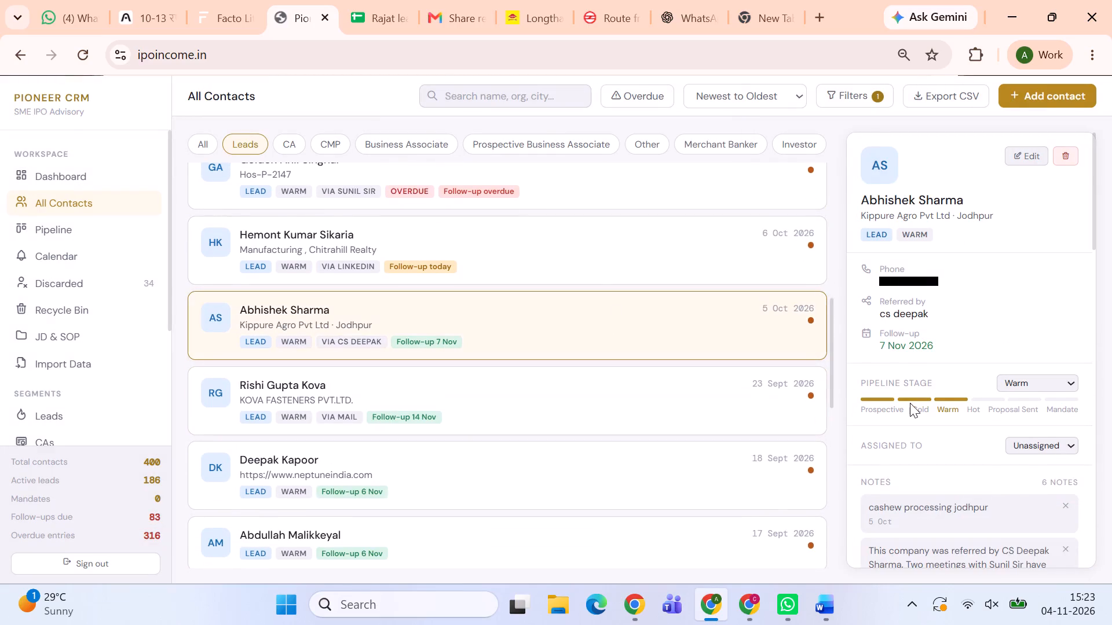
scroll(910, 403, down, 4)
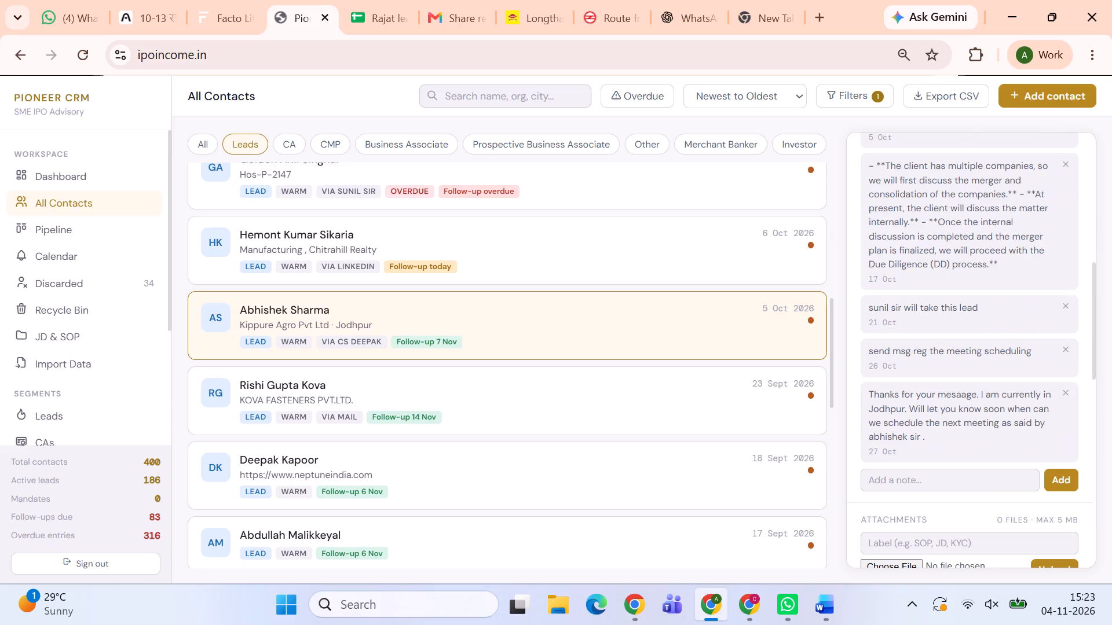
scroll(930, 352, up, 2)
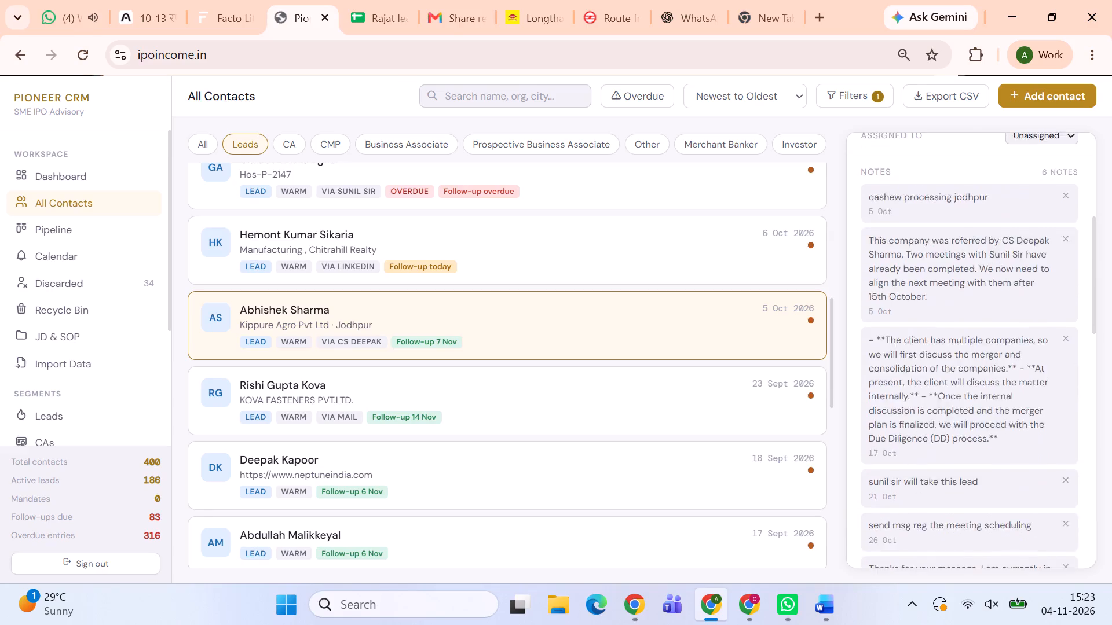
scroll(930, 352, up, 2)
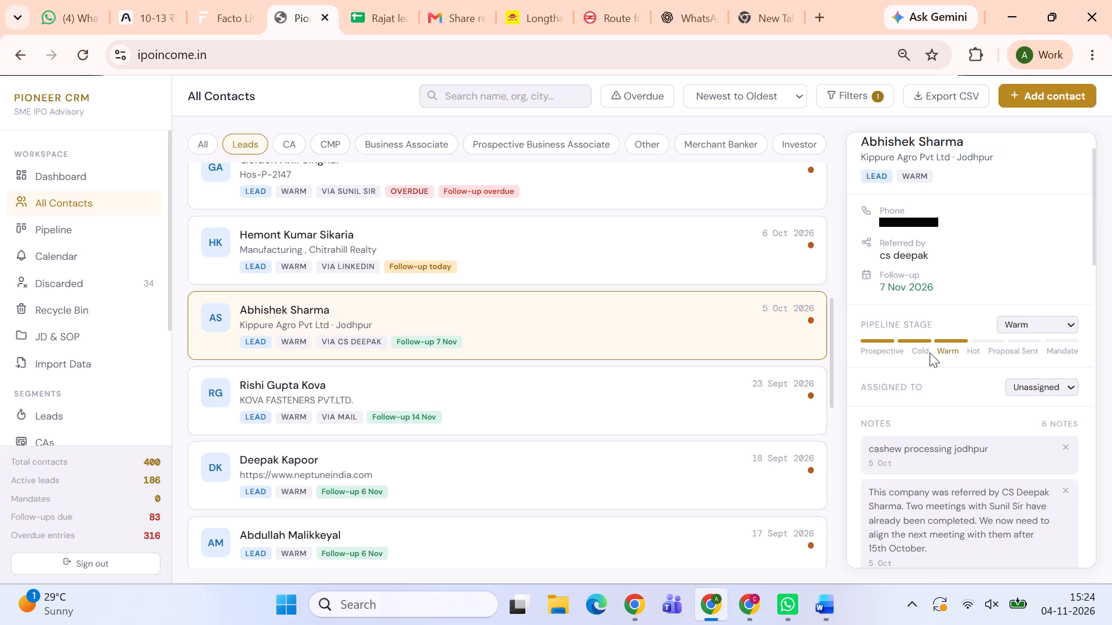
Add the note "currently he is busy , need to connect tomorrow" to the Kippure Agro Pvt Ltd lead.
scroll(930, 352, down, 3)
scroll(980, 436, down, 1)
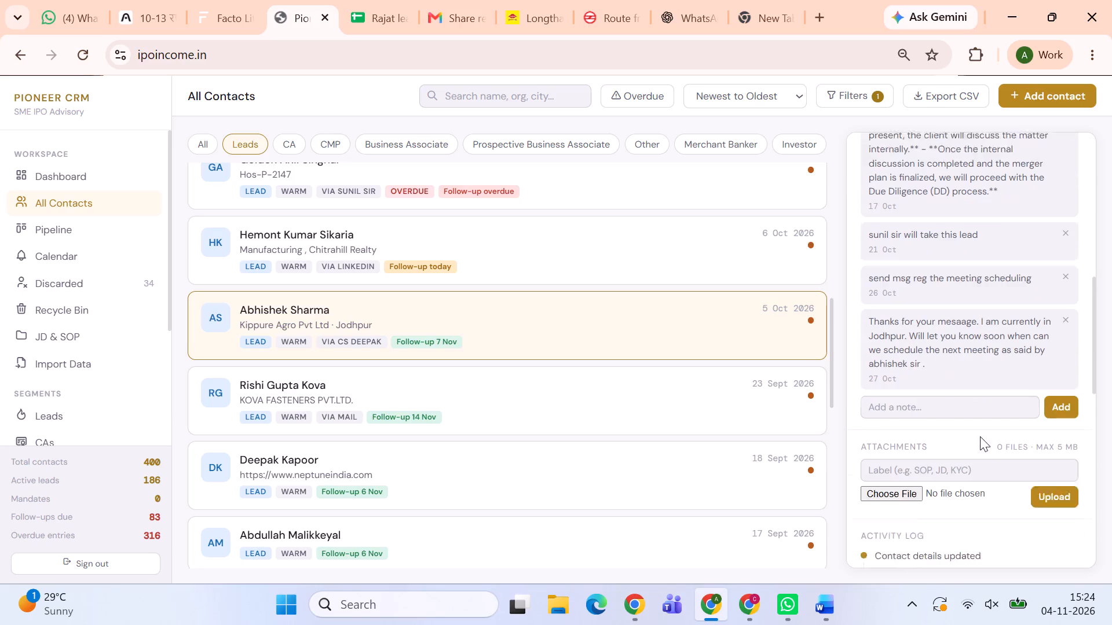
scroll(980, 436, down, 1)
click(932, 382)
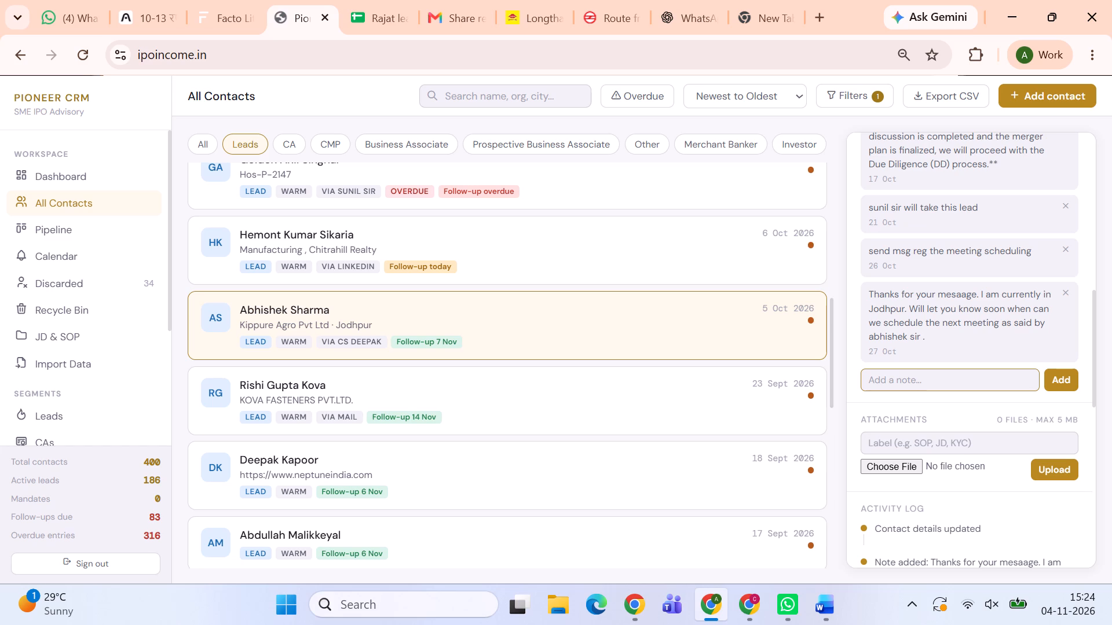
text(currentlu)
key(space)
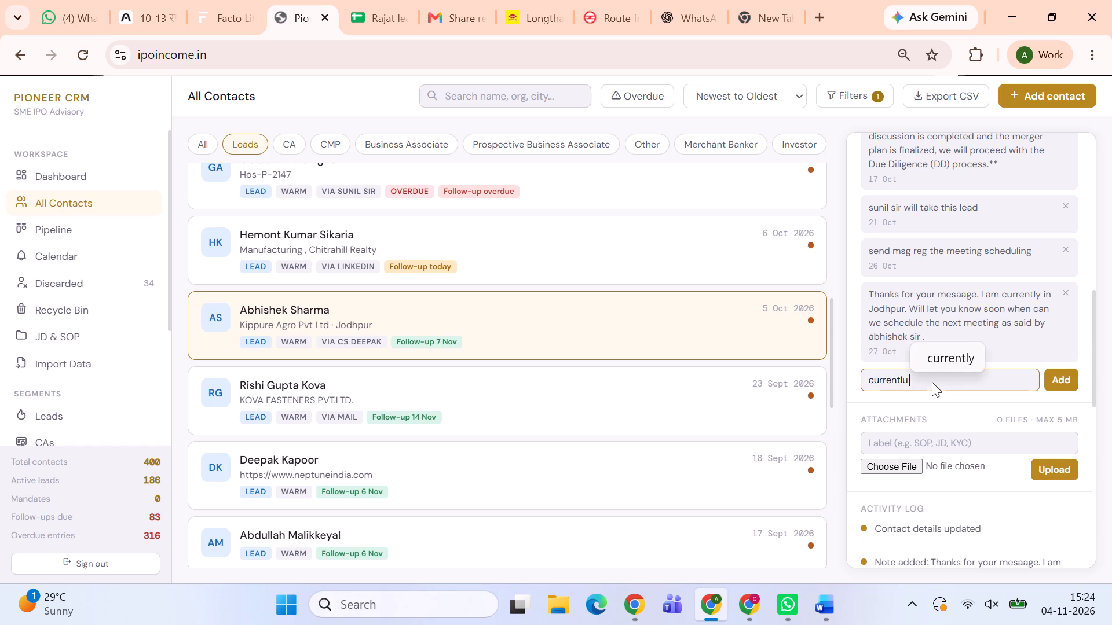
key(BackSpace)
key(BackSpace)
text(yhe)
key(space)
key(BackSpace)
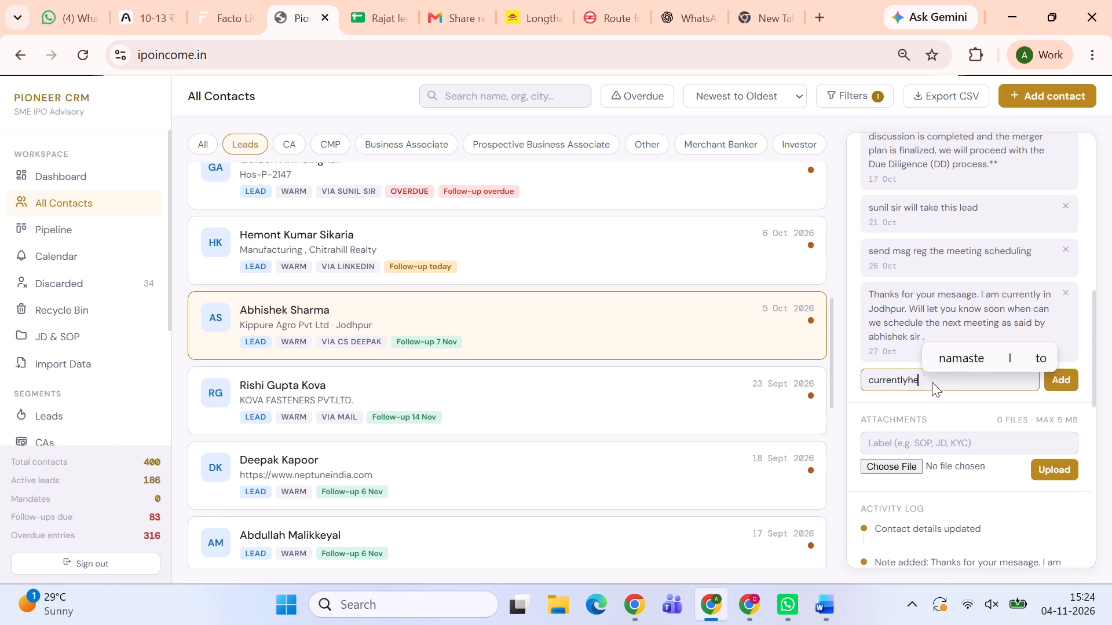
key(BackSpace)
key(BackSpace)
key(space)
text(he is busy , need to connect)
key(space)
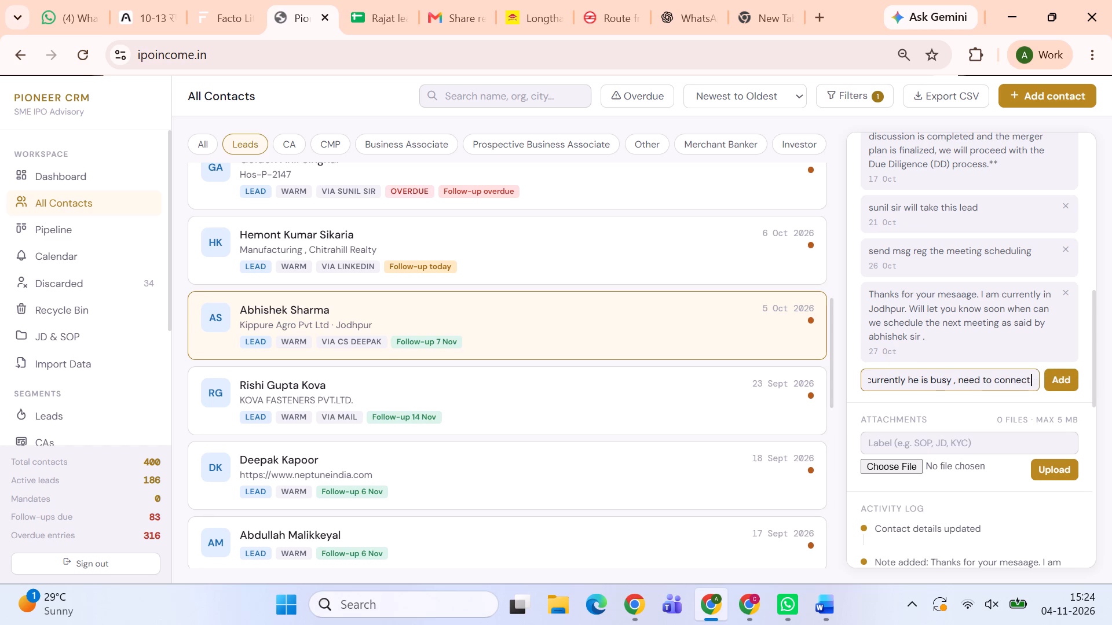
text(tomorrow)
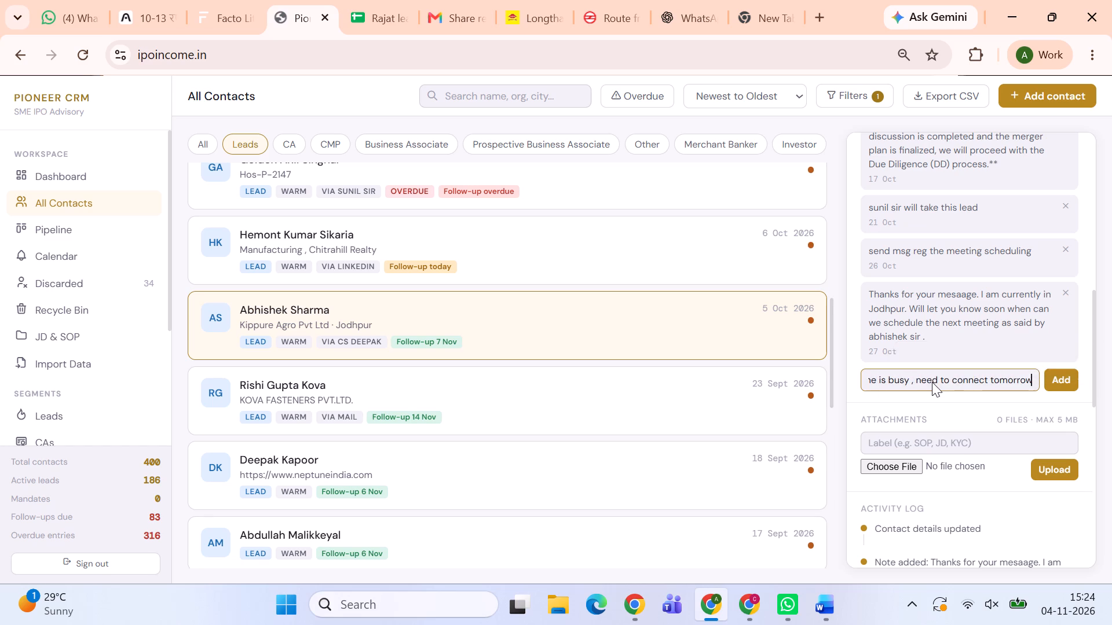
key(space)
click(966, 414)
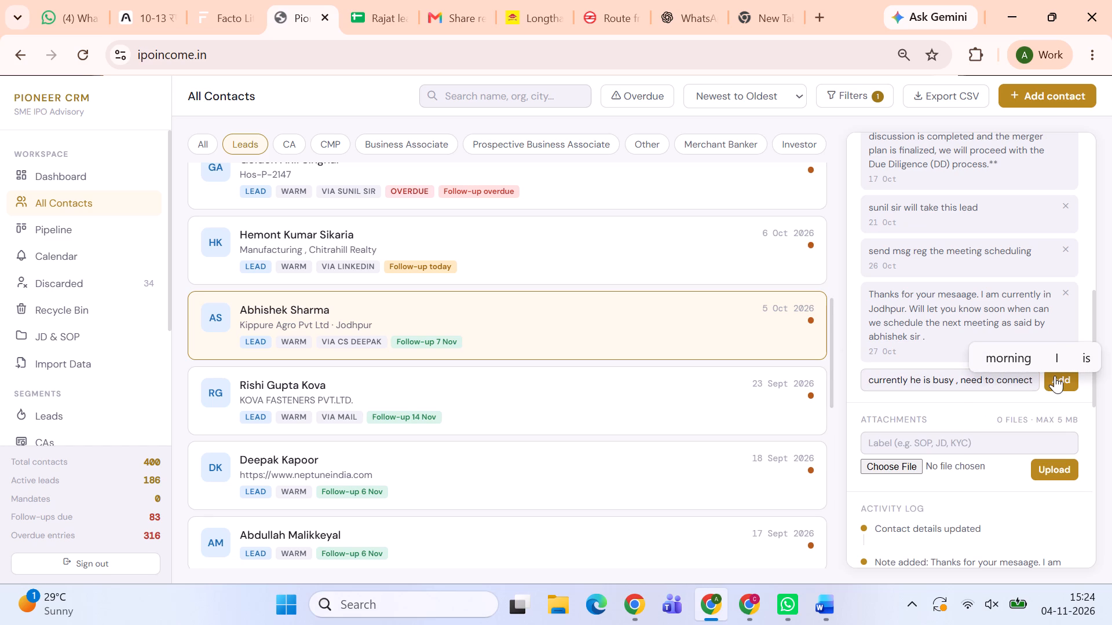
click(1055, 376)
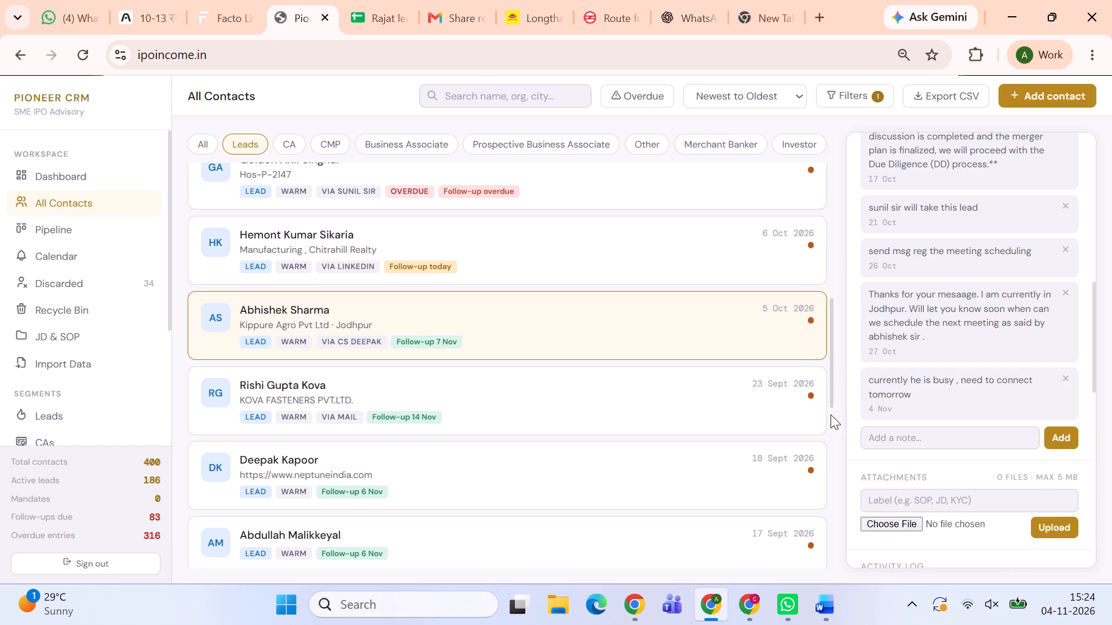
In the Word list, add item 11 for the Jodhpur lead, "he said he is busy currently , need to connect tomorrow", and start item 12.
click(820, 596)
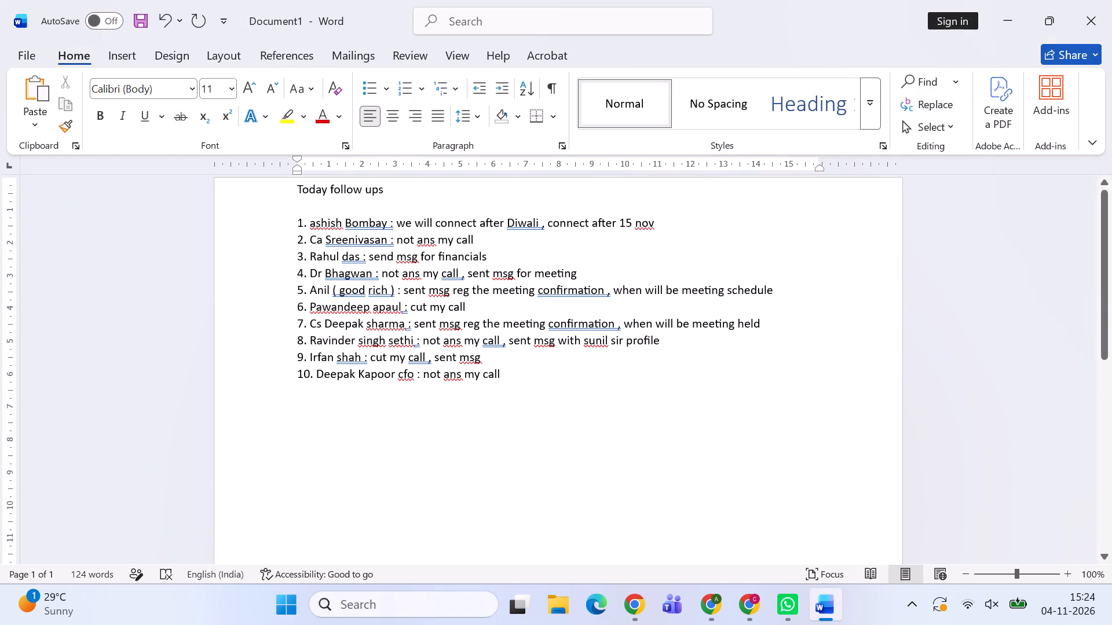
key(shift+Return)
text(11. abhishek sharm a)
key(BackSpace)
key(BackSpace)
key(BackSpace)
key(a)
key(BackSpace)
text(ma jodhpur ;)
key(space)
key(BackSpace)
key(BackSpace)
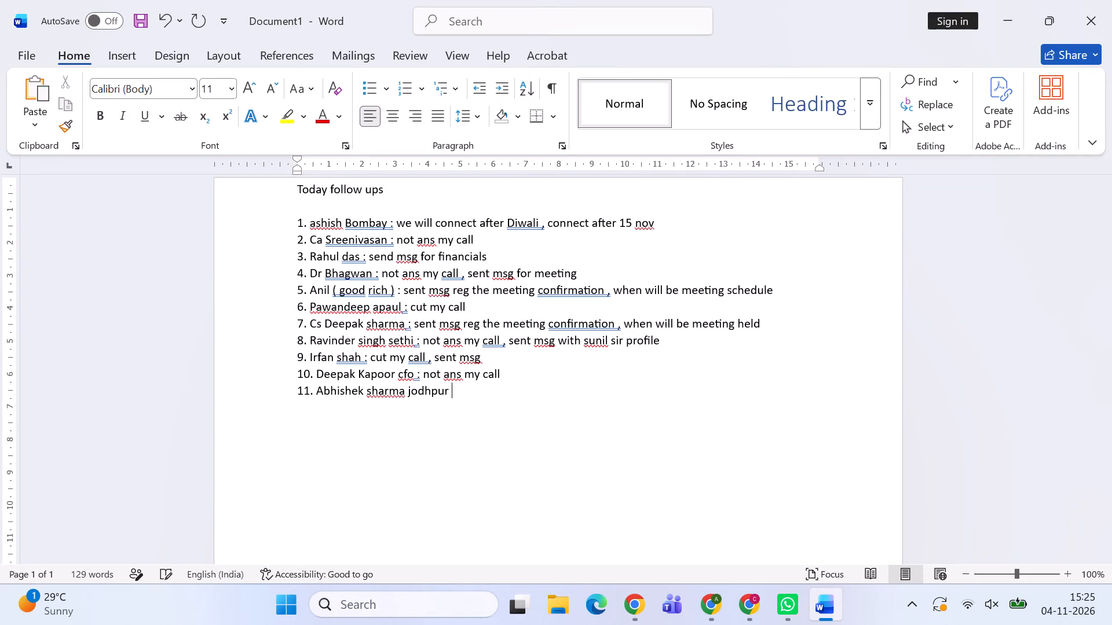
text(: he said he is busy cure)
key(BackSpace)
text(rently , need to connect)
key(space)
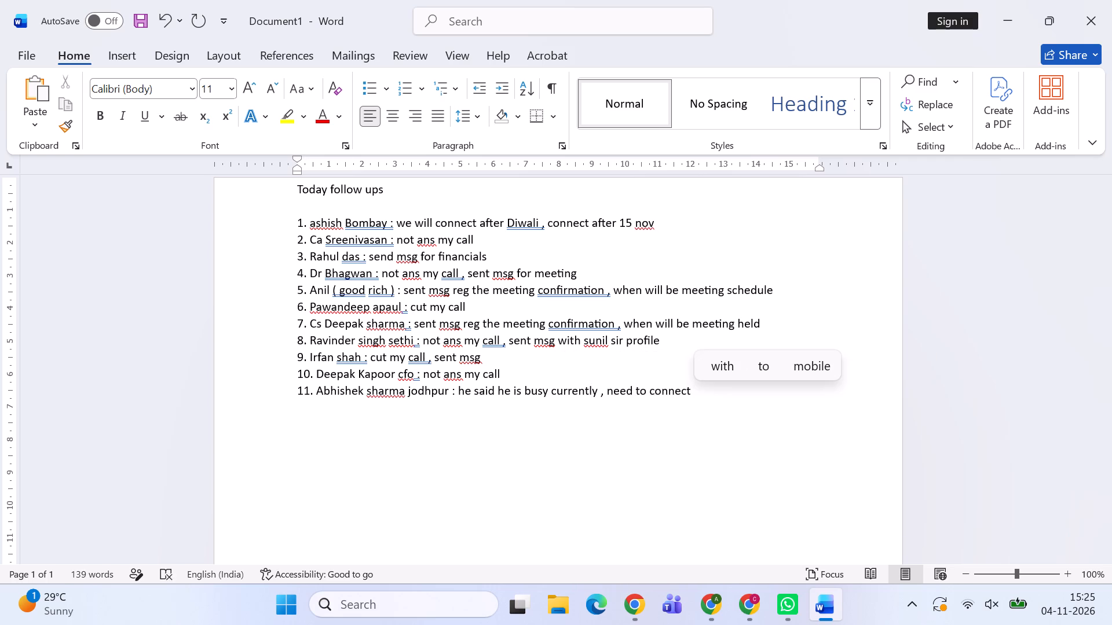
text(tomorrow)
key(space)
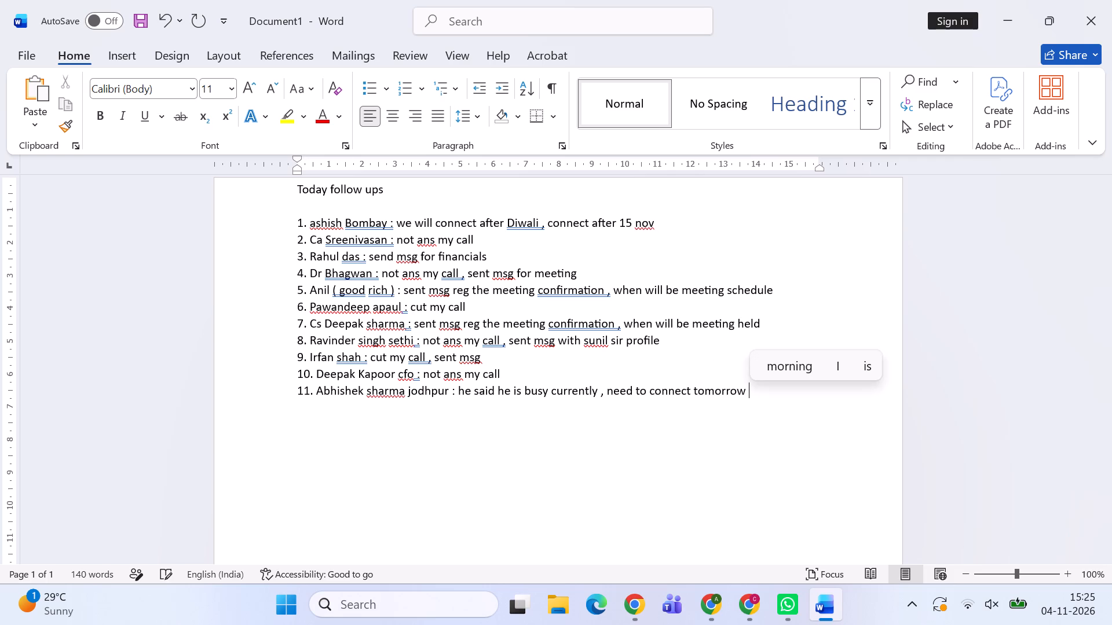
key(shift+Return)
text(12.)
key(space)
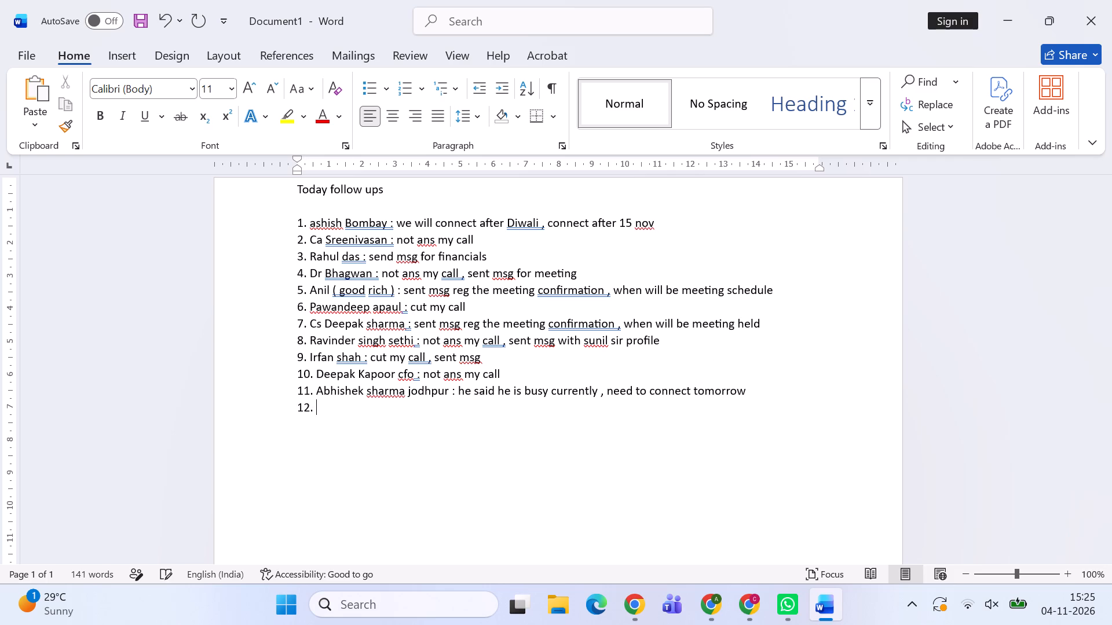
Back in the CRM, update the Kippure Agro Pvt Ltd lead's follow-up date to 5 Nov 2026.
click(715, 606)
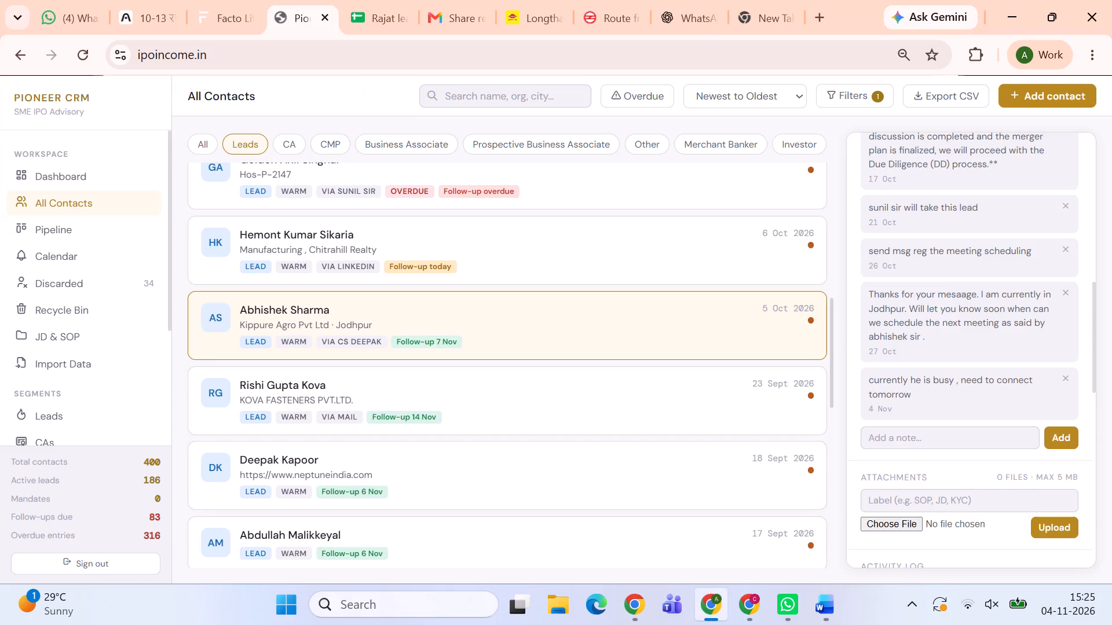
scroll(944, 340, up, 2)
scroll(1031, 234, up, 2)
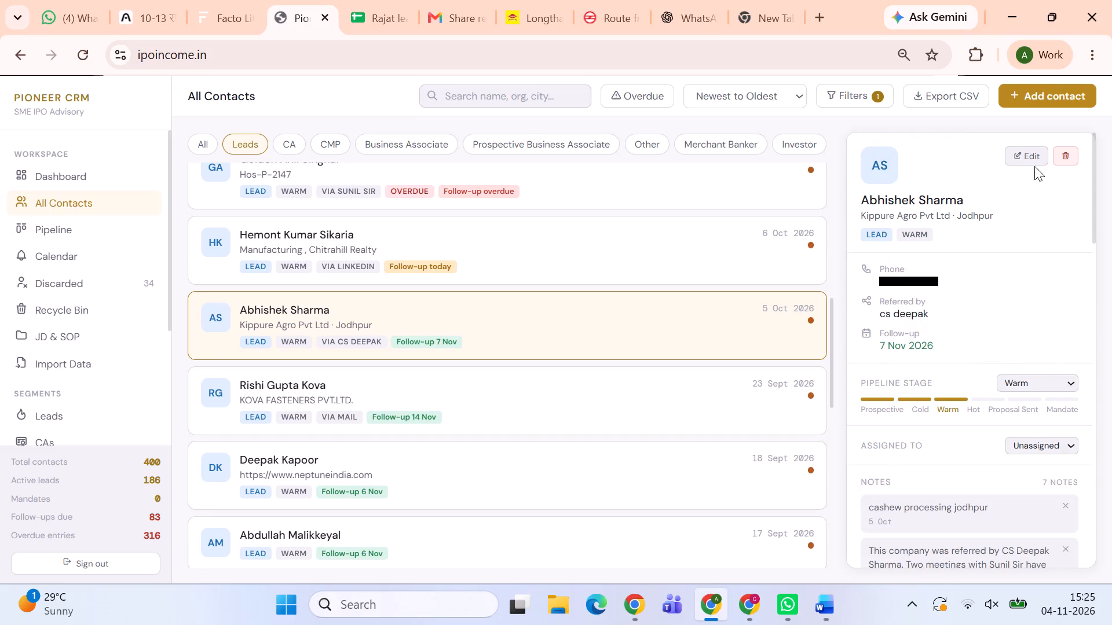
click(1033, 159)
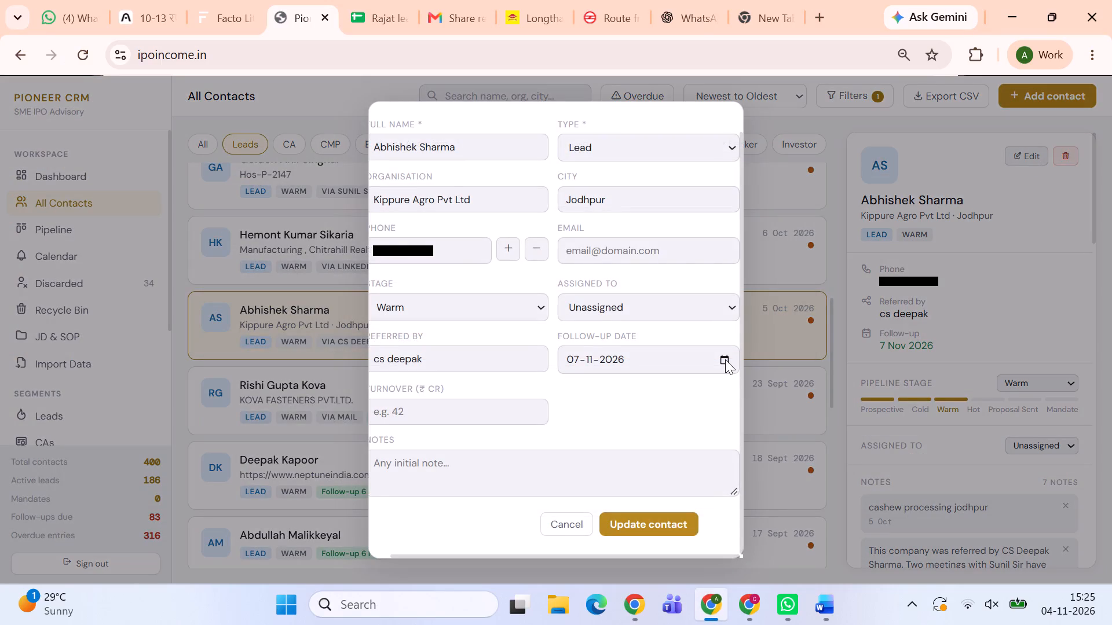
click(725, 359)
click(637, 220)
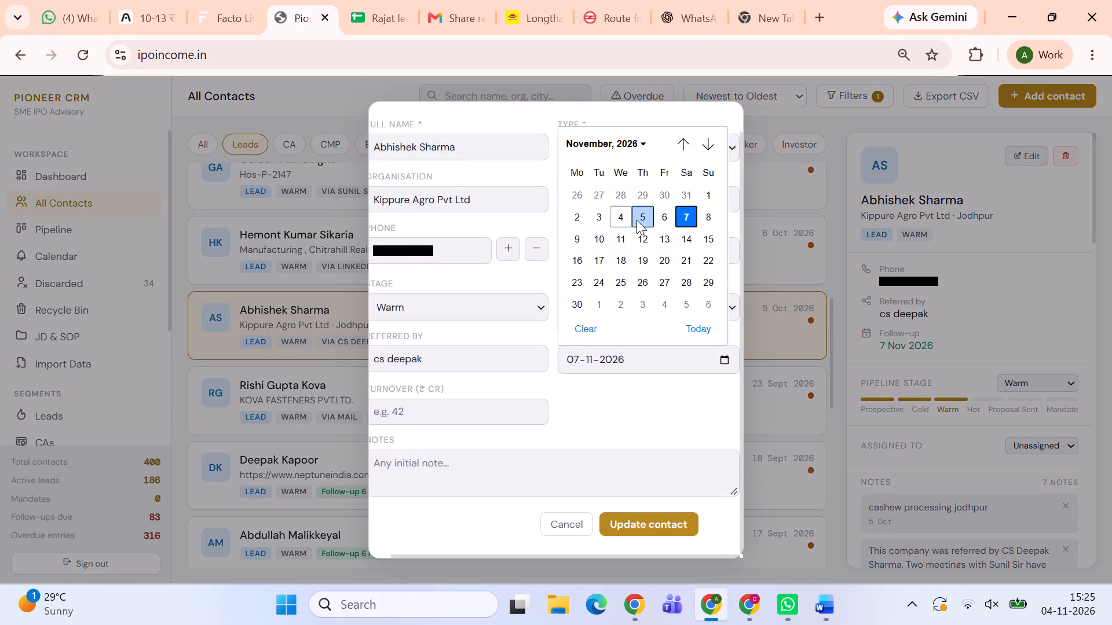
click(661, 519)
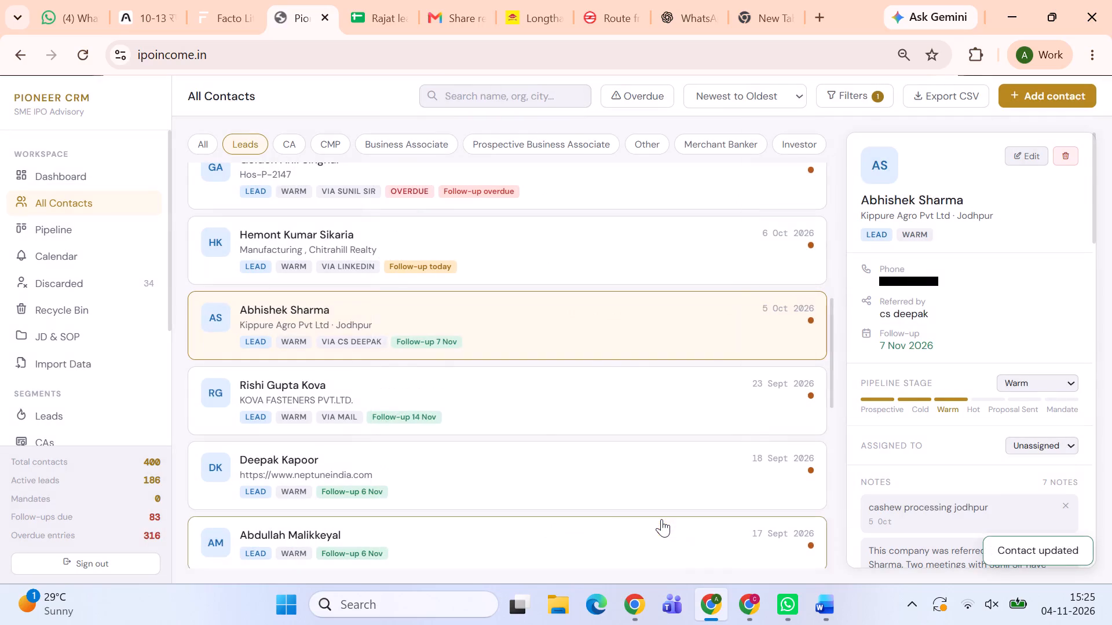
Open the Chitrahill Realty manufacturing lead and review its contact details and note history.
click(576, 234)
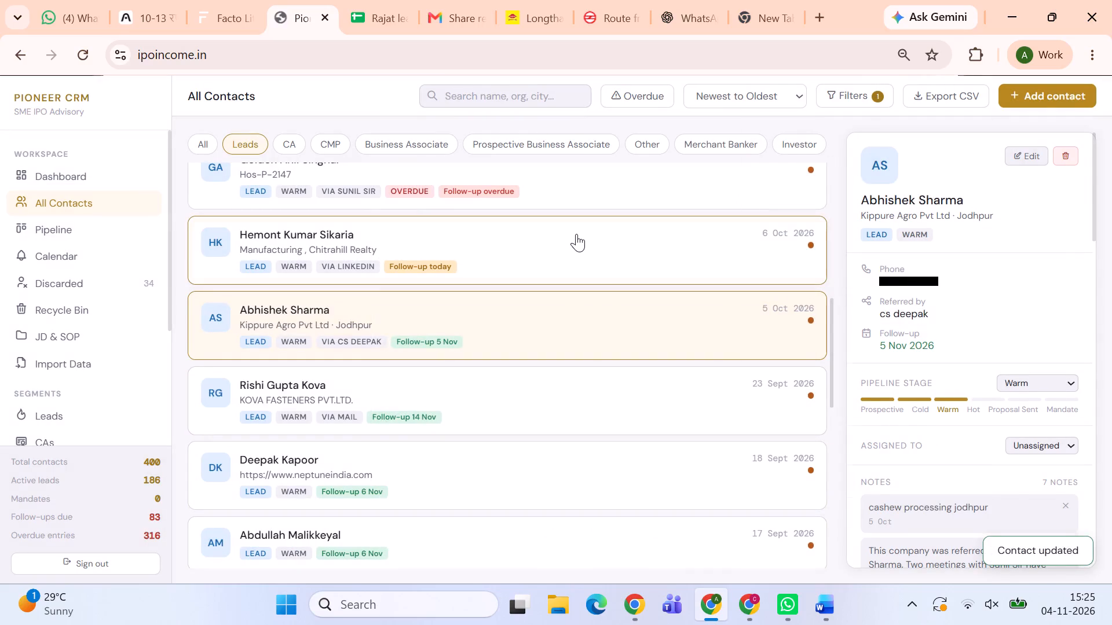
scroll(912, 394, down, 2)
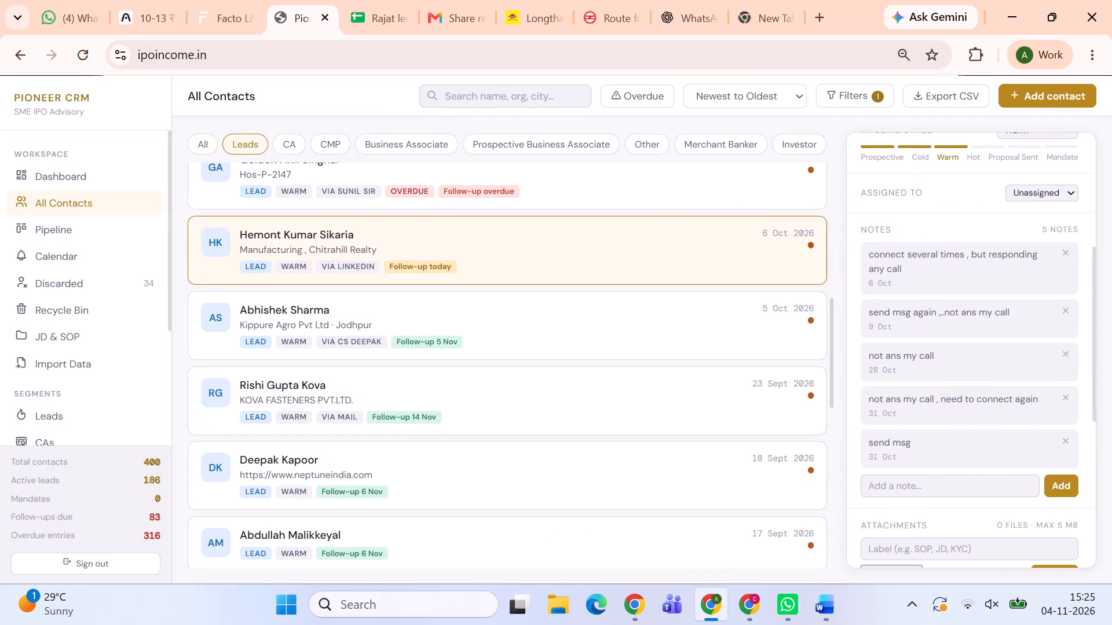
scroll(983, 368, up, 4)
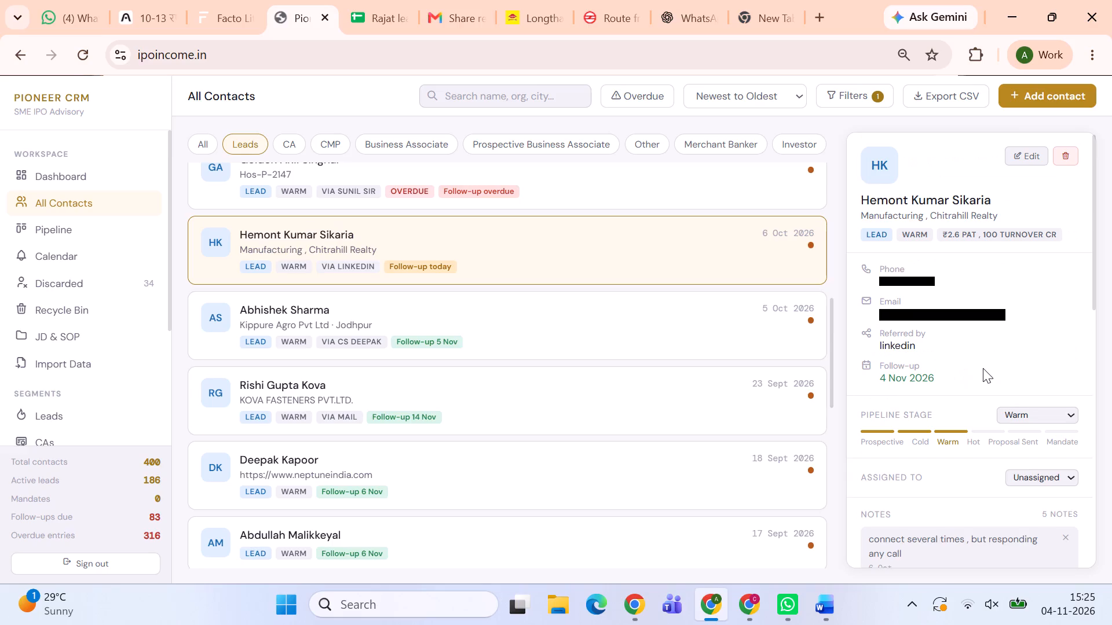
scroll(983, 368, down, 1)
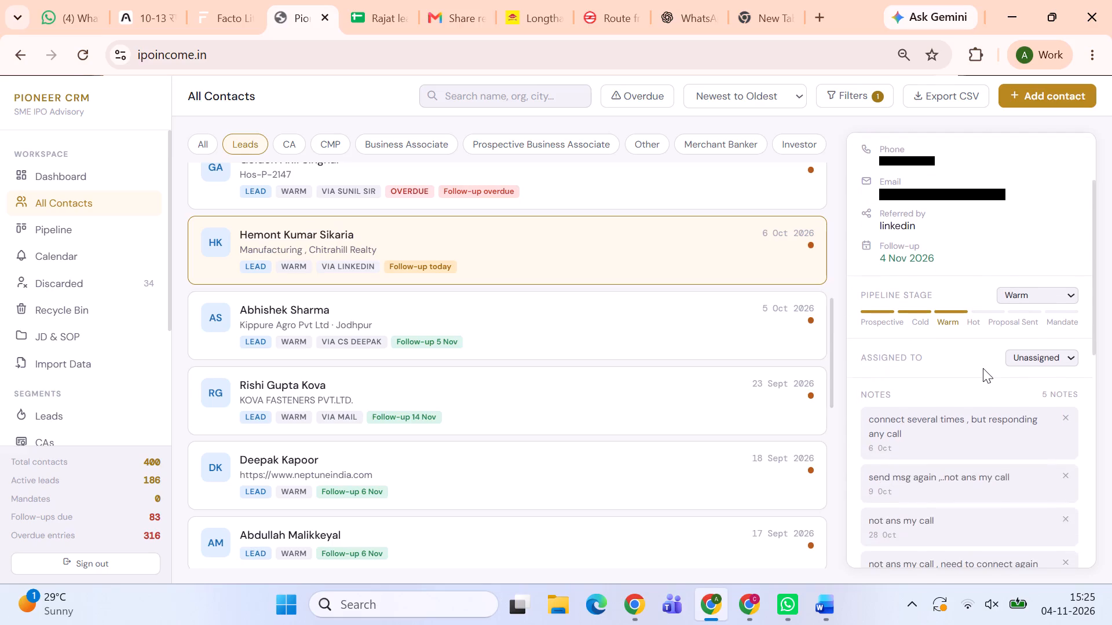
scroll(983, 368, down, 1)
scroll(983, 368, up, 6)
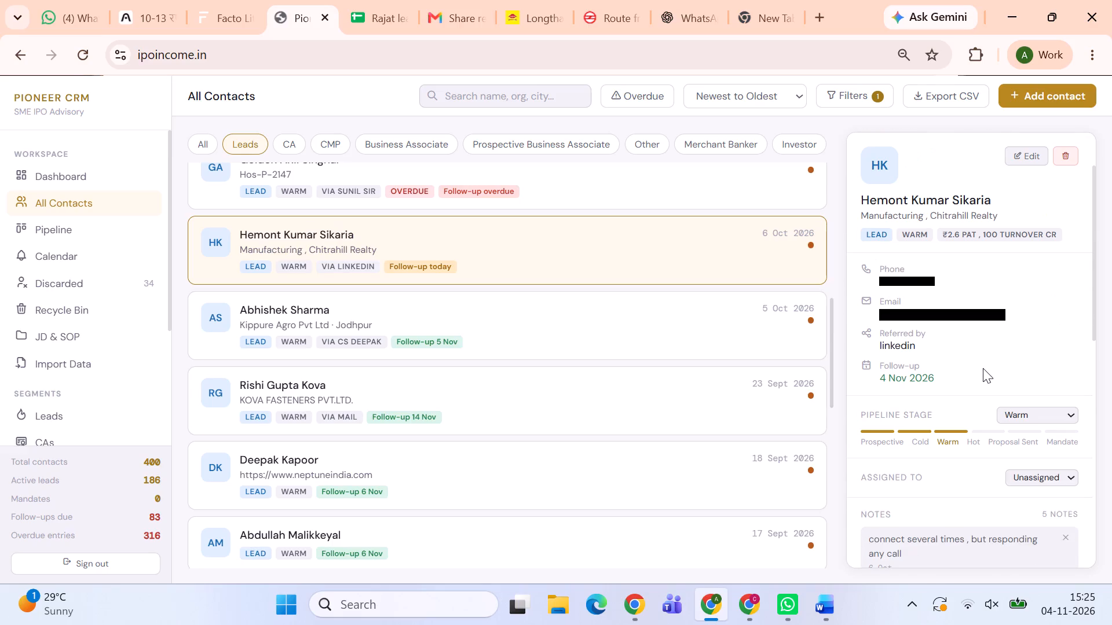
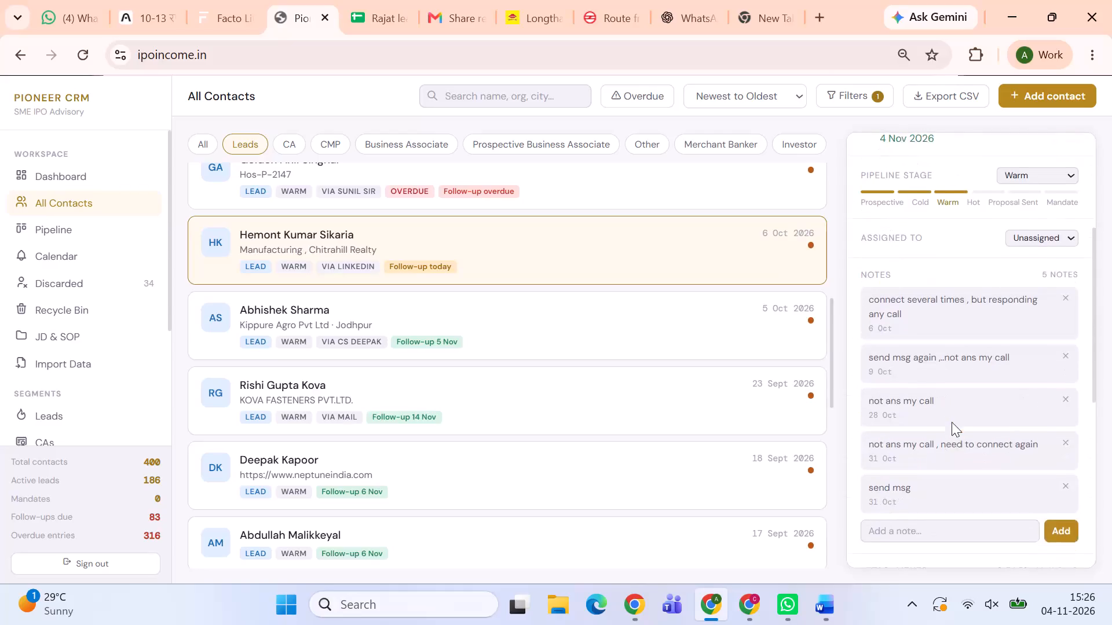
Add the note "not ans my call" to the Chitrahill Realty manufacturing lead.
scroll(916, 444, down, 1)
click(931, 485)
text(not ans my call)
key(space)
drag(978, 515, 1059, 473)
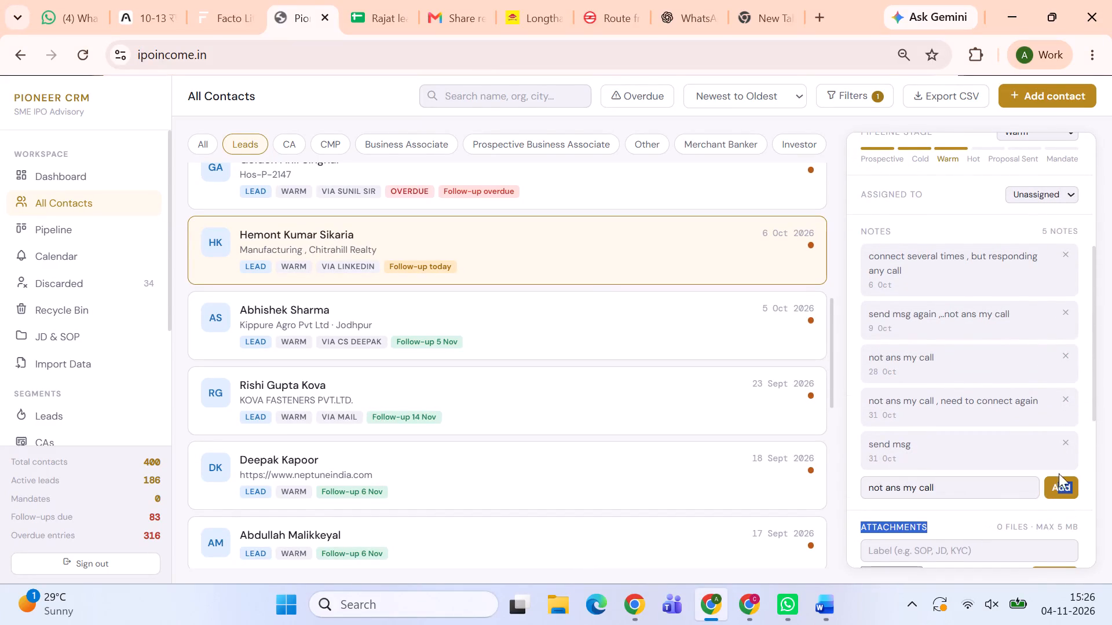
drag(1059, 473, 962, 434)
click(962, 434)
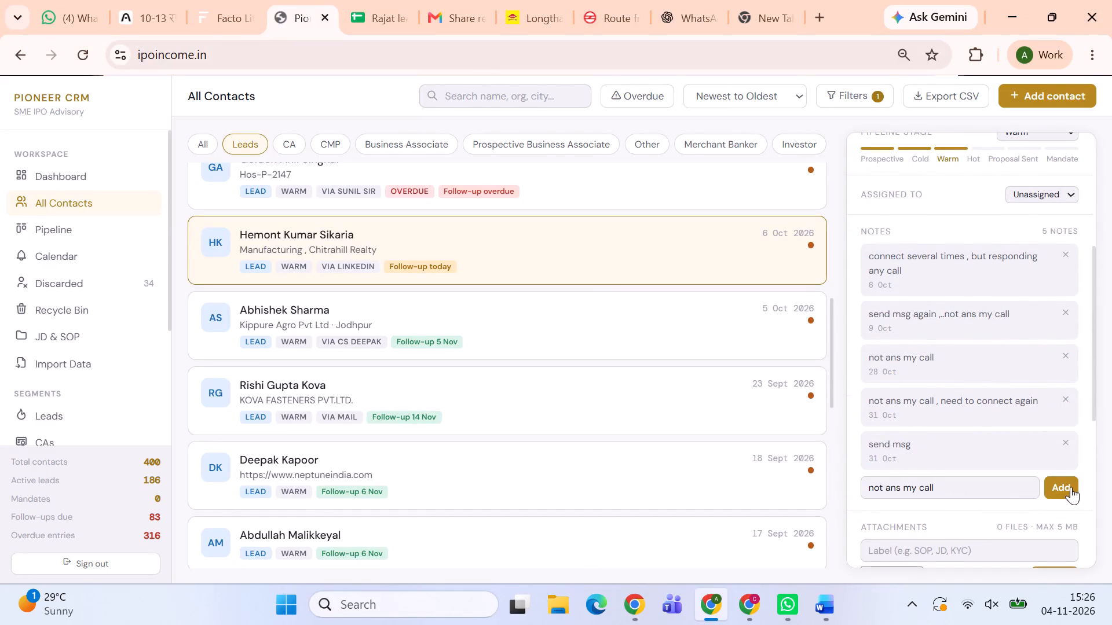
click(1063, 481)
Update the Chitrahill Realty lead's follow-up date to 6 Nov 2026.
scroll(958, 390, up, 5)
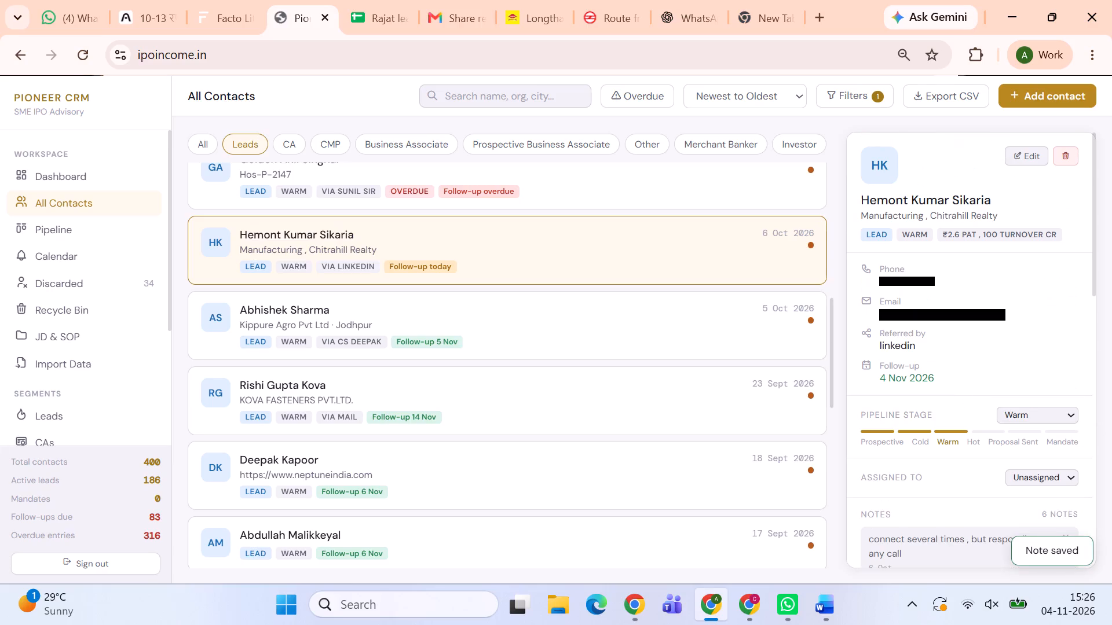
click(1034, 150)
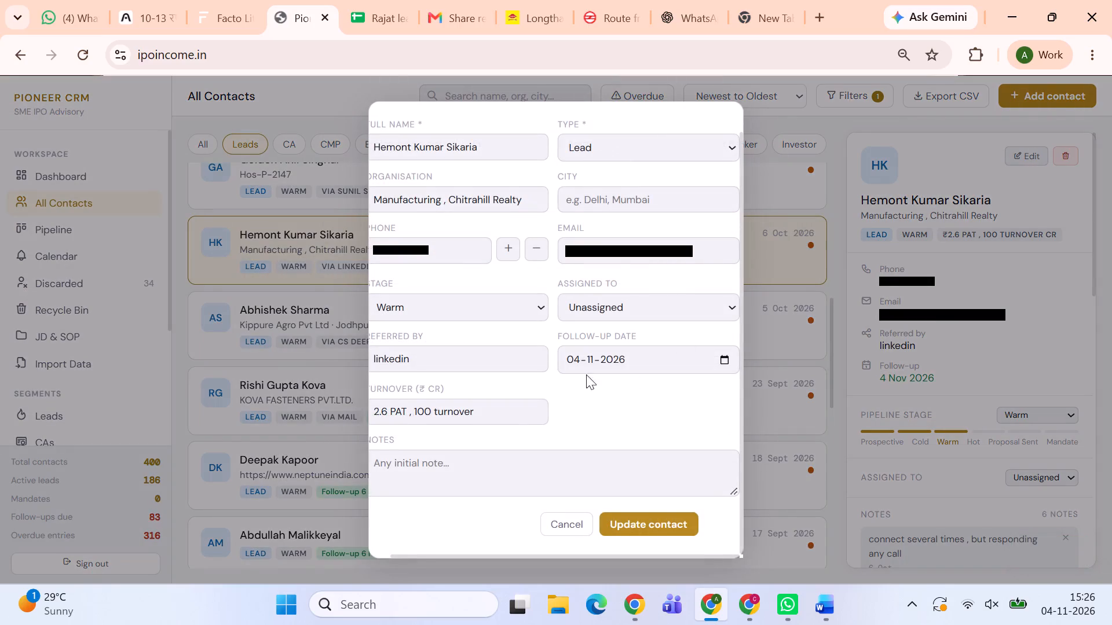
click(727, 362)
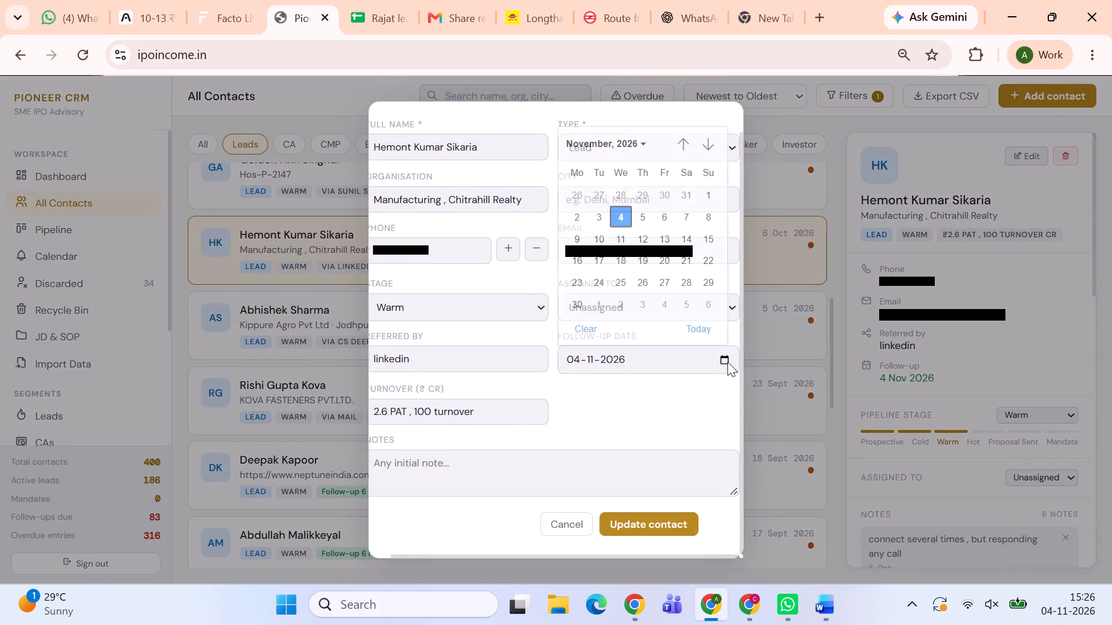
click(663, 212)
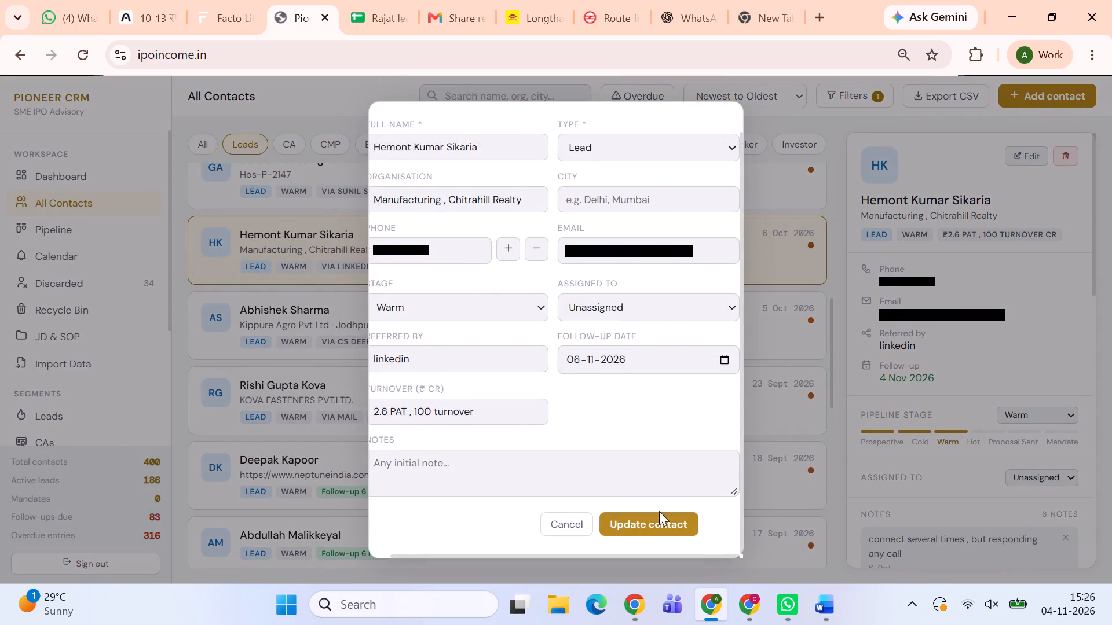
click(646, 525)
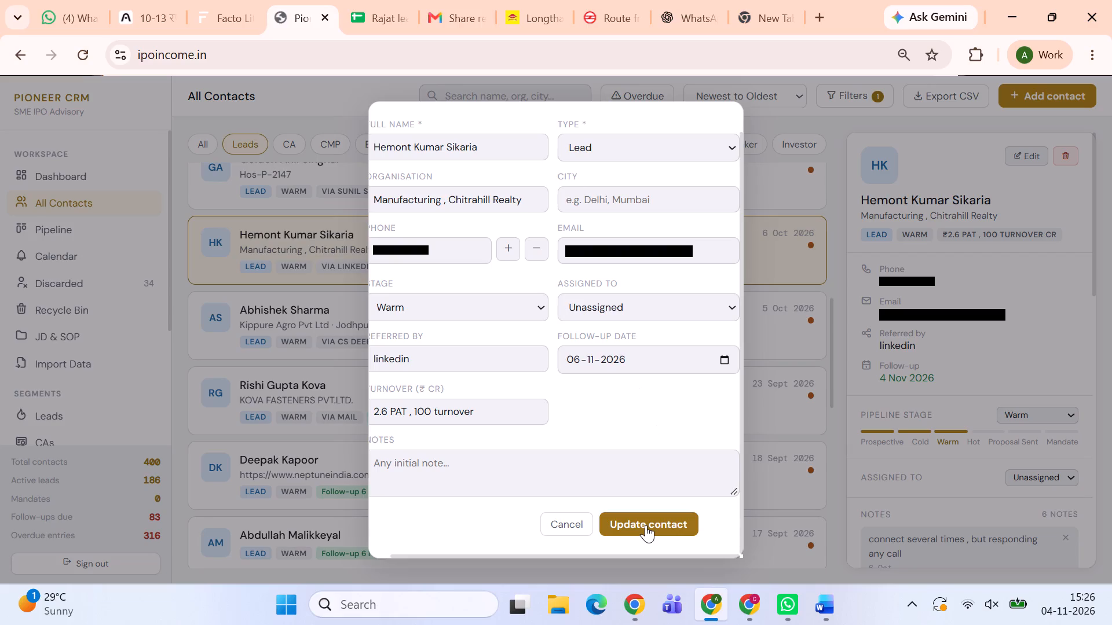
click(653, 519)
scroll(610, 322, right, 3)
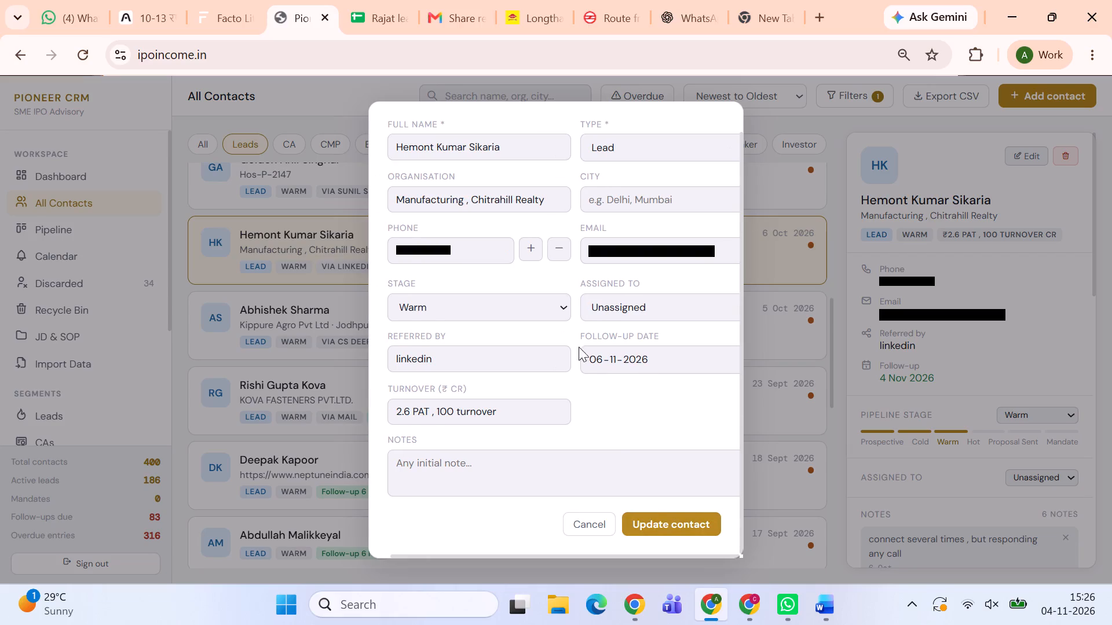
click(647, 524)
scroll(565, 297, left, 1)
scroll(500, 386, up, 1)
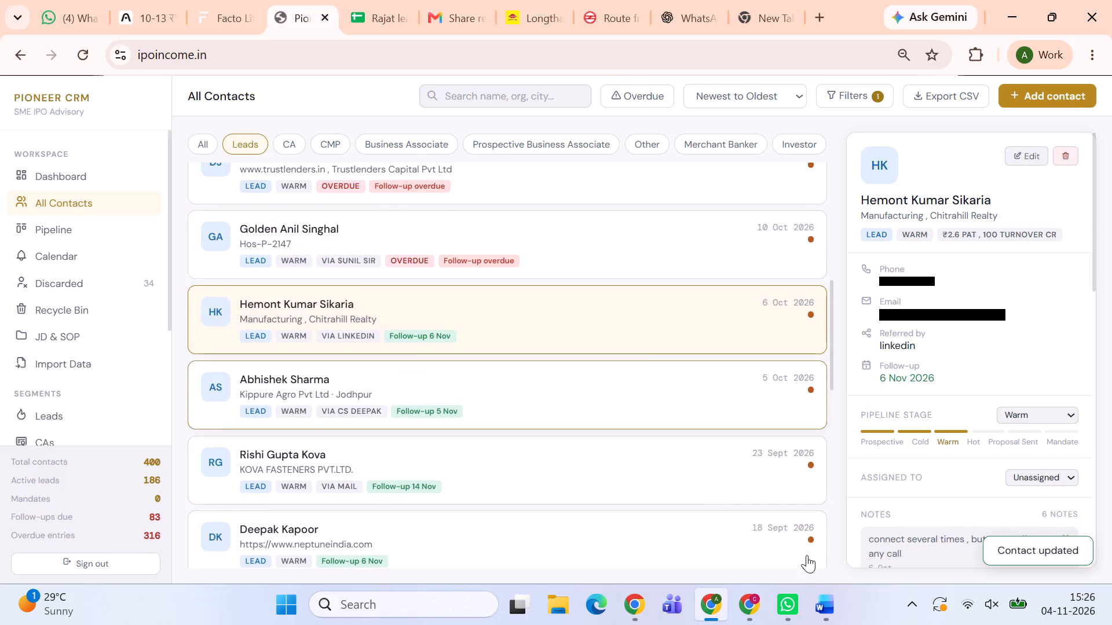
In the Word list, complete item 12 for the Chitrahill Realty lead, "make call but not ans , need to connect tomorrow", and start item 13.
click(826, 594)
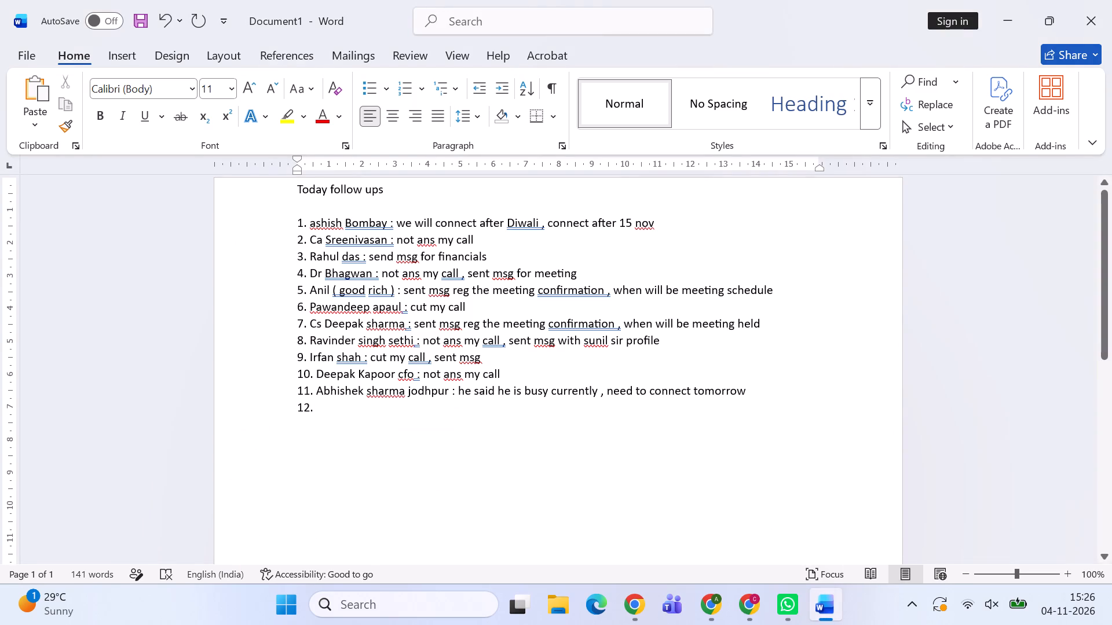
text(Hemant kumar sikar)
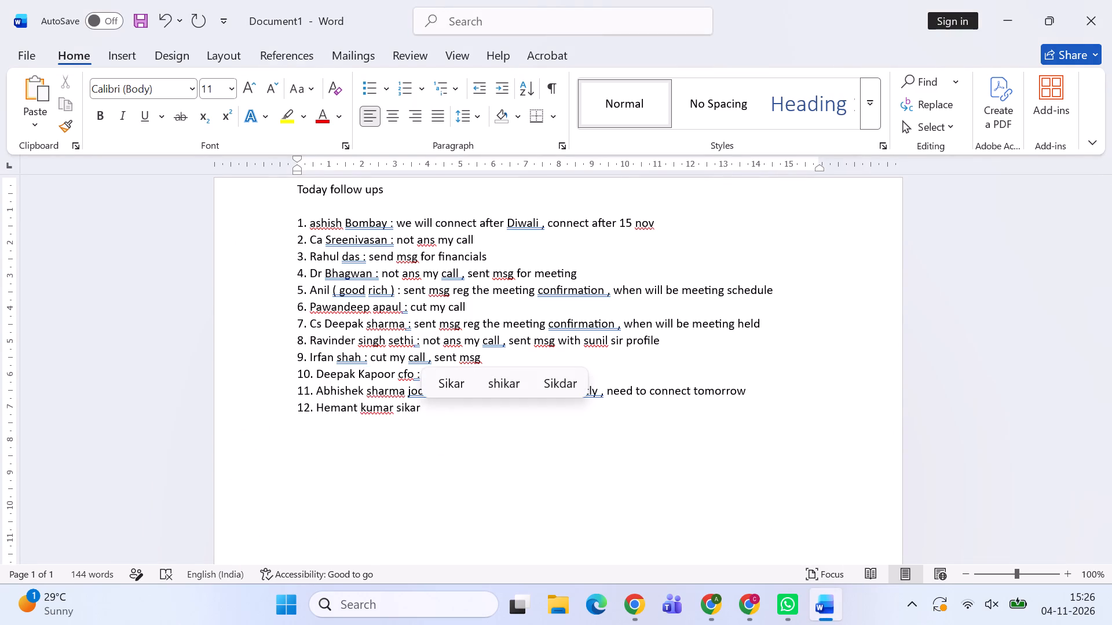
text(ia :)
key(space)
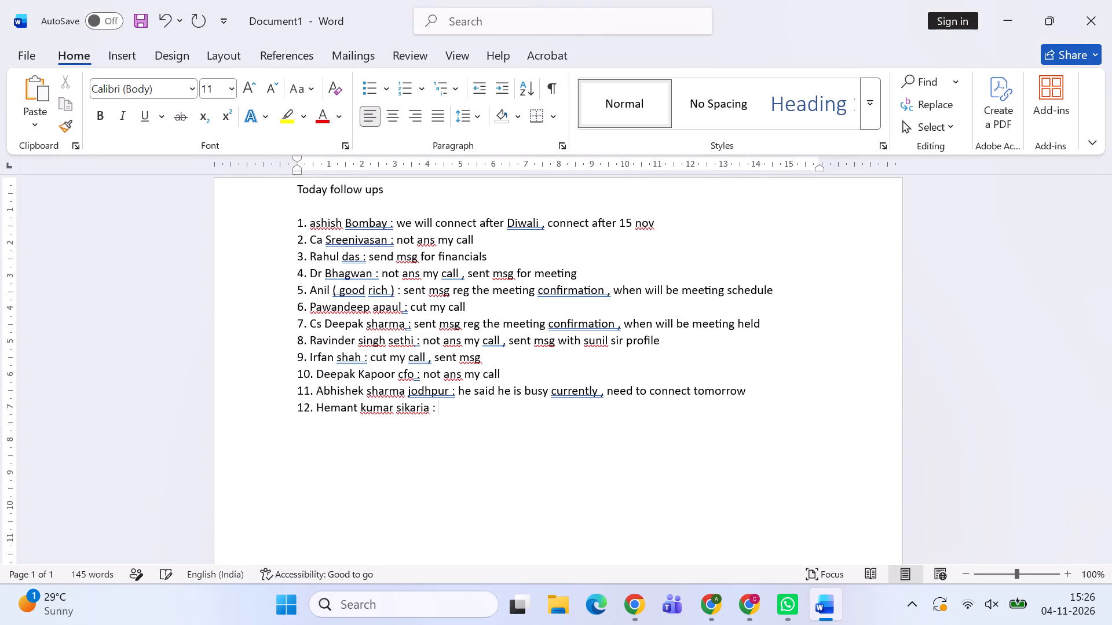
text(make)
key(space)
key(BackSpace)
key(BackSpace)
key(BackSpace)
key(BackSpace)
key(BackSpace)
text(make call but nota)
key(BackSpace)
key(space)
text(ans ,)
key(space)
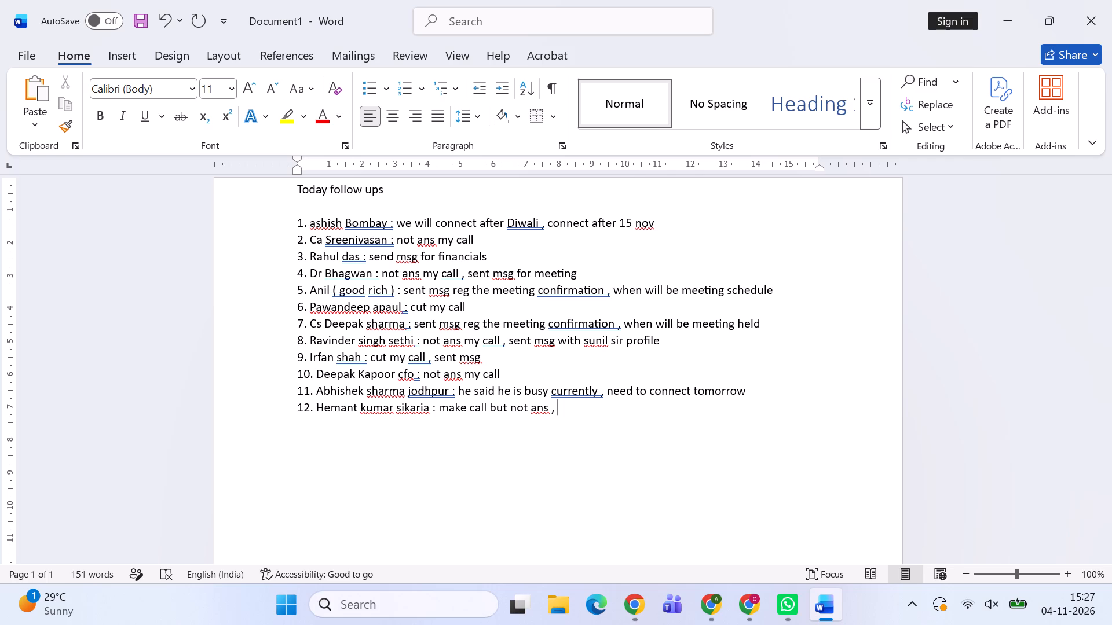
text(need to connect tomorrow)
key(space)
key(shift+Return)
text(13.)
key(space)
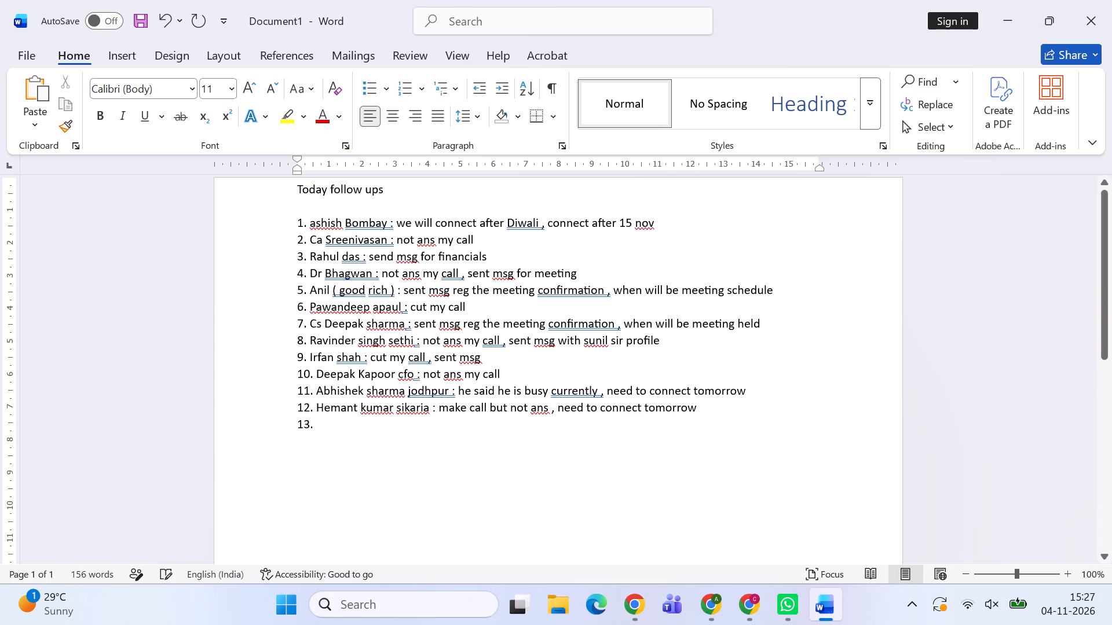
Back in the CRM, review the details and notes of the Trustlenders Capital, Apna Ghar and Elgin Electronis warm leads.
click(714, 600)
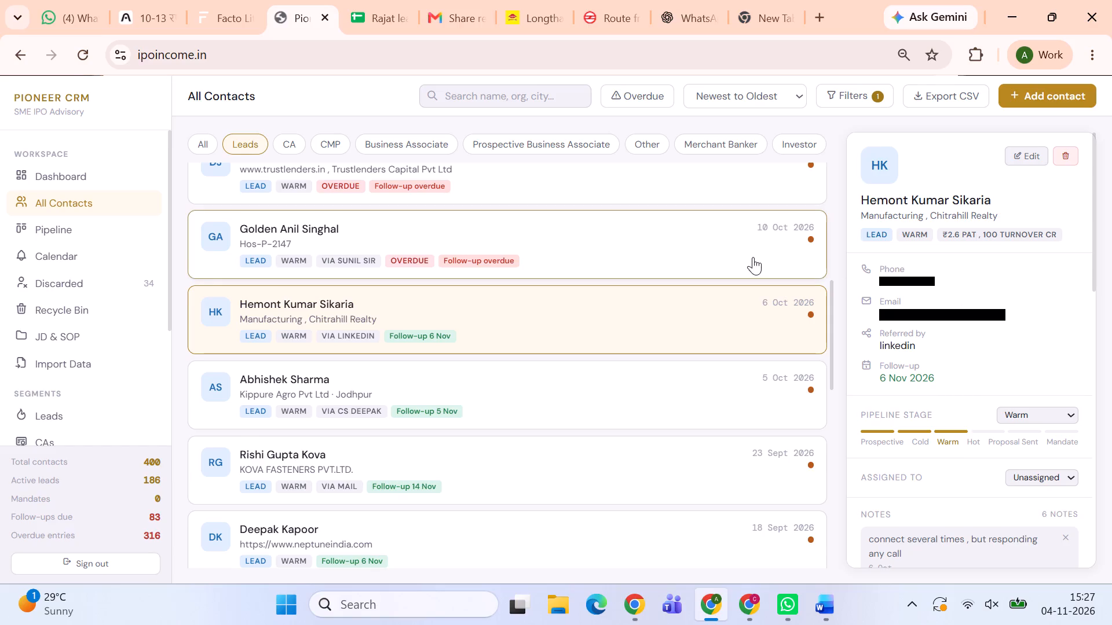
scroll(753, 257, up, 1)
click(651, 295)
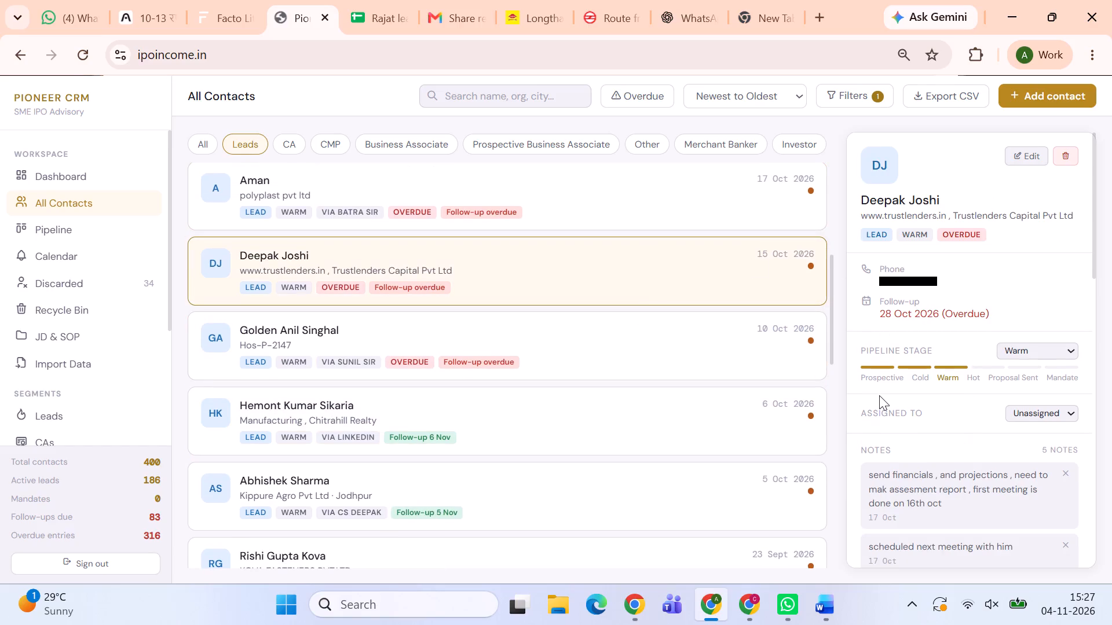
scroll(879, 395, down, 3)
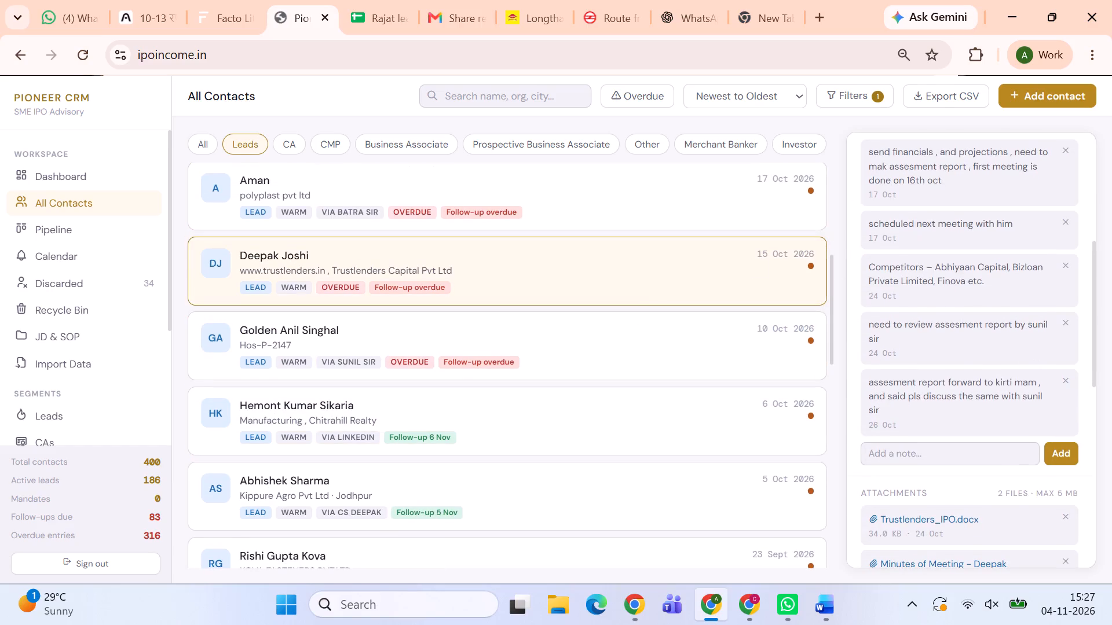
scroll(695, 329, up, 1)
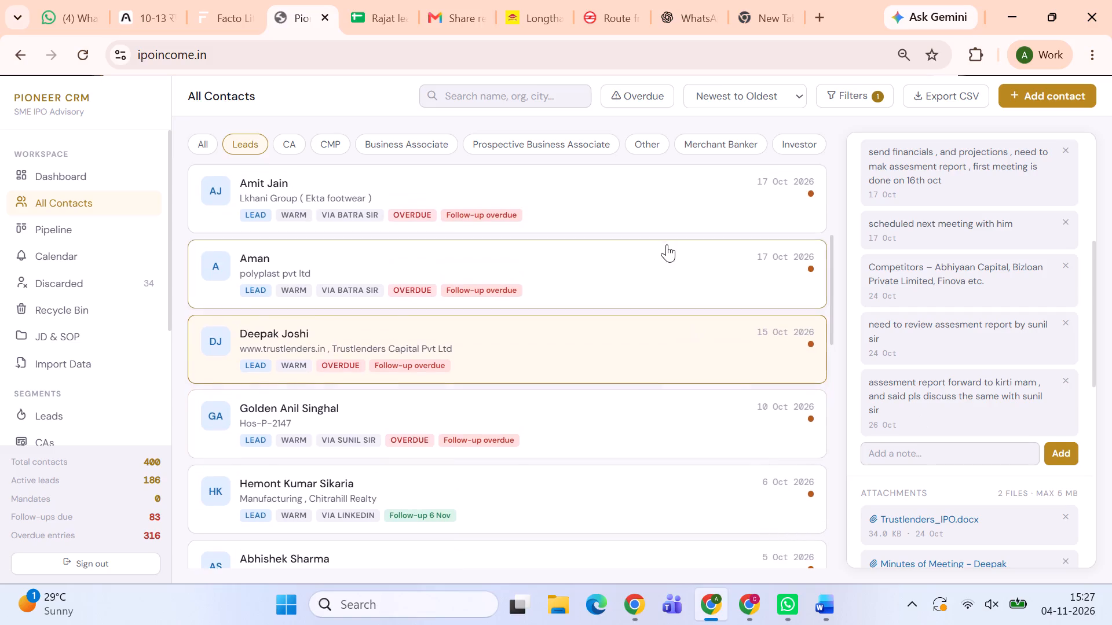
scroll(592, 271, up, 1)
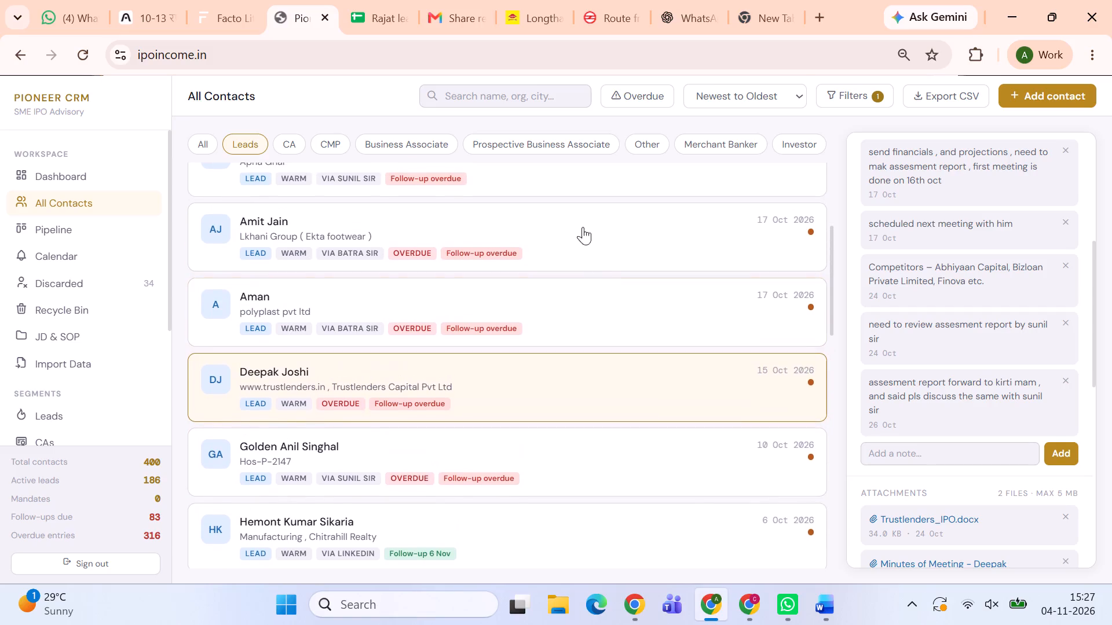
scroll(674, 307, up, 1)
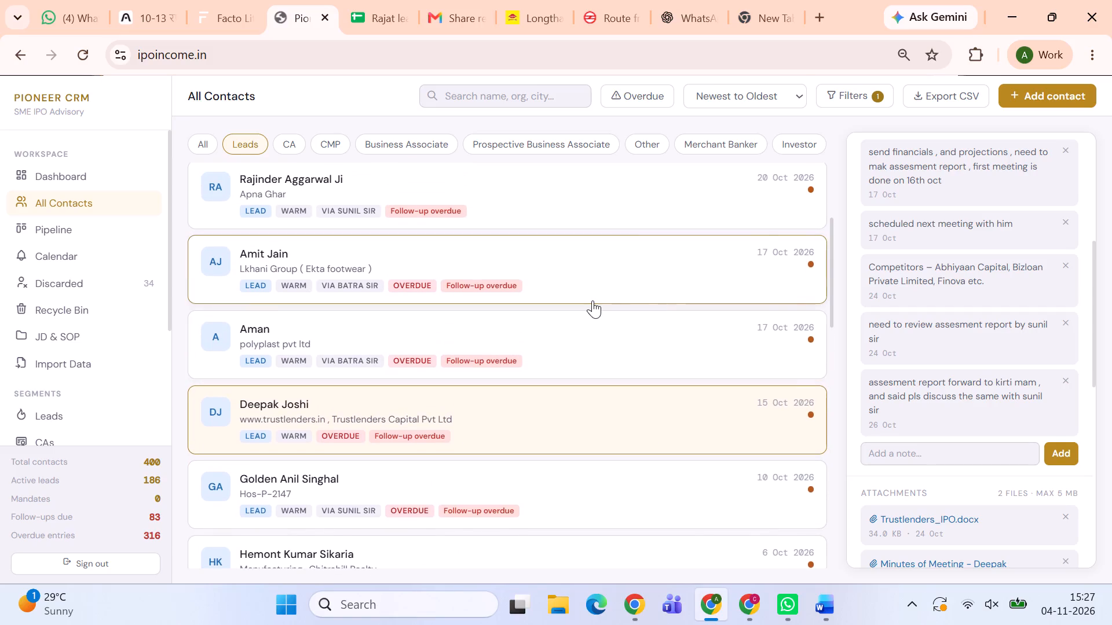
scroll(592, 300, up, 1)
click(623, 296)
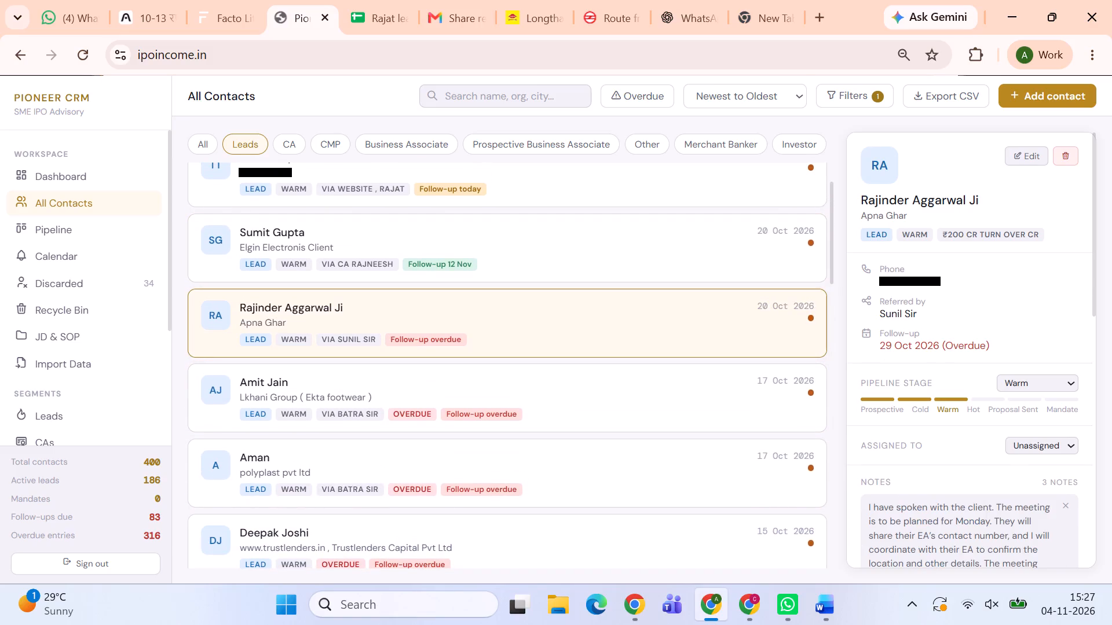
scroll(882, 412, down, 2)
scroll(720, 297, up, 1)
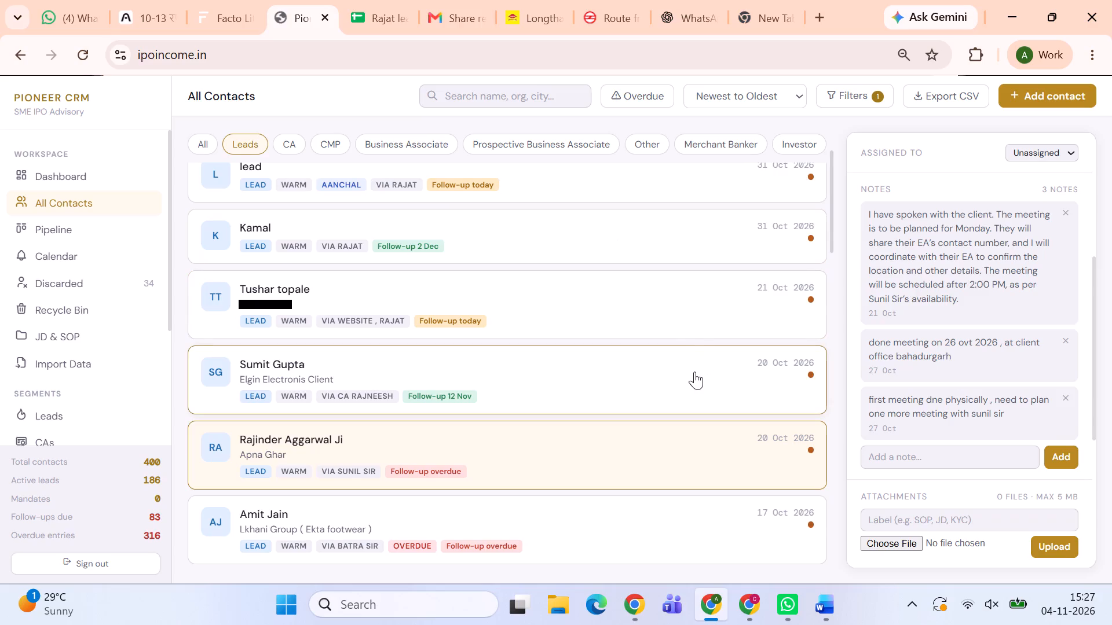
click(694, 379)
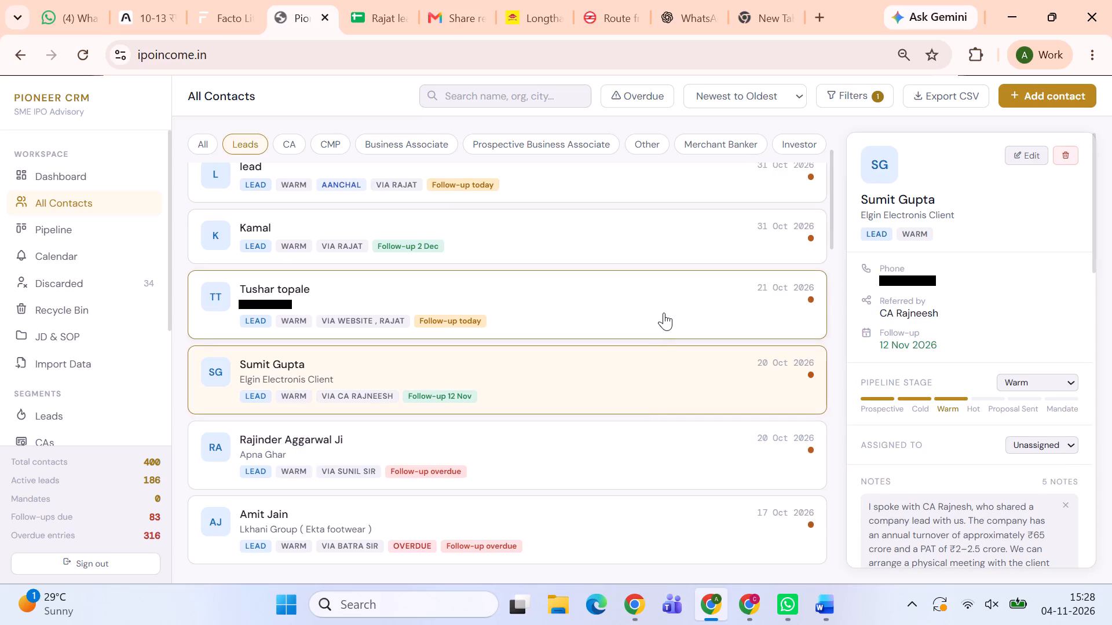
click(664, 437)
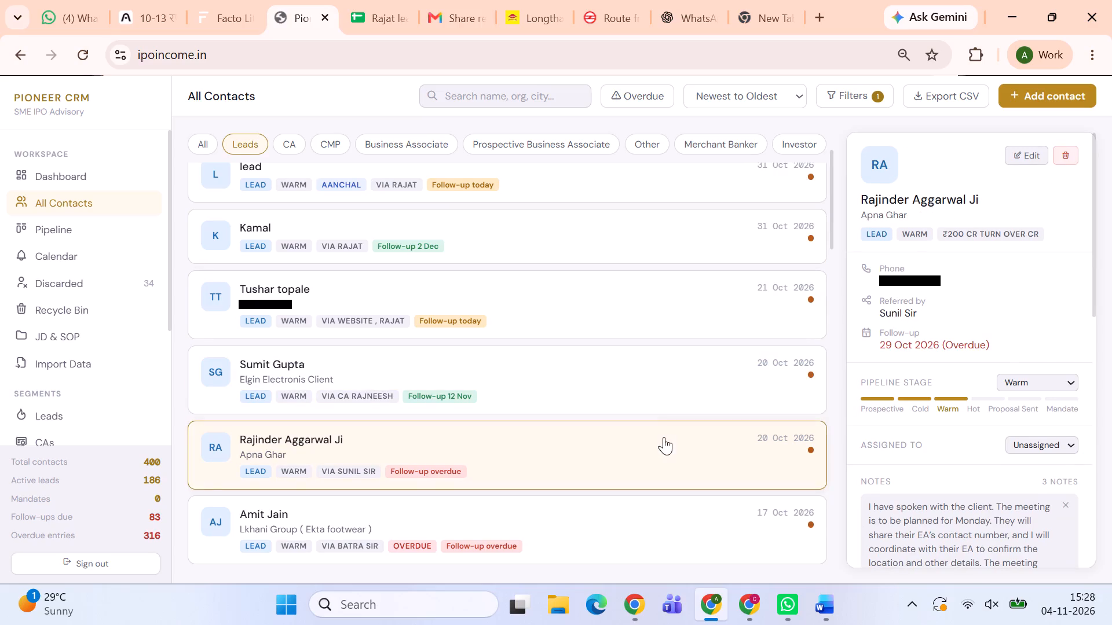
scroll(922, 433, down, 3)
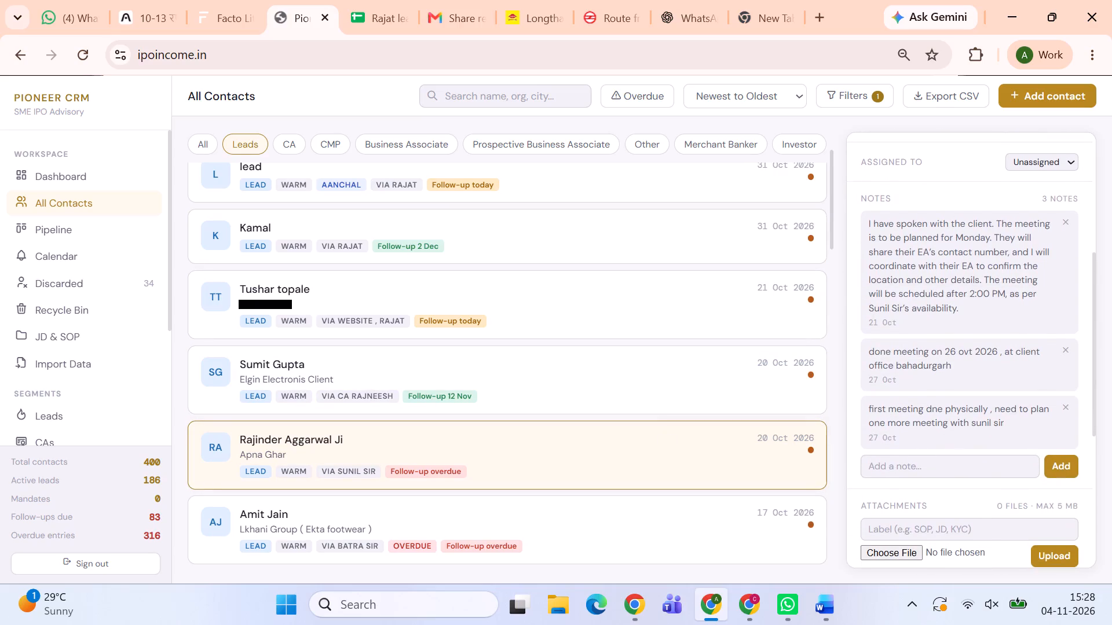
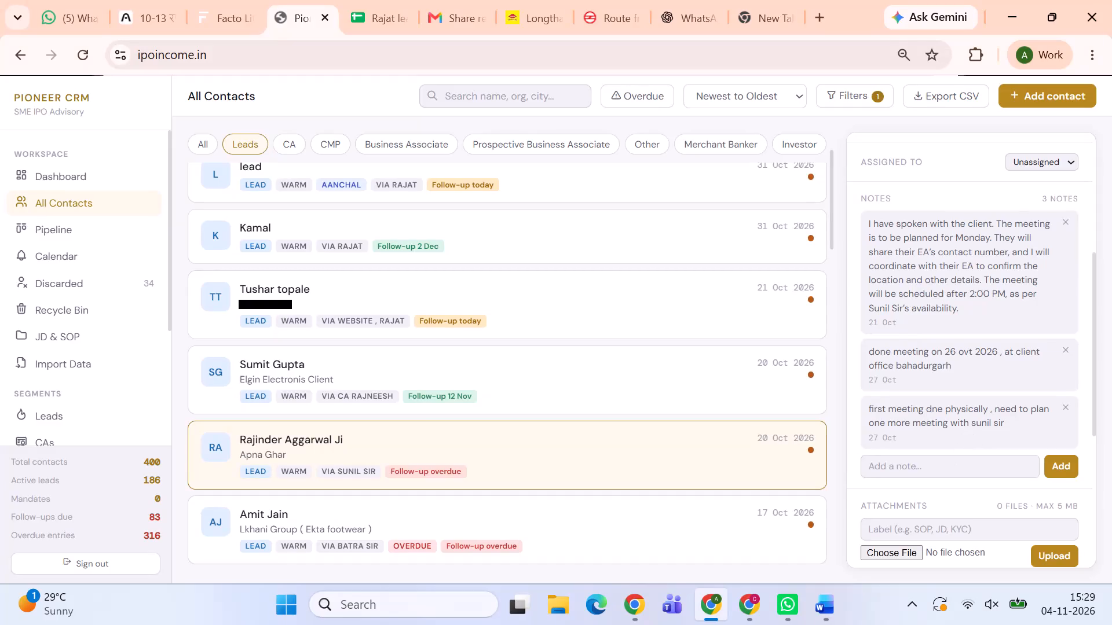
Add a note to the Apna Ghar lead: connected with his EA Archana, "she said she will confirm the meeting timing after discuss with rajinder sir".
click(932, 459)
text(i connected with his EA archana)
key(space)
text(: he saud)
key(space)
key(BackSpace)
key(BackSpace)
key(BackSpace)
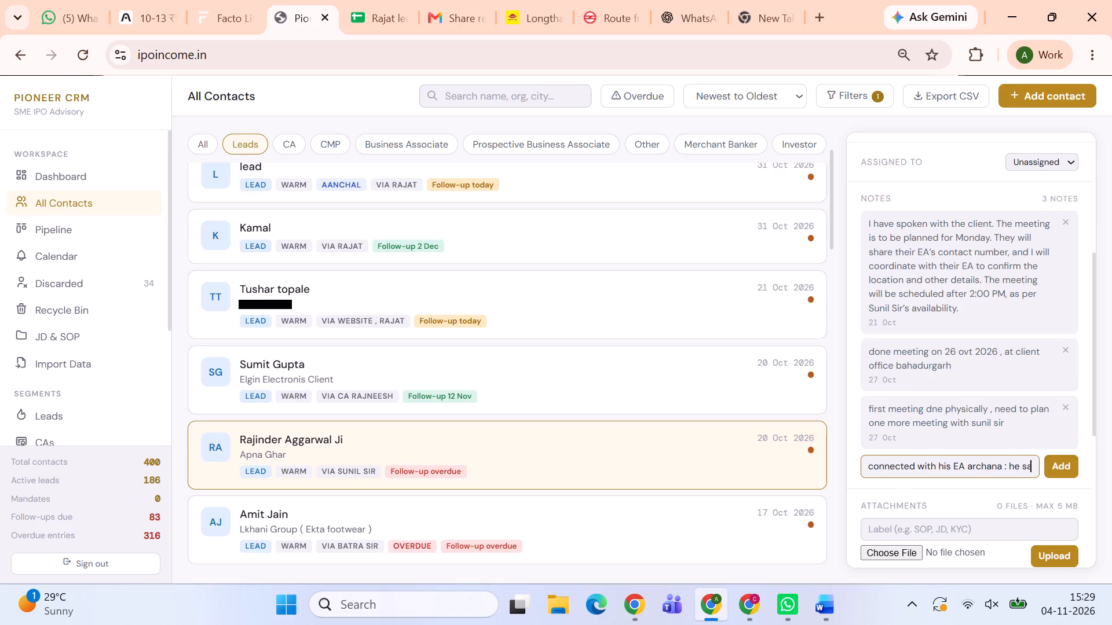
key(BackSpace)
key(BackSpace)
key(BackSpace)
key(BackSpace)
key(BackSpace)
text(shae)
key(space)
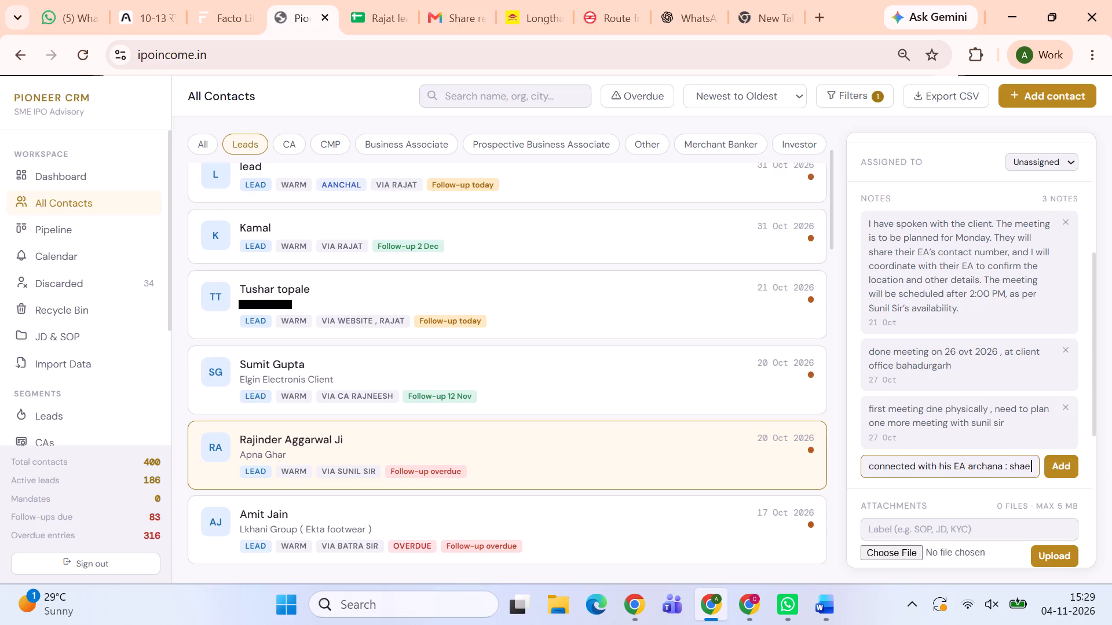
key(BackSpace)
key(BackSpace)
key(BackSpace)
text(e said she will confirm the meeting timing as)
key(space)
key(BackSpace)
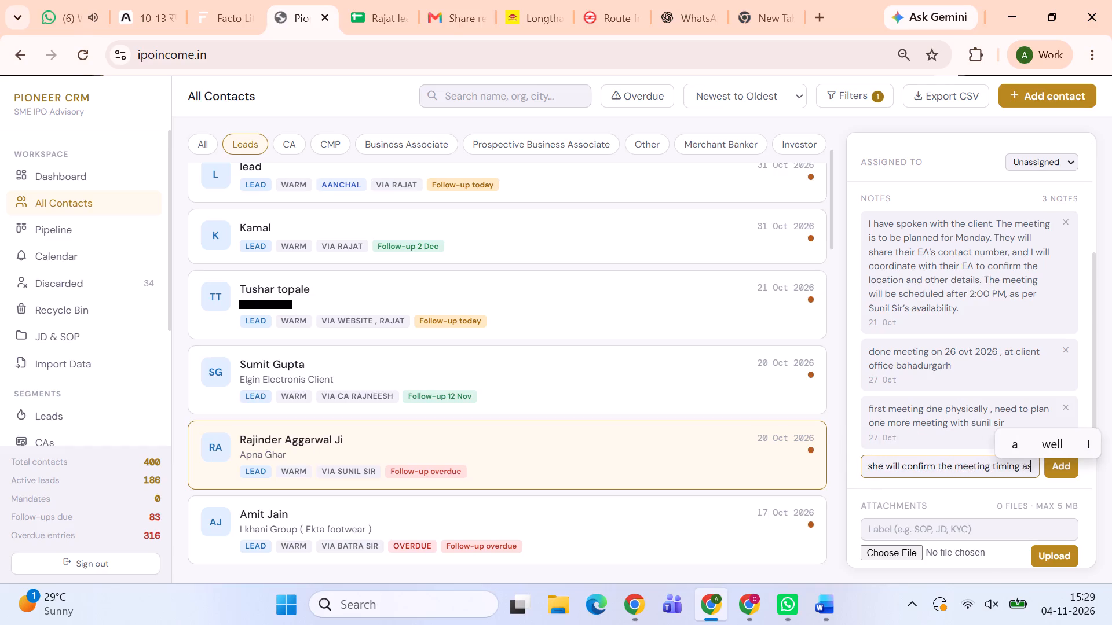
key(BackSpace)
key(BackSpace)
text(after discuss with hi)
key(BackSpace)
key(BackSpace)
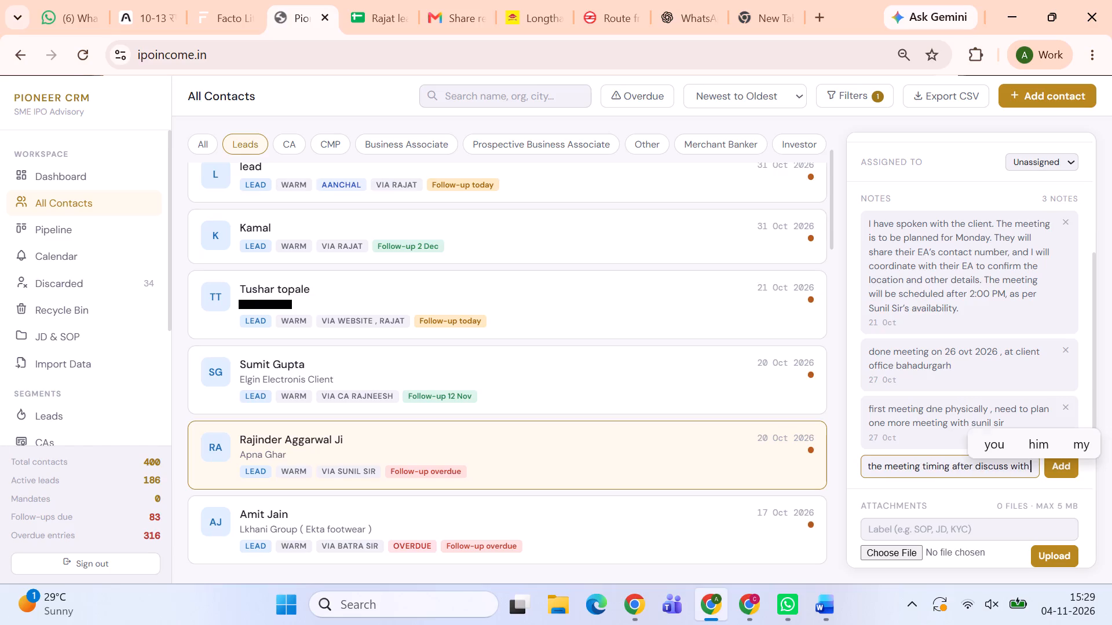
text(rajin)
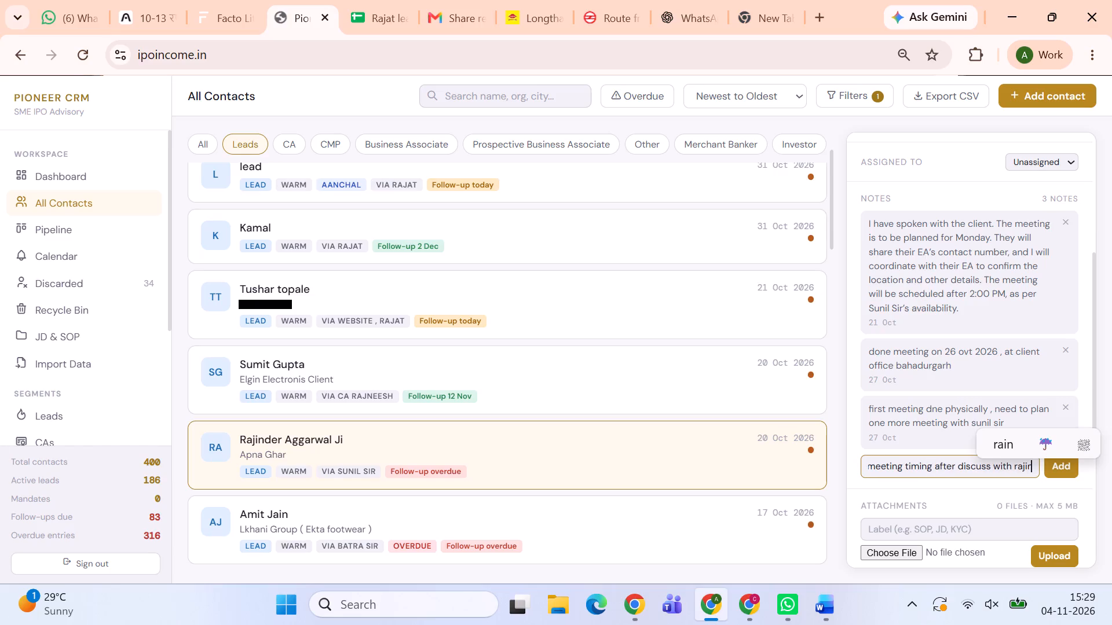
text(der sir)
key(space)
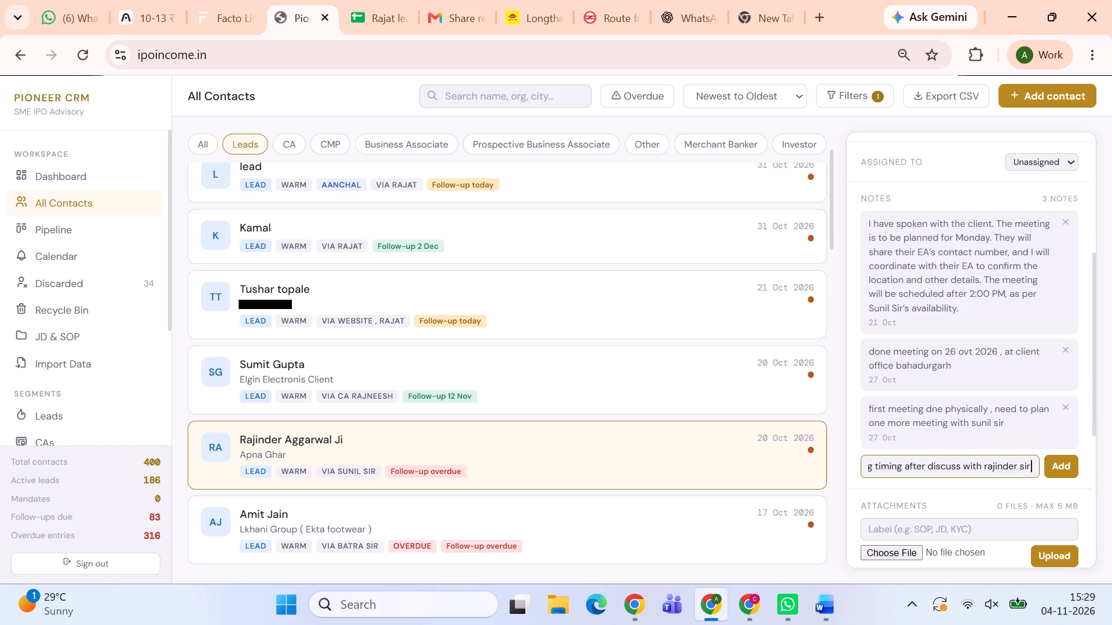
click(982, 513)
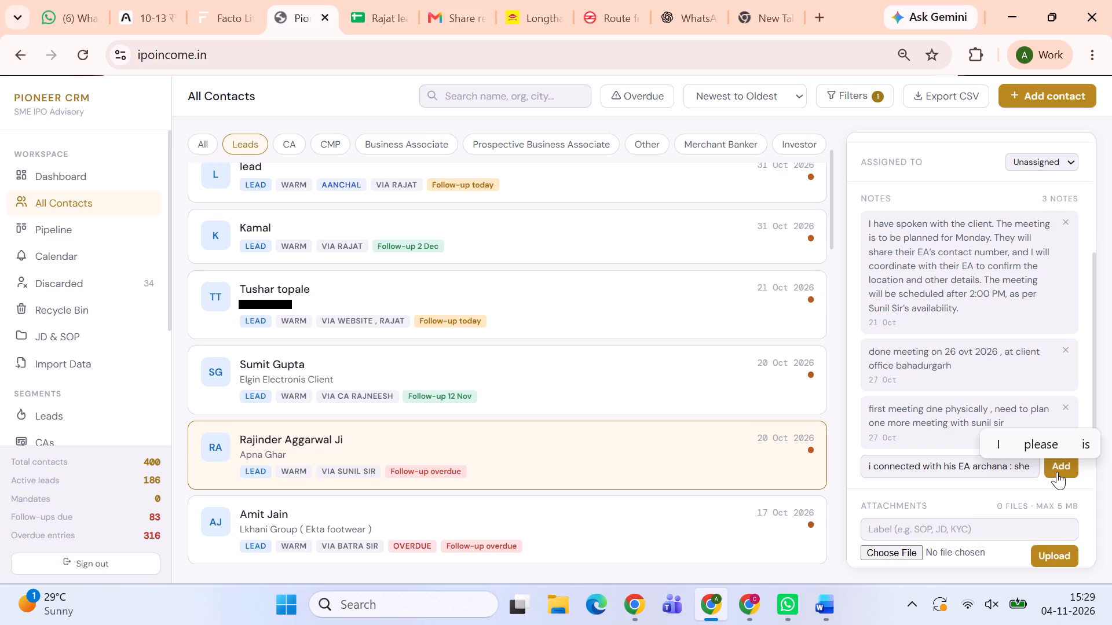
click(1059, 464)
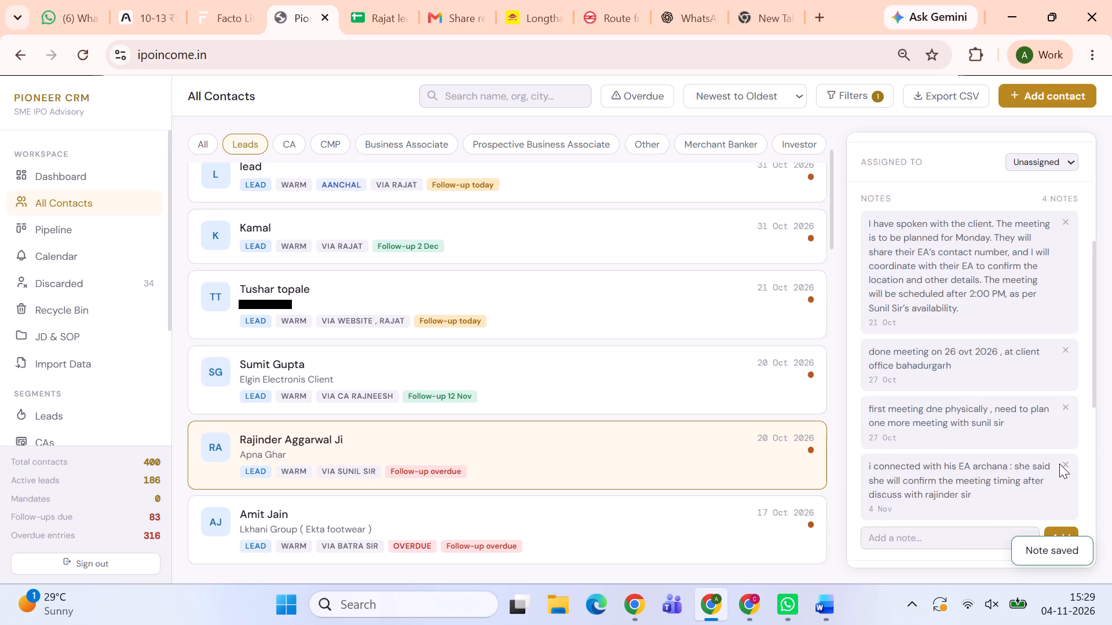
In the Word list, complete item 13 for the Apna Ghar lead, saying EA Archana will confirm the meeting date after discussion, and start item 14.
click(831, 597)
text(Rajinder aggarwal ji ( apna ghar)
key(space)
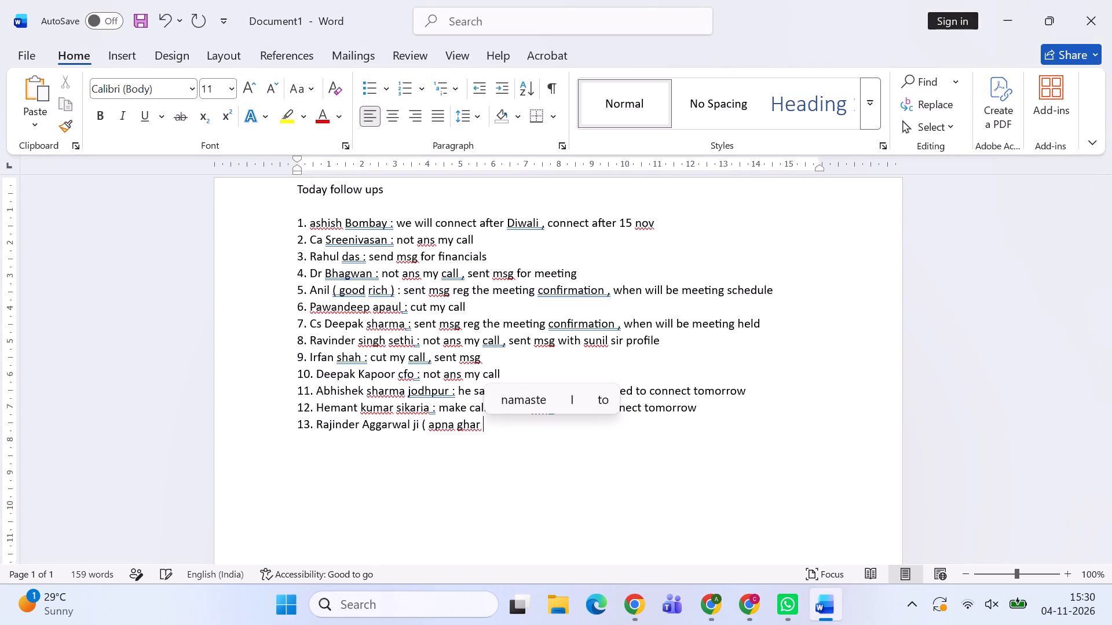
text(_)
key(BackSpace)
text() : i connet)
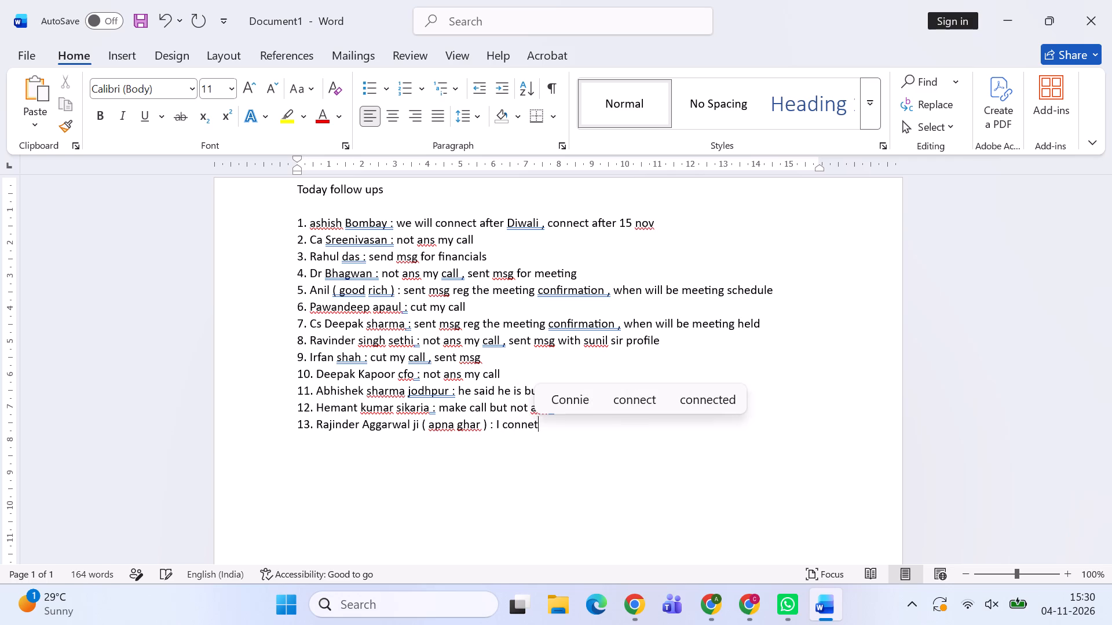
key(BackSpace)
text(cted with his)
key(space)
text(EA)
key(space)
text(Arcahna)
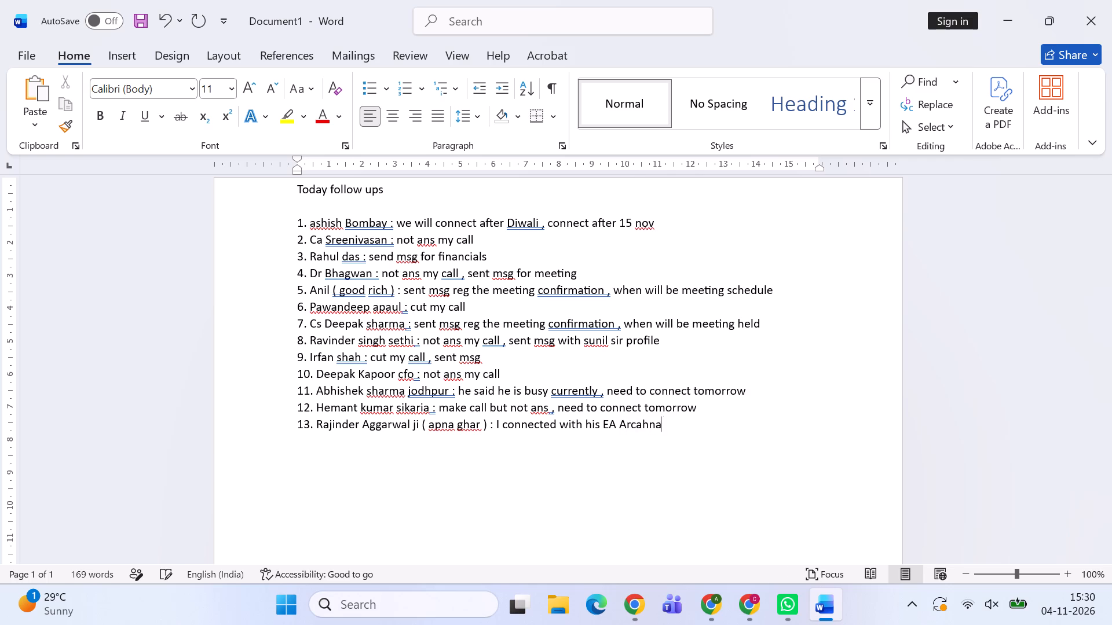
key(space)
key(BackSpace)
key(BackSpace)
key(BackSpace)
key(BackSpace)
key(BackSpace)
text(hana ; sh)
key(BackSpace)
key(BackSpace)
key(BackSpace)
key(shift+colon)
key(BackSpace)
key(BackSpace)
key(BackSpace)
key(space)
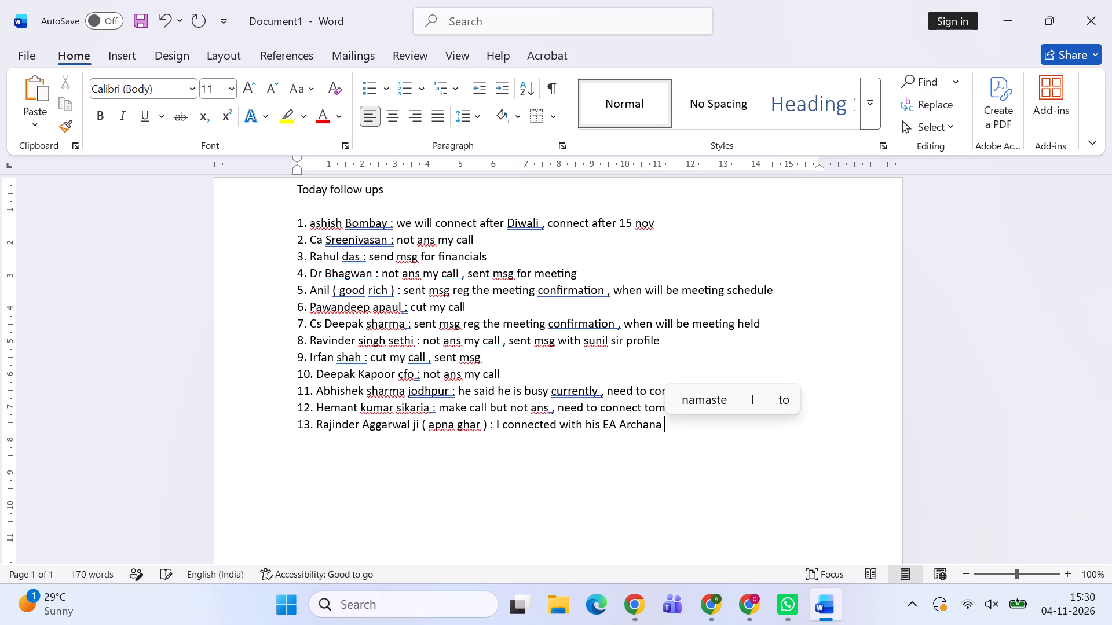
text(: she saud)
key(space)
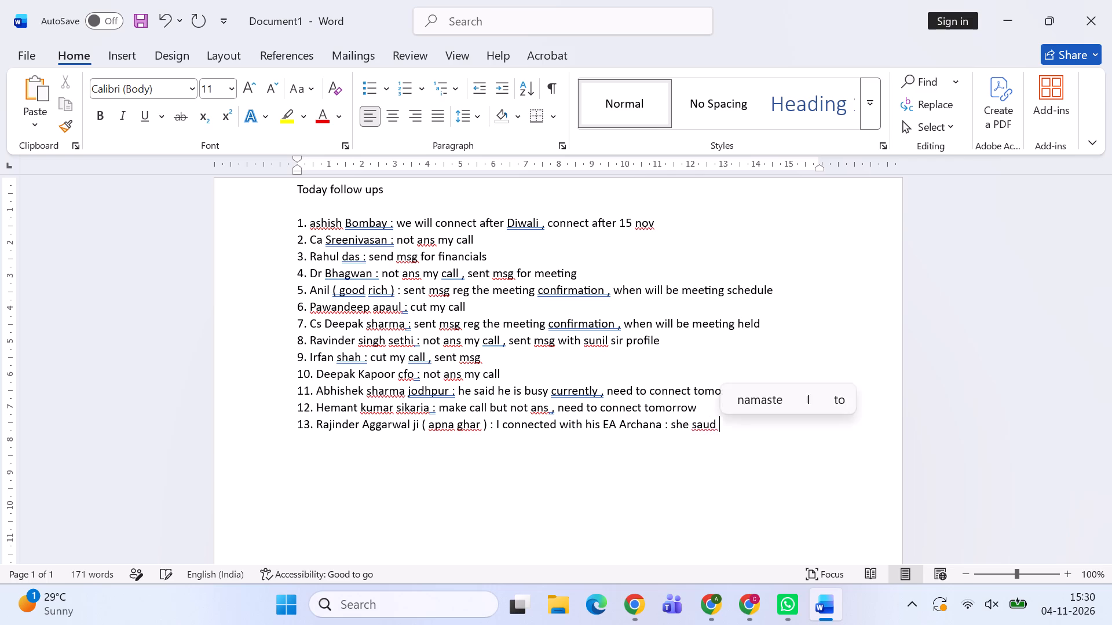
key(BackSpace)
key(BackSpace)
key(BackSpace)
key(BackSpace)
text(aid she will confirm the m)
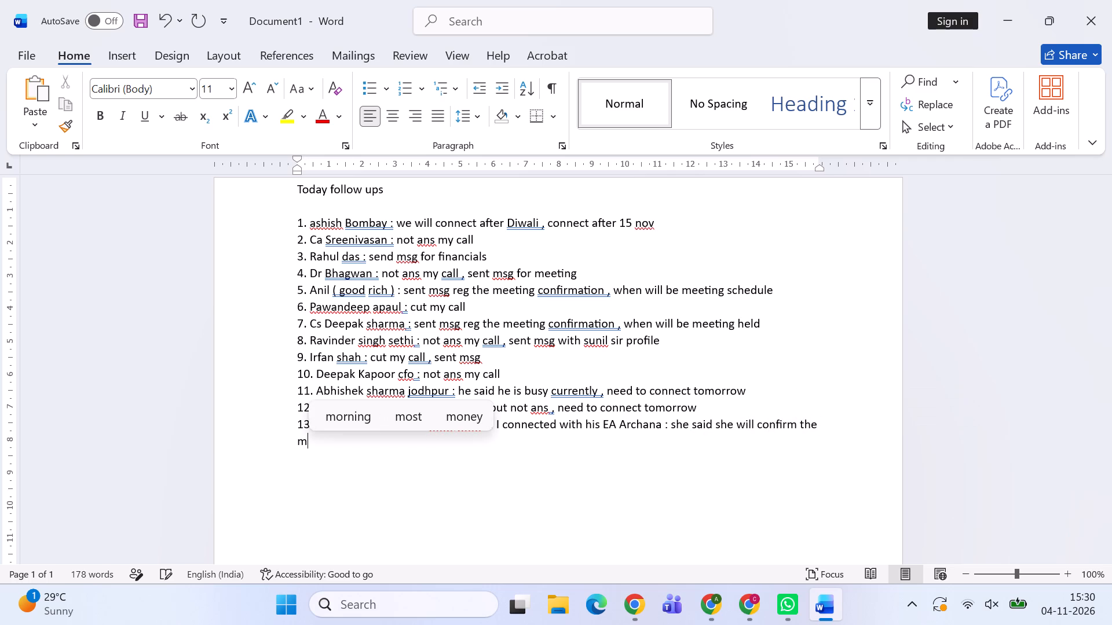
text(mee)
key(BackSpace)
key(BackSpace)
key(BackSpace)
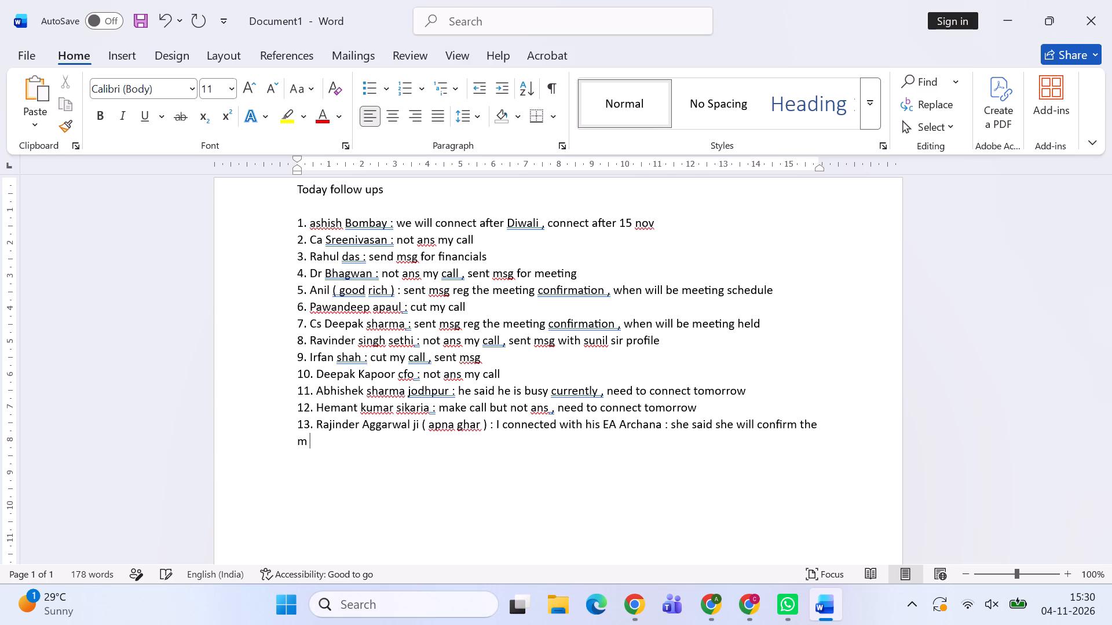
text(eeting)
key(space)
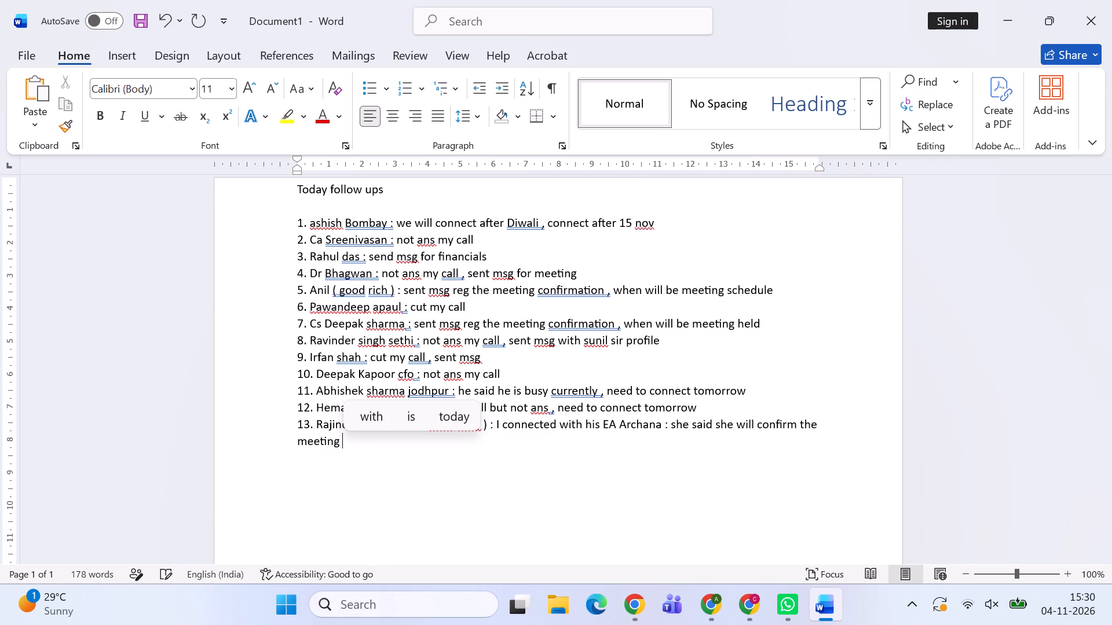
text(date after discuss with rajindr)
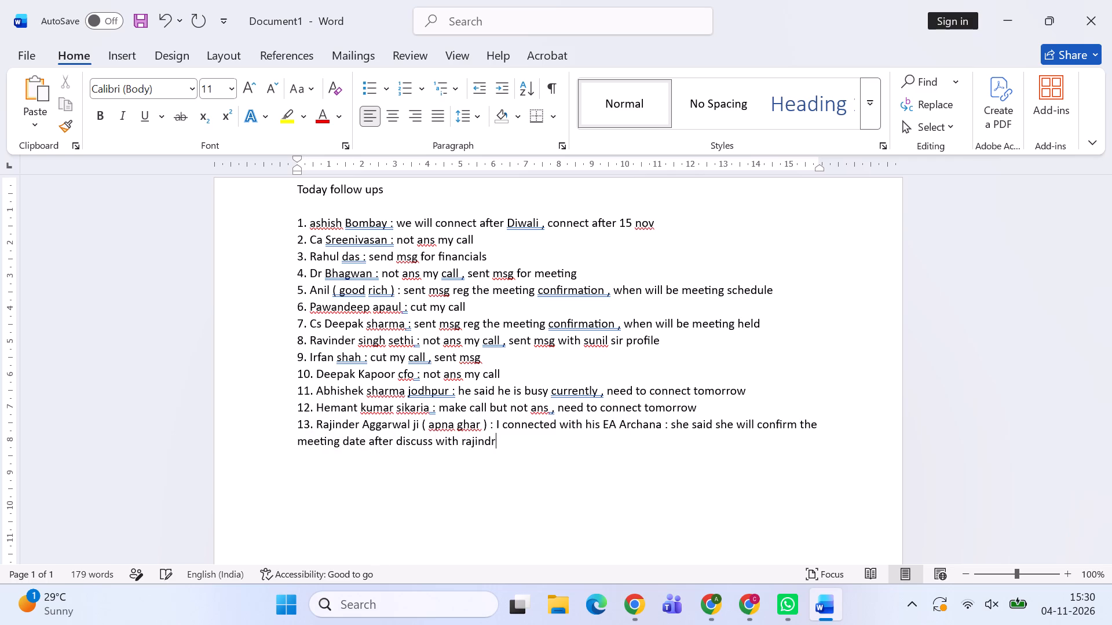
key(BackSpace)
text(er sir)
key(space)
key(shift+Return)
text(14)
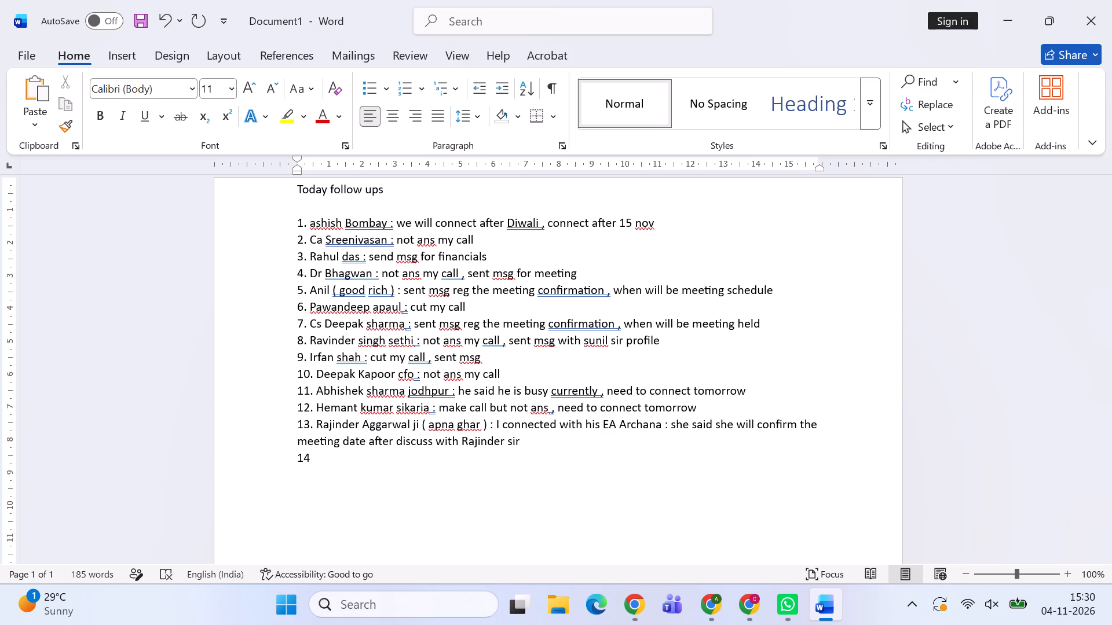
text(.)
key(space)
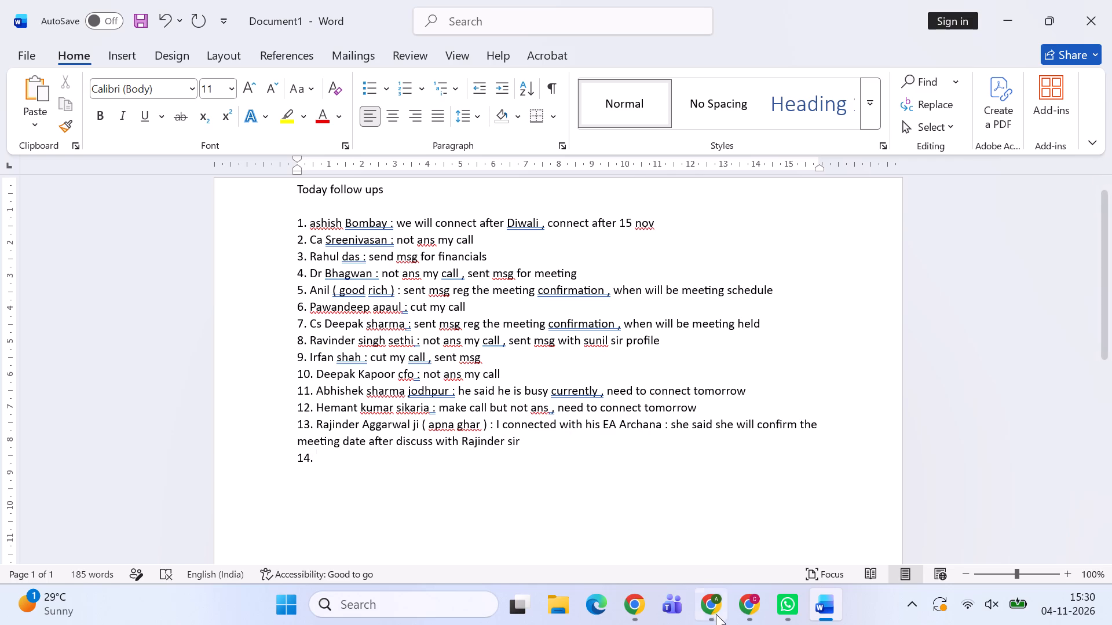
Back in the CRM, update the Apna Ghar lead's follow-up date to 5 Nov 2026.
click(716, 615)
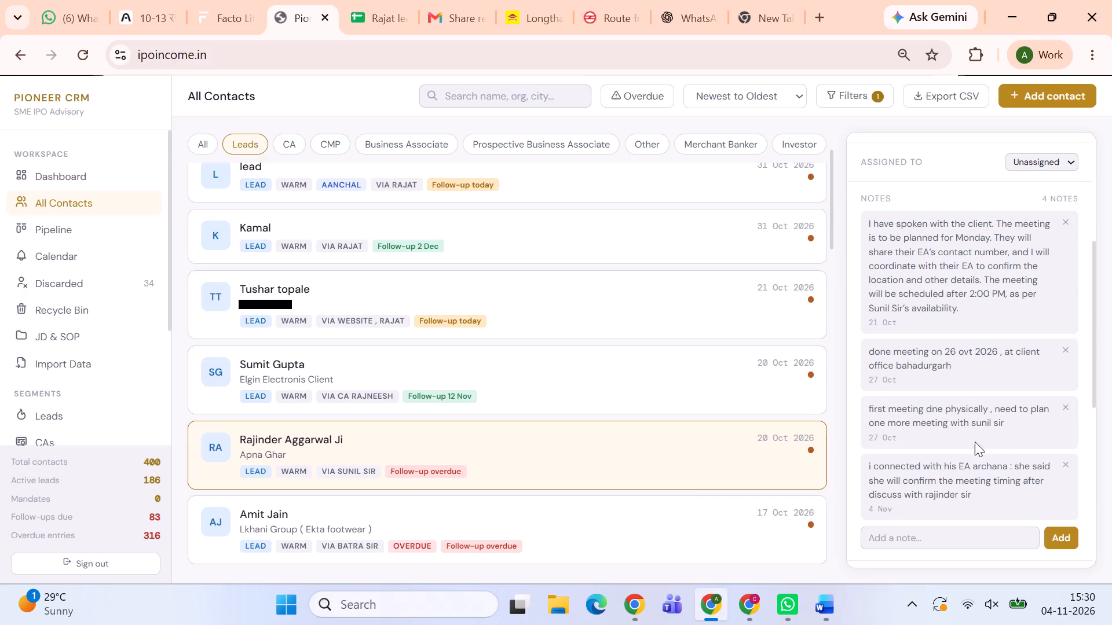
scroll(952, 446, up, 3)
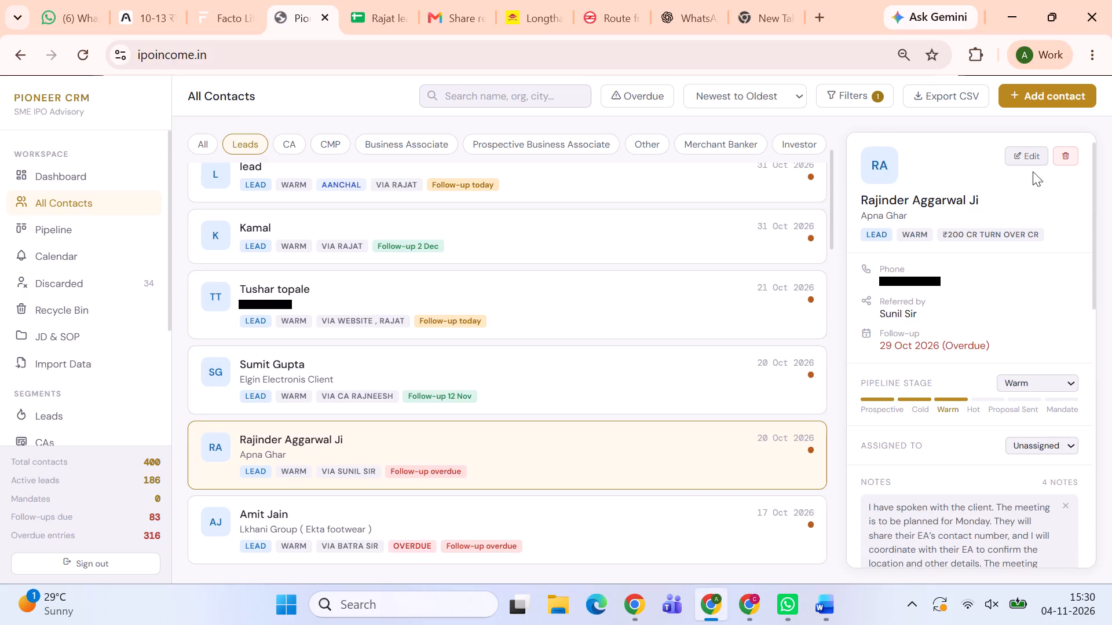
click(1032, 156)
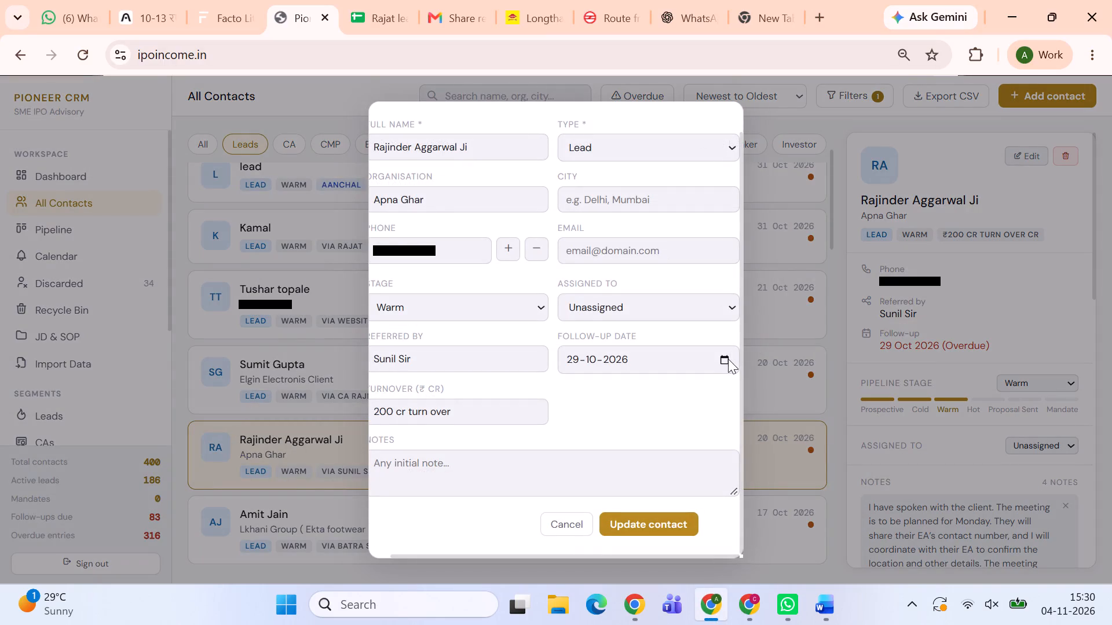
click(728, 359)
click(648, 303)
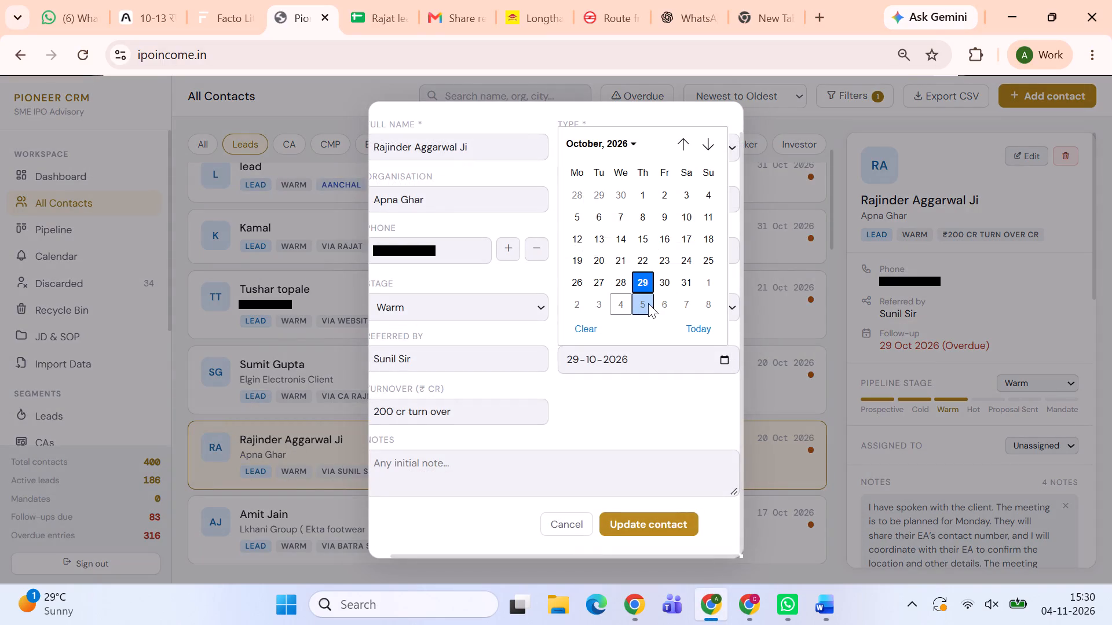
click(659, 521)
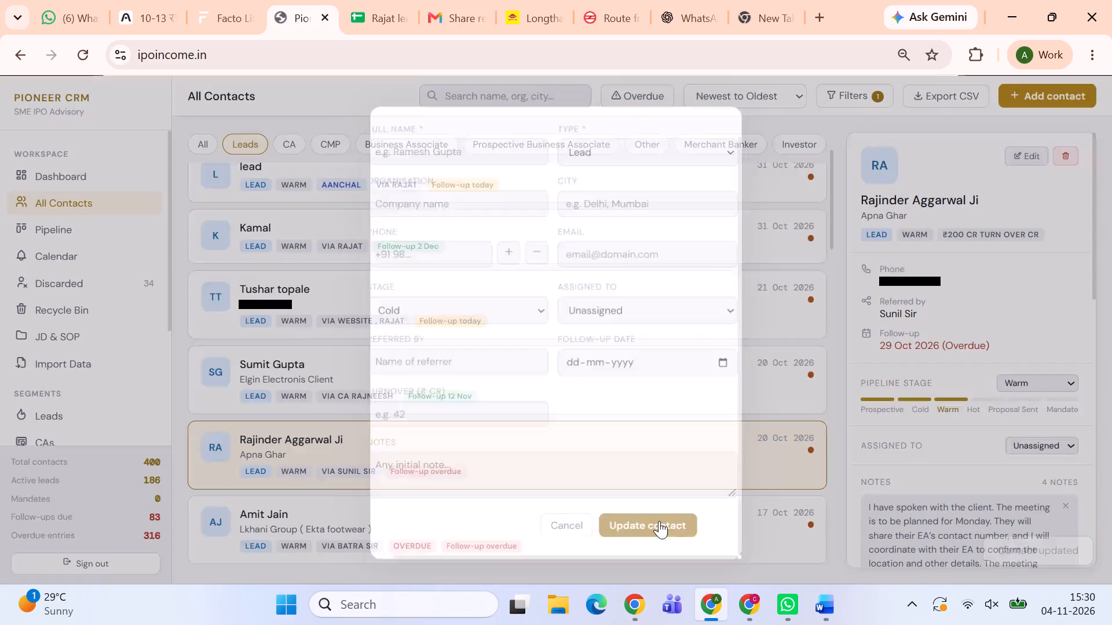
Add the note "call not ans , need to connect again" to the 21 Oct warm lead referred via Website, Rajat.
scroll(643, 365, up, 1)
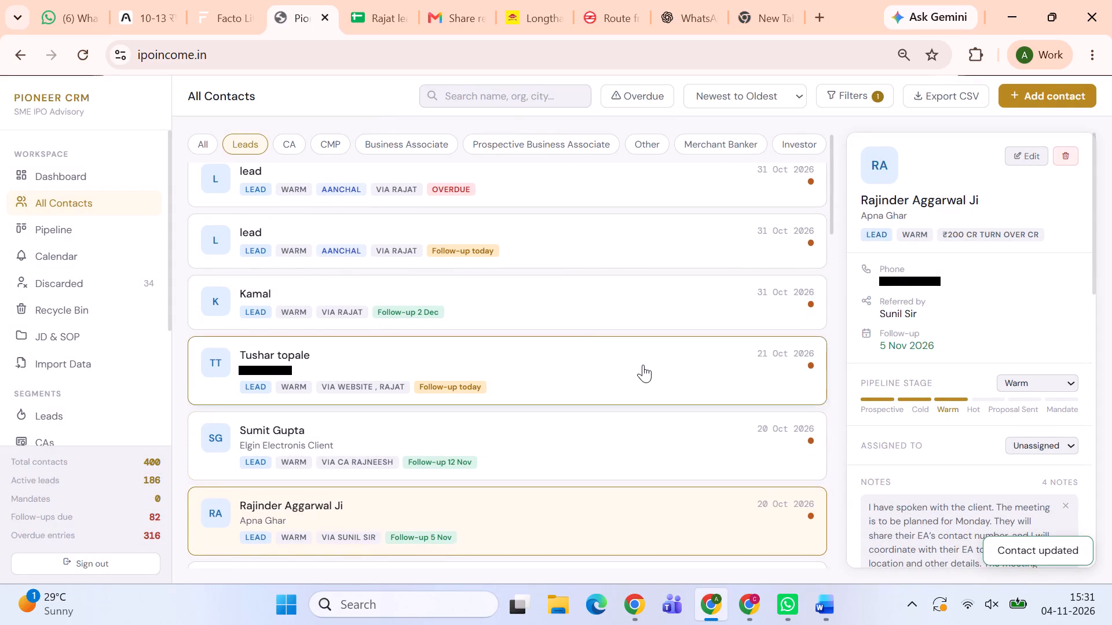
scroll(592, 381, up, 1)
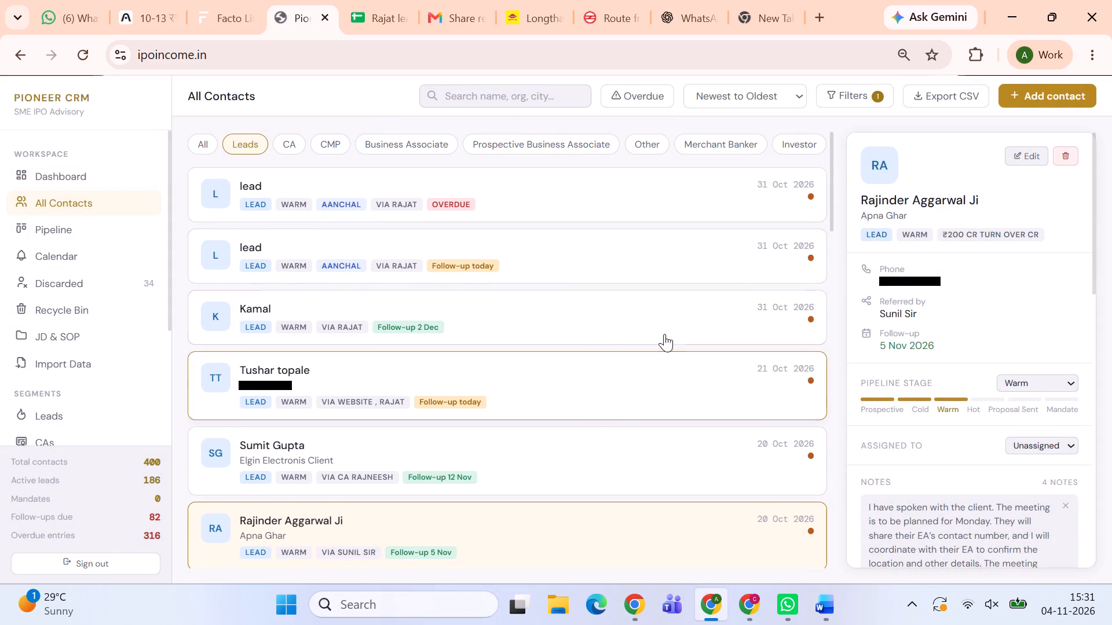
click(601, 390)
scroll(930, 421, down, 2)
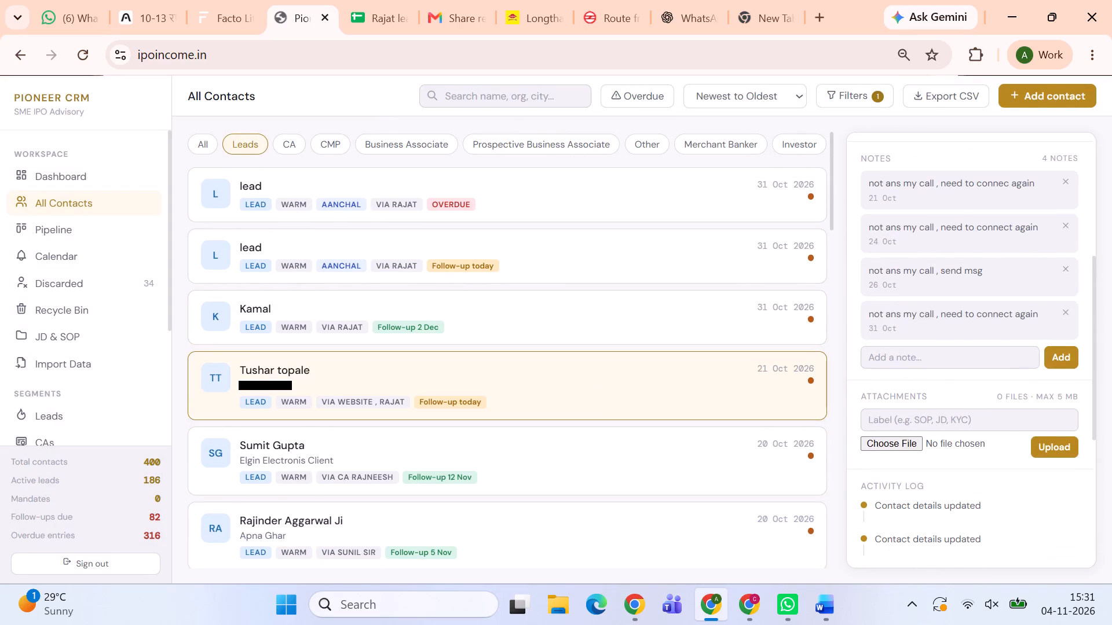
click(937, 363)
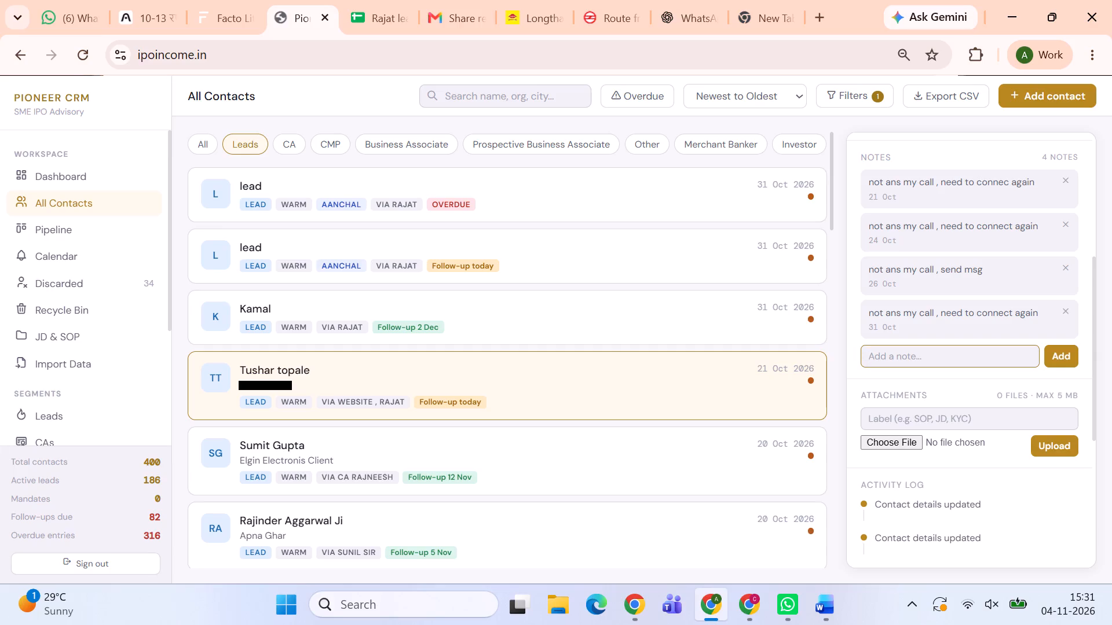
click(959, 351)
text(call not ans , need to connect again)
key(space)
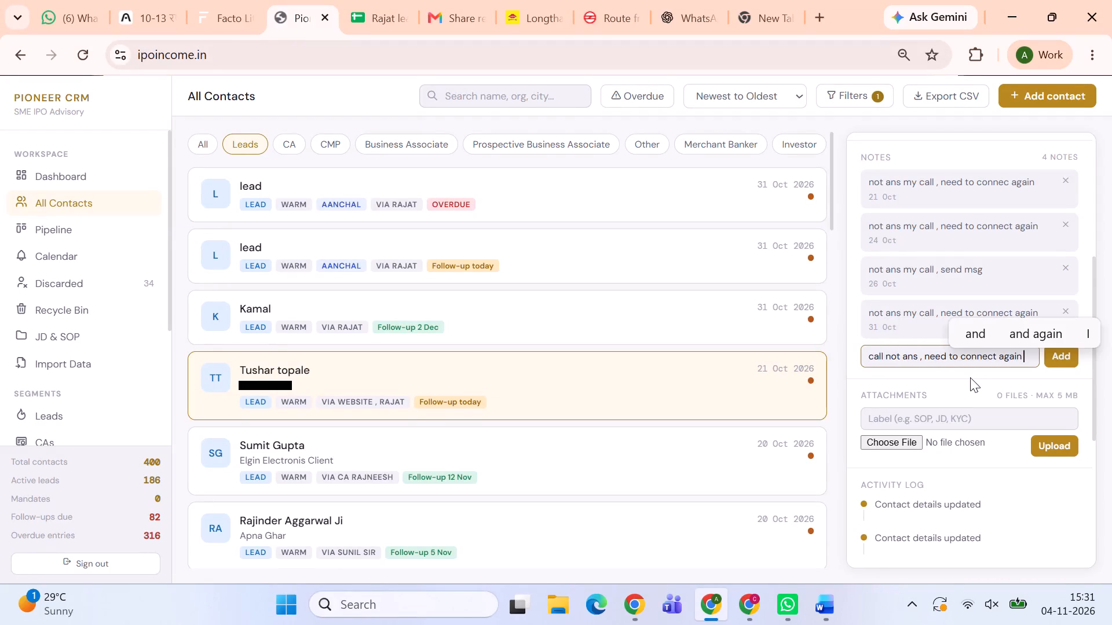
drag(970, 377, 1049, 347)
click(1049, 347)
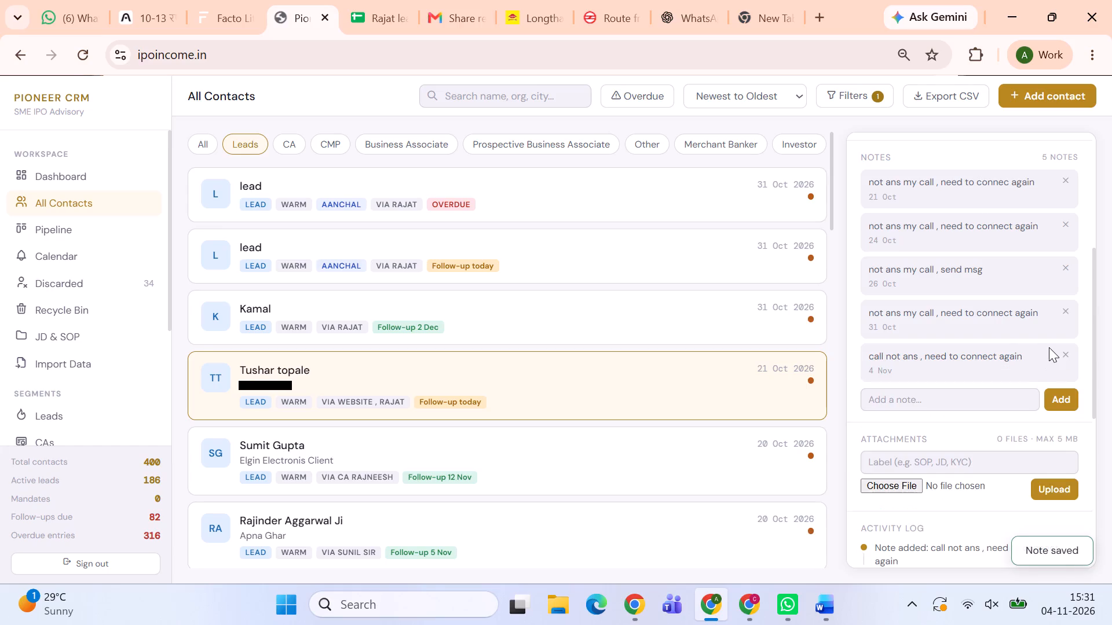
Update the follow-up date of the warm lead referred via Website, Rajat to 5 Nov 2026.
scroll(998, 332, up, 5)
click(1031, 162)
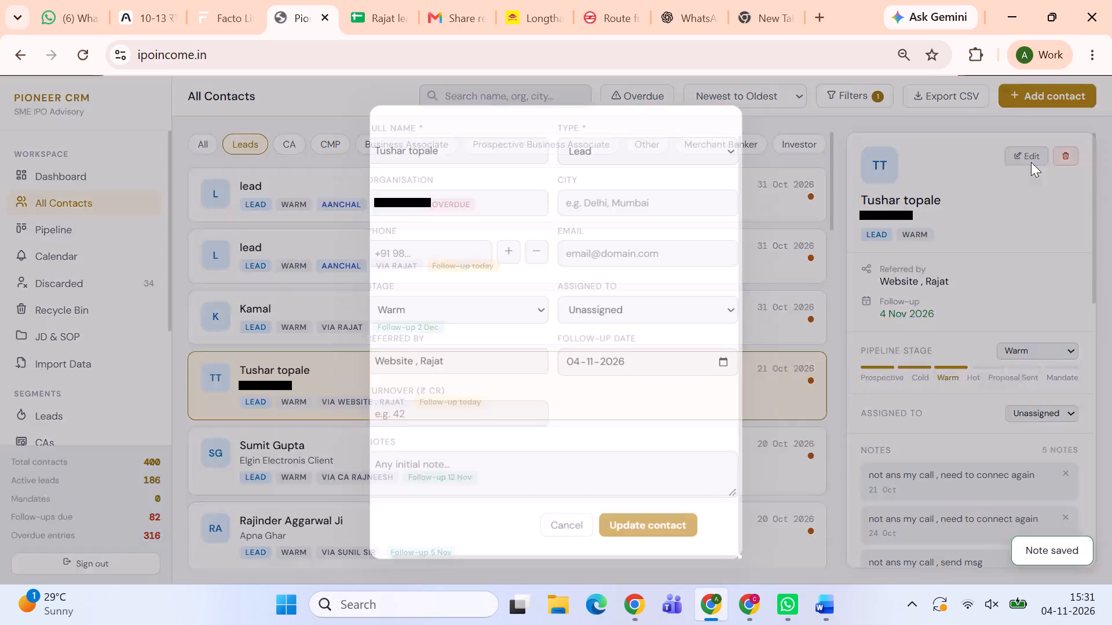
click(722, 356)
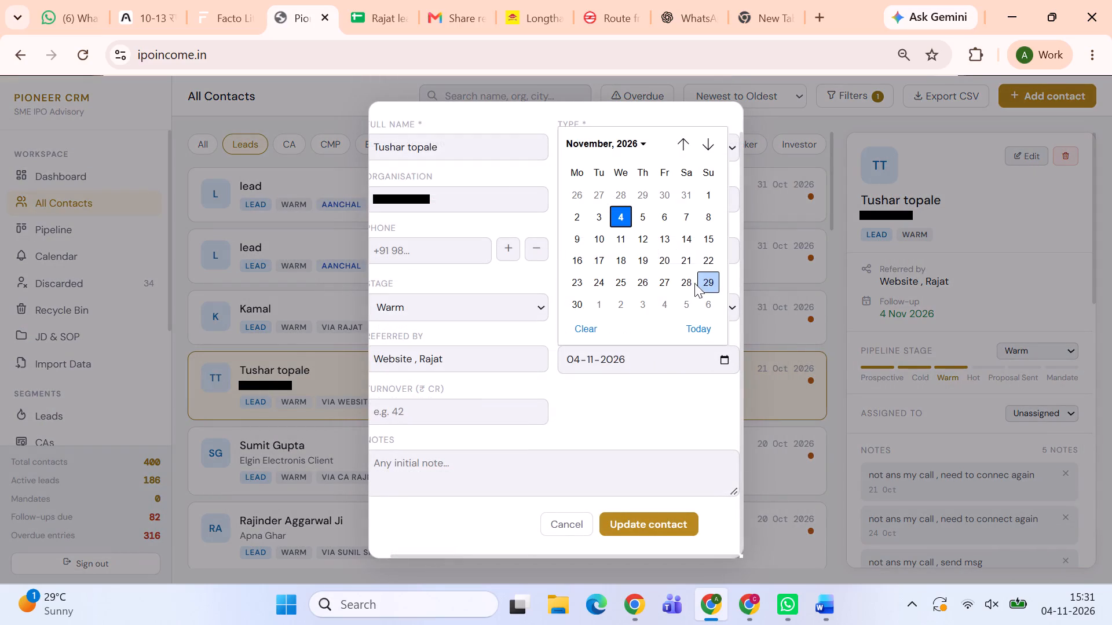
click(643, 219)
click(609, 519)
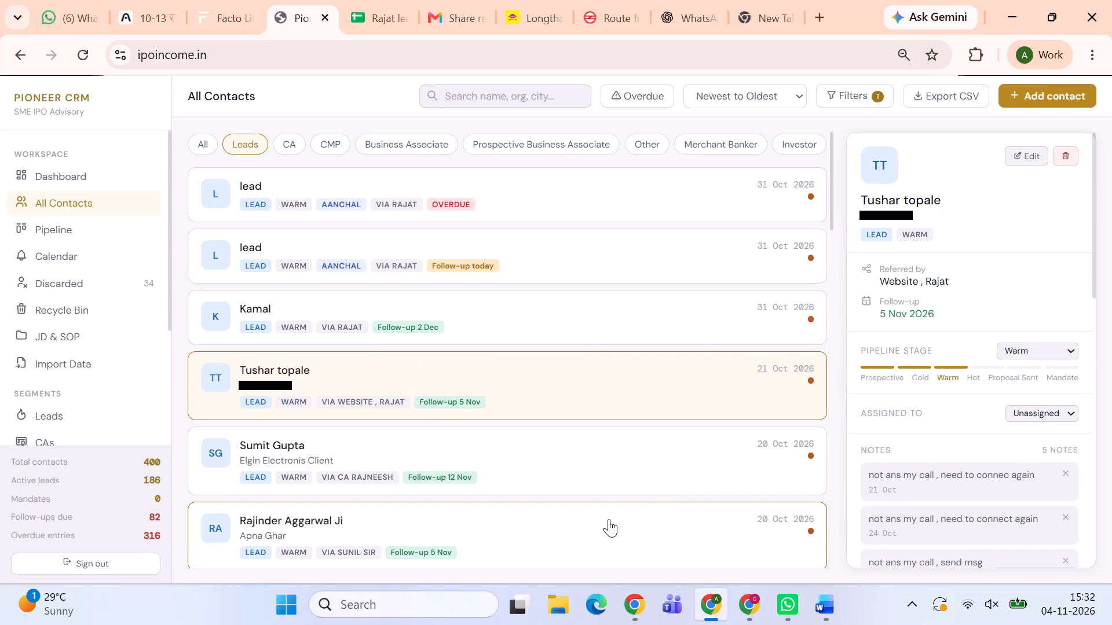
In the Word list, complete item 14 as "Tushar lead : by rajat , need to connect again today not ans my call" and start item 15.
click(835, 613)
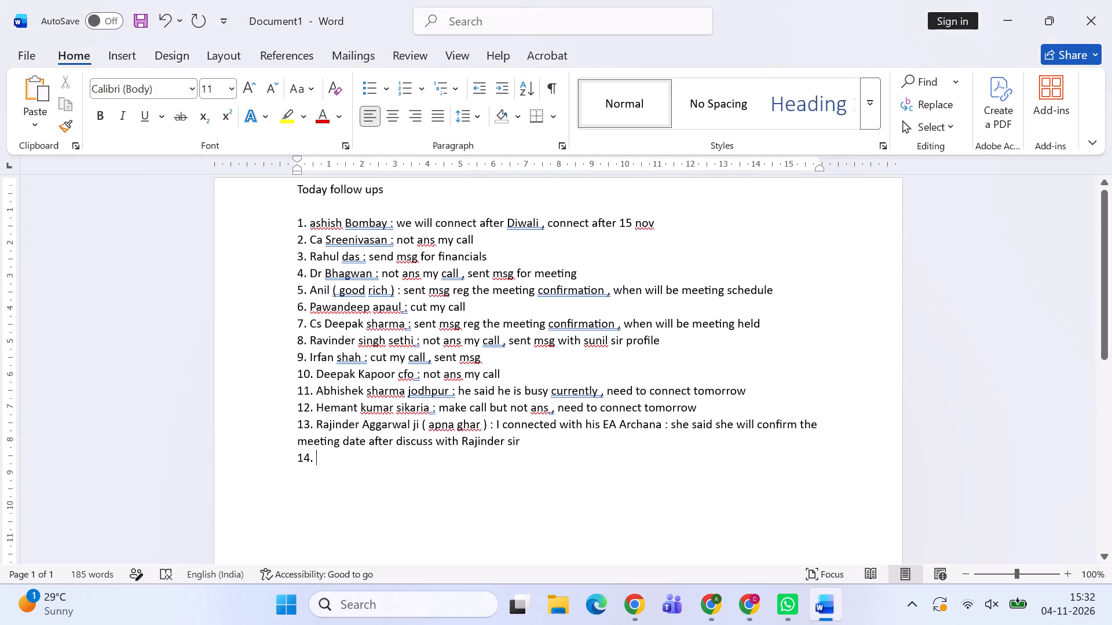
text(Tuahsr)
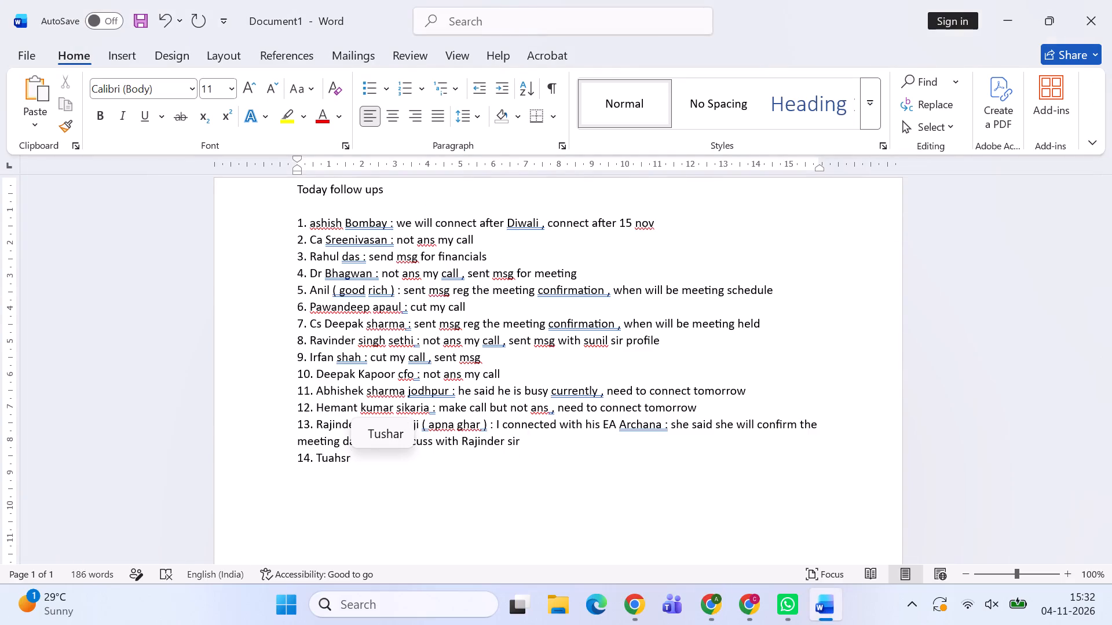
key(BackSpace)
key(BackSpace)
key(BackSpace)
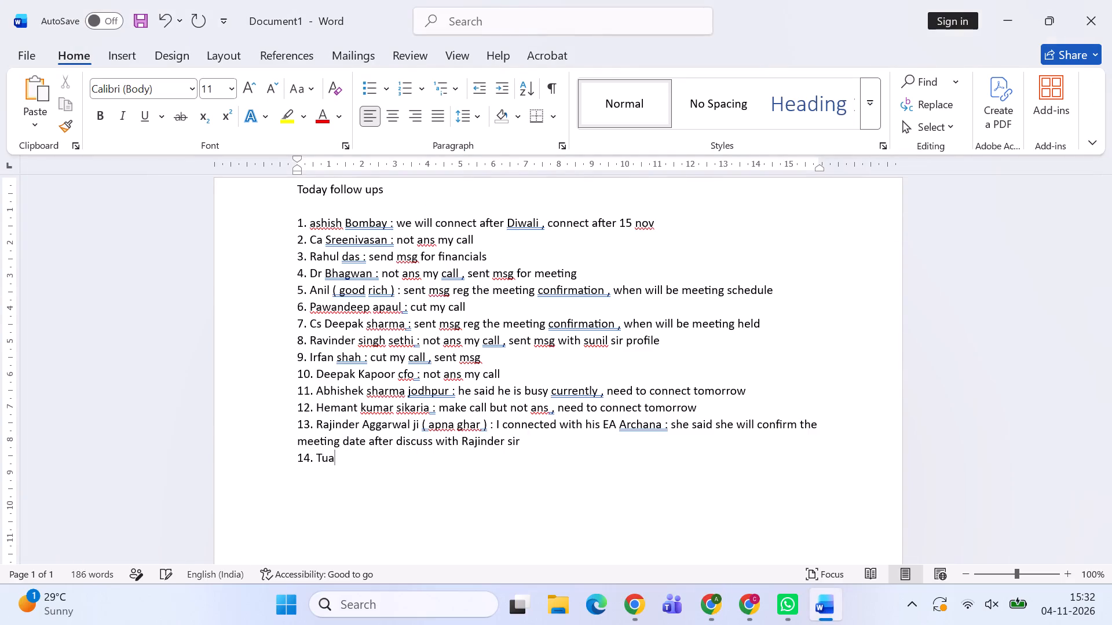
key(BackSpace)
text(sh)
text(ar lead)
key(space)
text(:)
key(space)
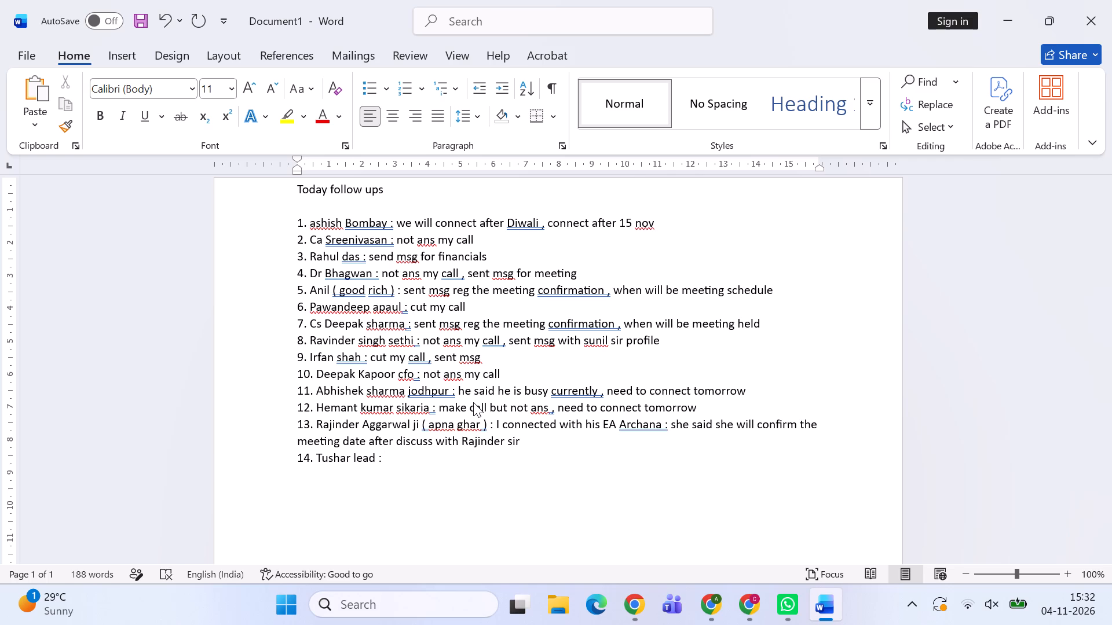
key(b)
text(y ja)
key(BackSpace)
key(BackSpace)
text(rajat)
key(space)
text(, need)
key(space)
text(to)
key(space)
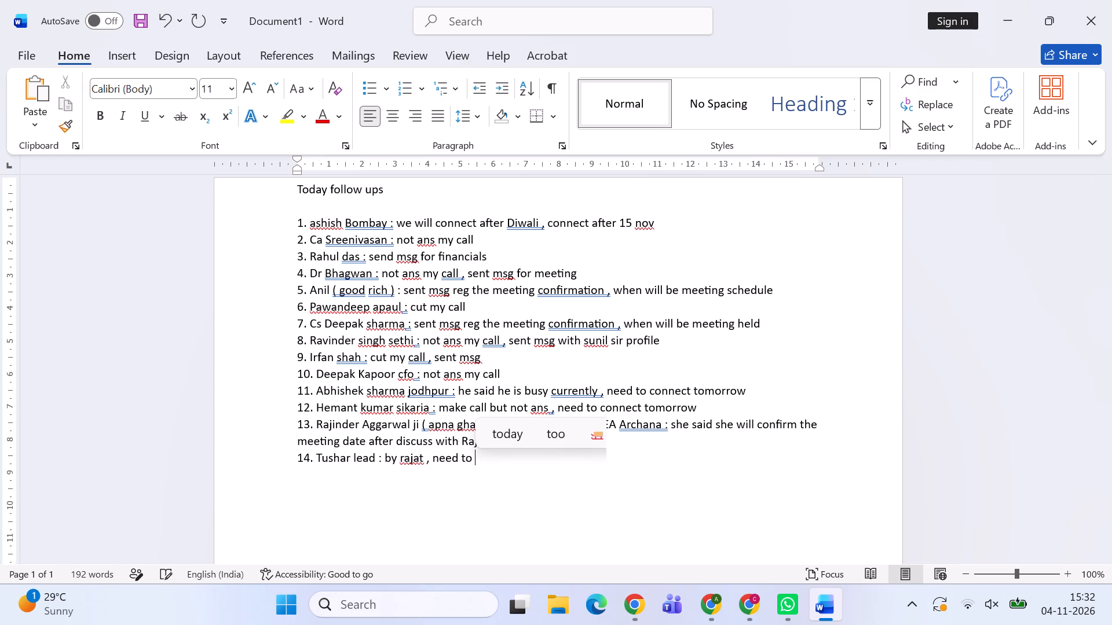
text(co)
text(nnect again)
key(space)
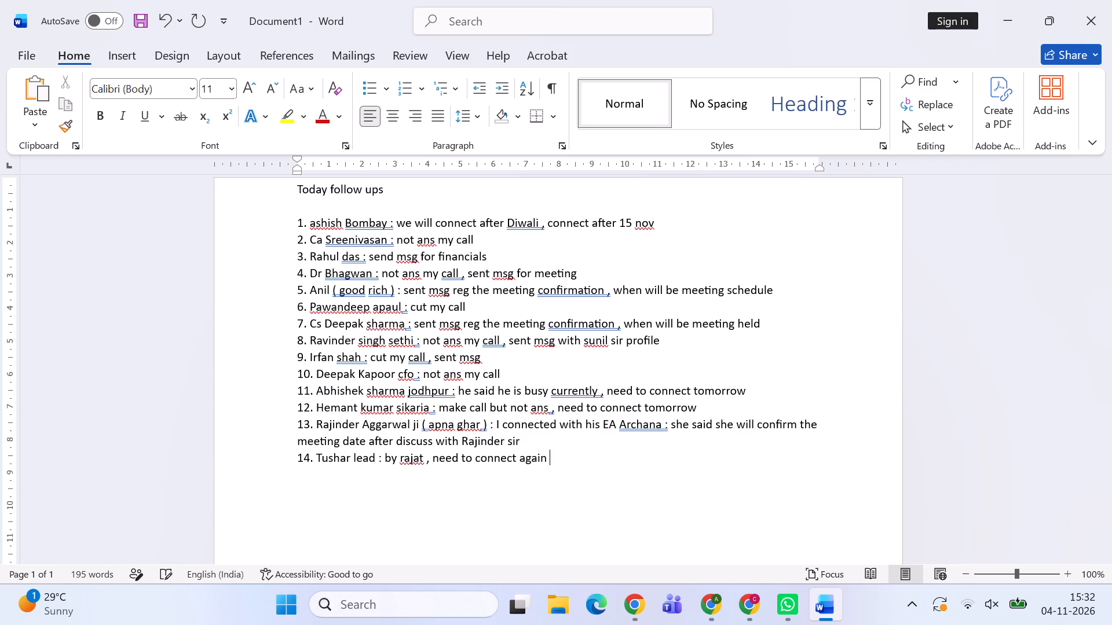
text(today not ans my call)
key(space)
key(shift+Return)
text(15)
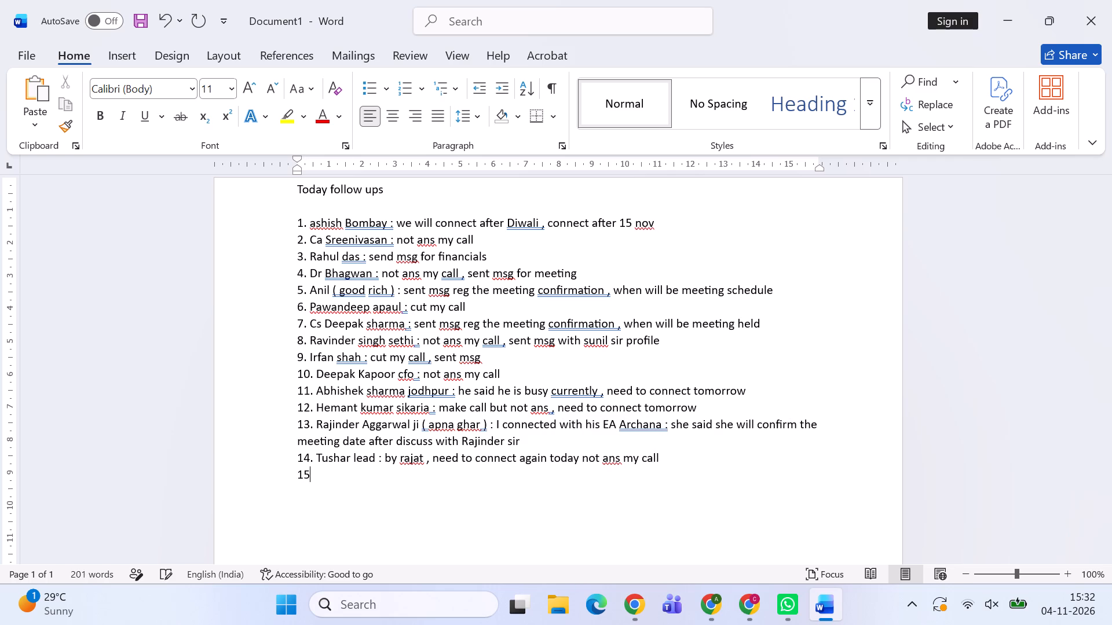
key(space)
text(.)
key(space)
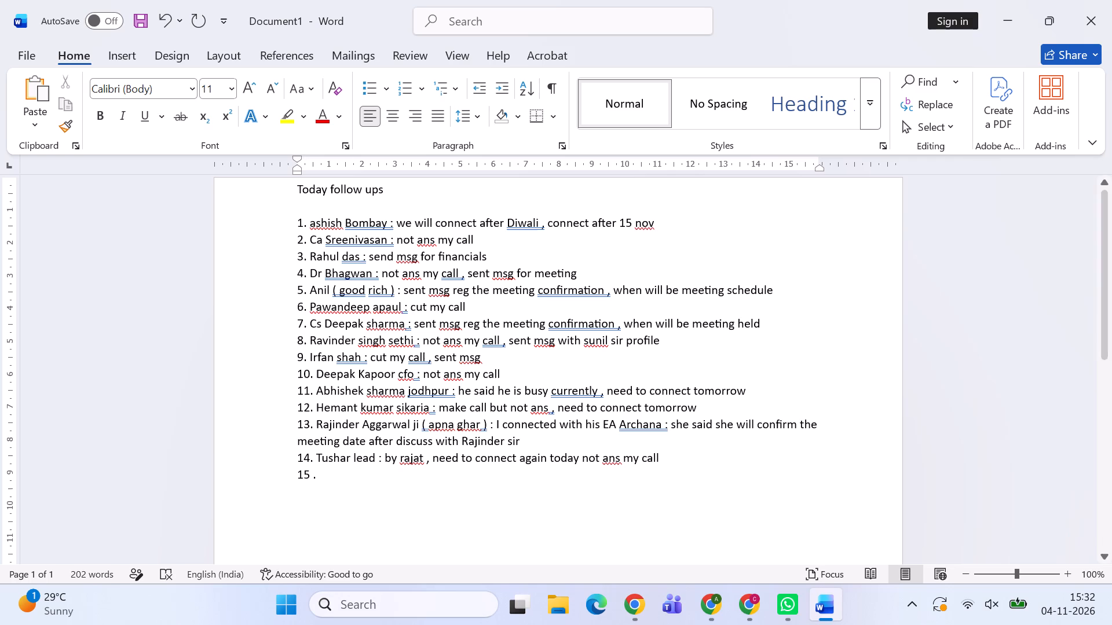
Back in the CRM, open the 31 Oct warm lead Kamal and review its contact details, follow-up date and notes.
click(711, 603)
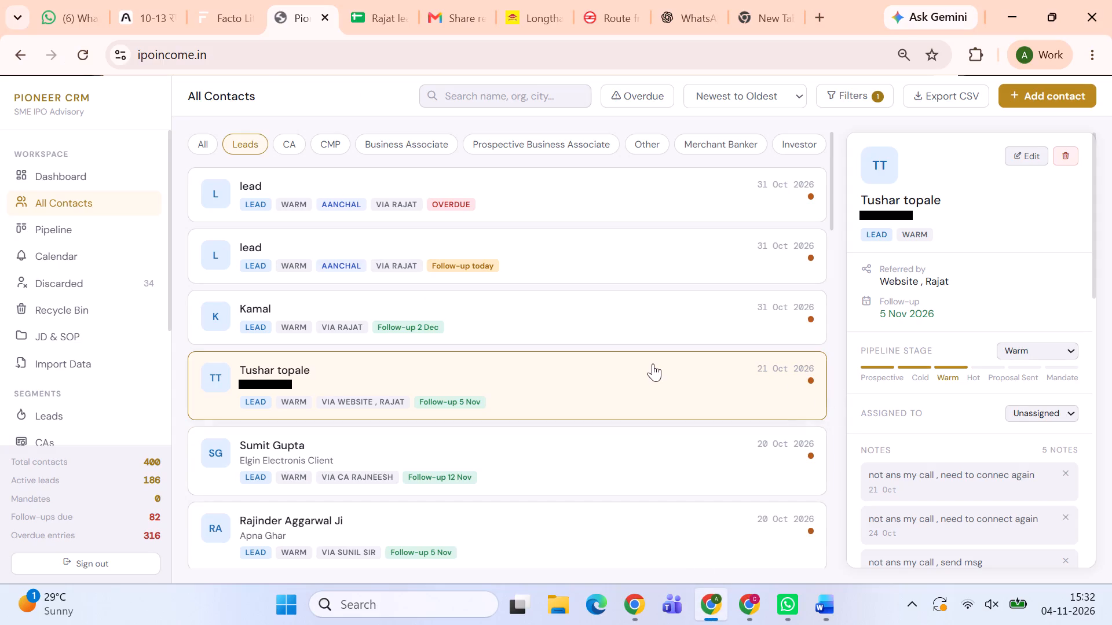
scroll(653, 363, up, 1)
click(590, 312)
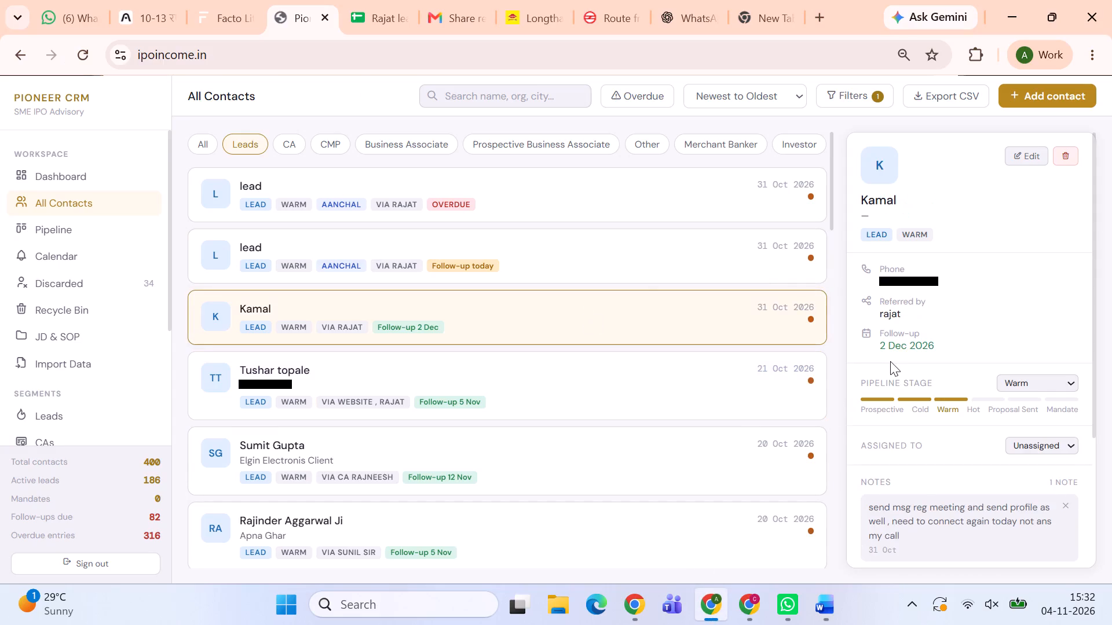
scroll(890, 361, down, 2)
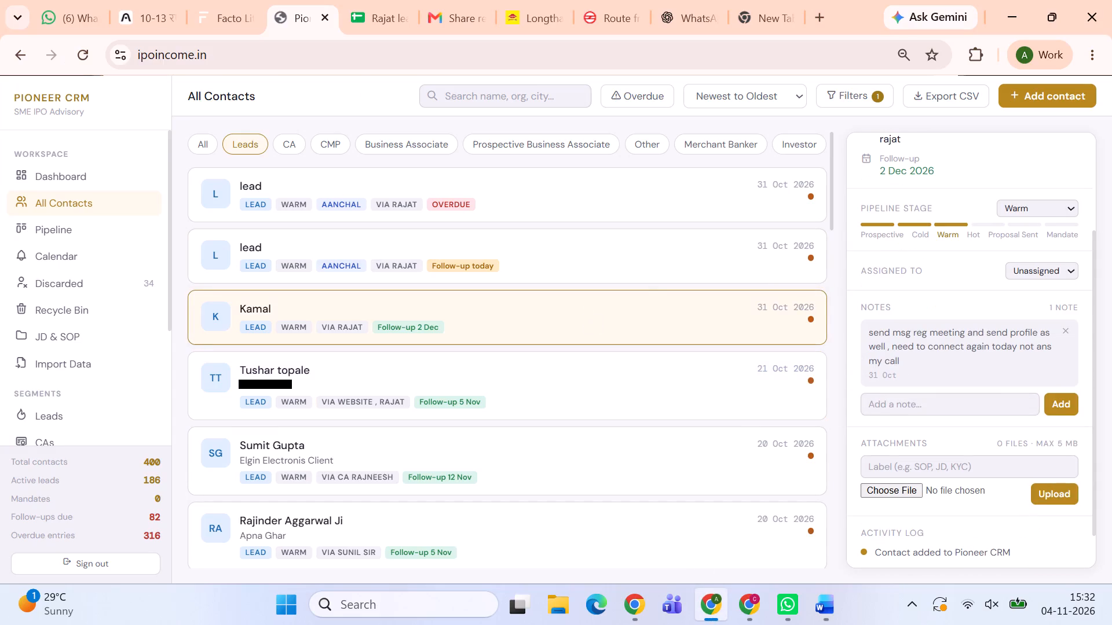
scroll(927, 372, up, 3)
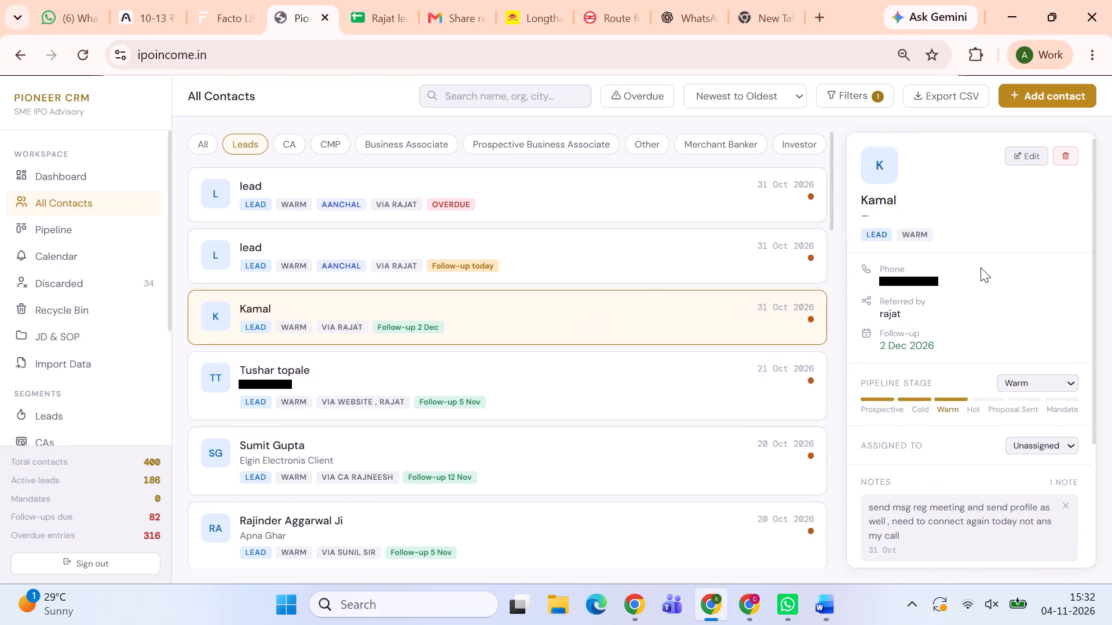
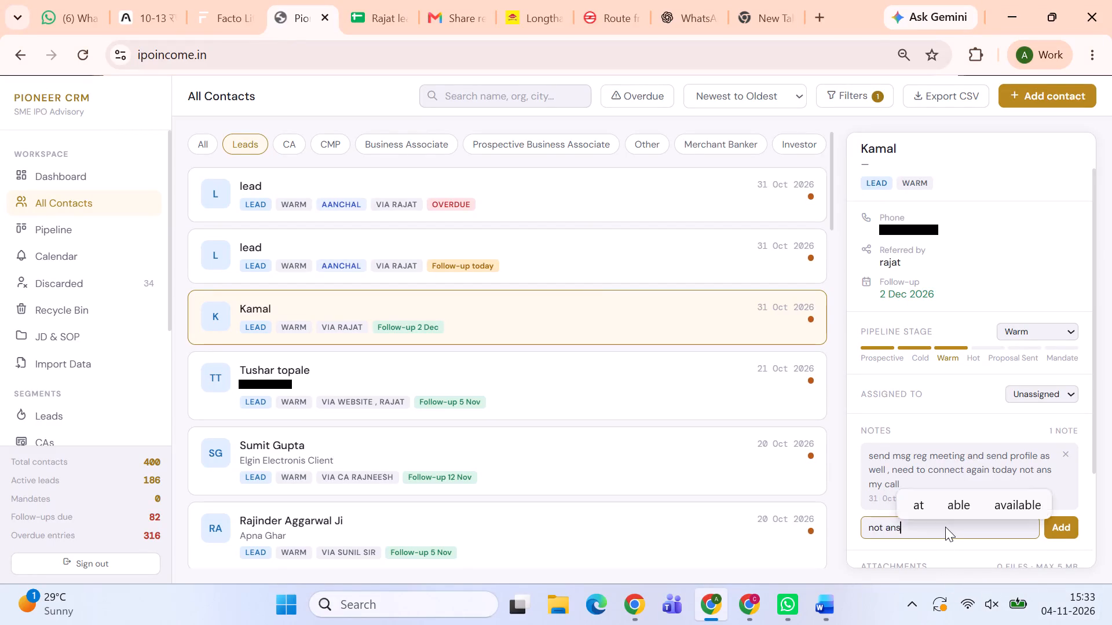
Finish and save the note "not ans my call , need to conect again" on the 31 Oct warm lead Kamal.
key(space)
text(my call)
key(space)
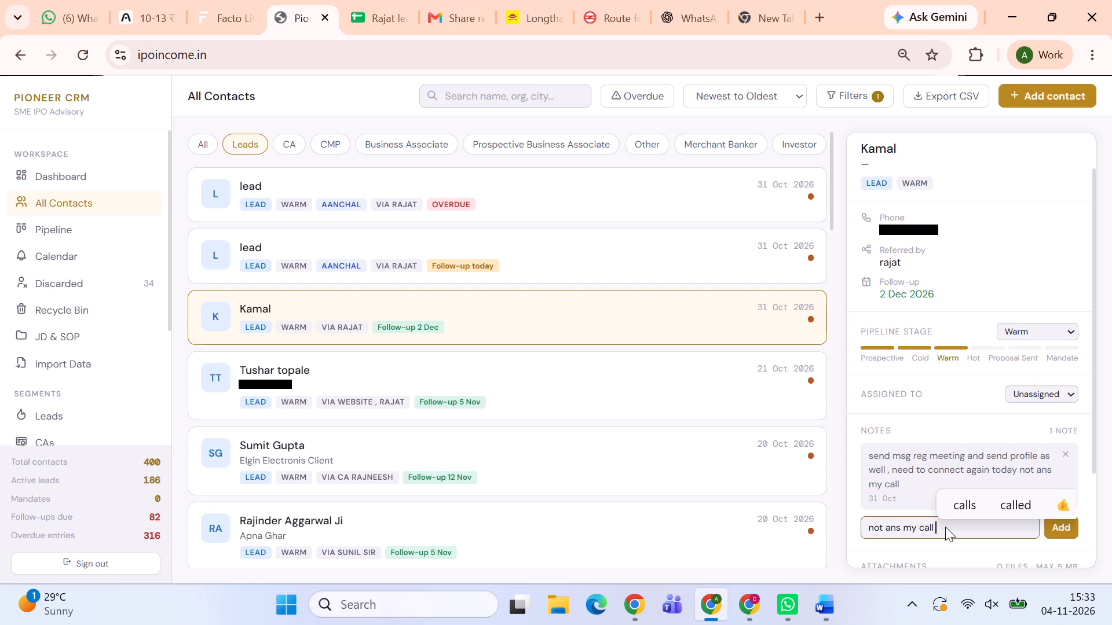
text(, need to)
key(space)
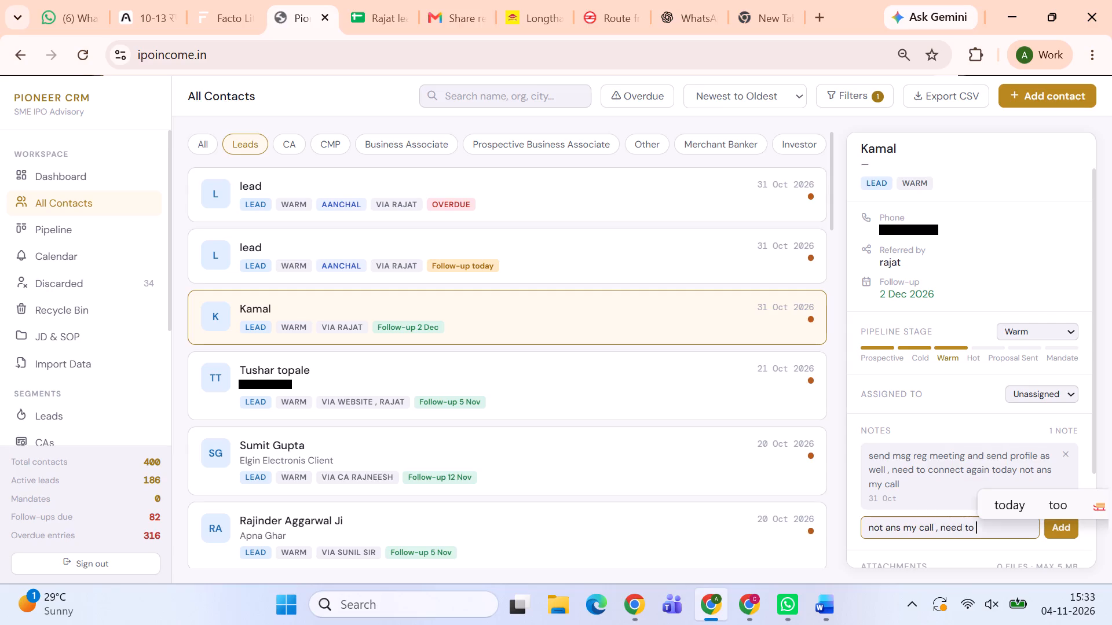
text(conect again)
key(space)
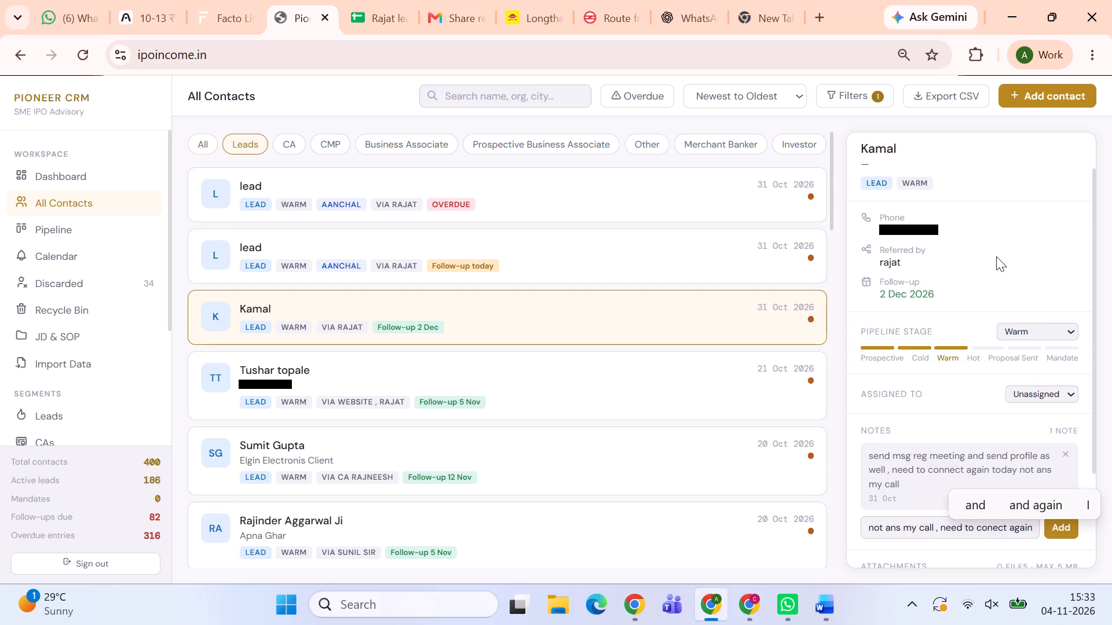
click(996, 256)
click(1065, 527)
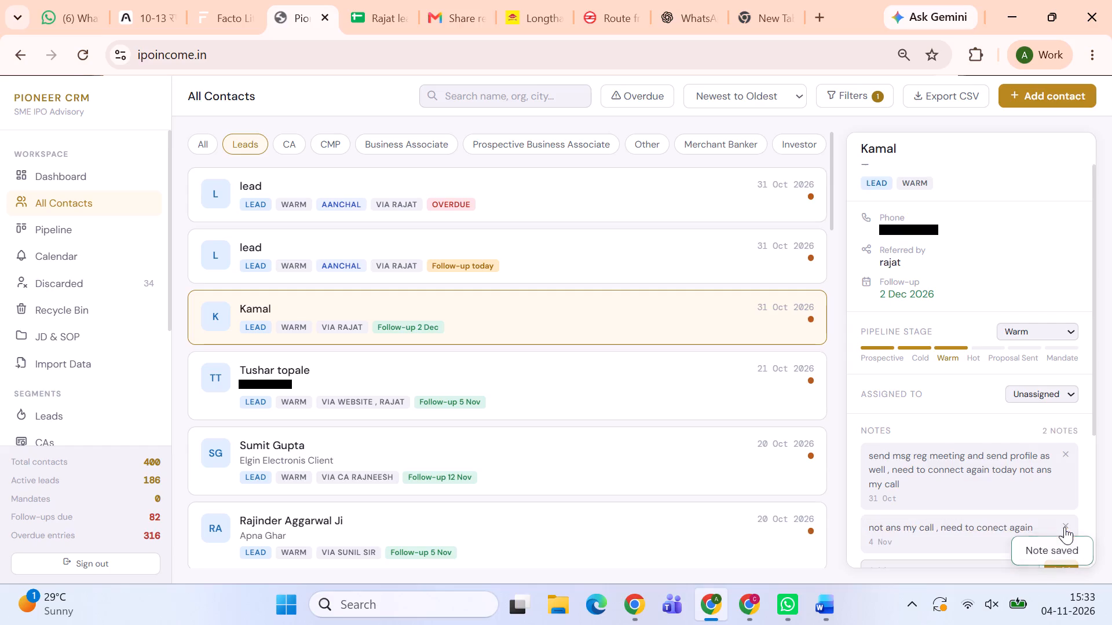
Update Kamal's follow-up date to 5 Nov 2026.
scroll(968, 417, up, 2)
click(1024, 151)
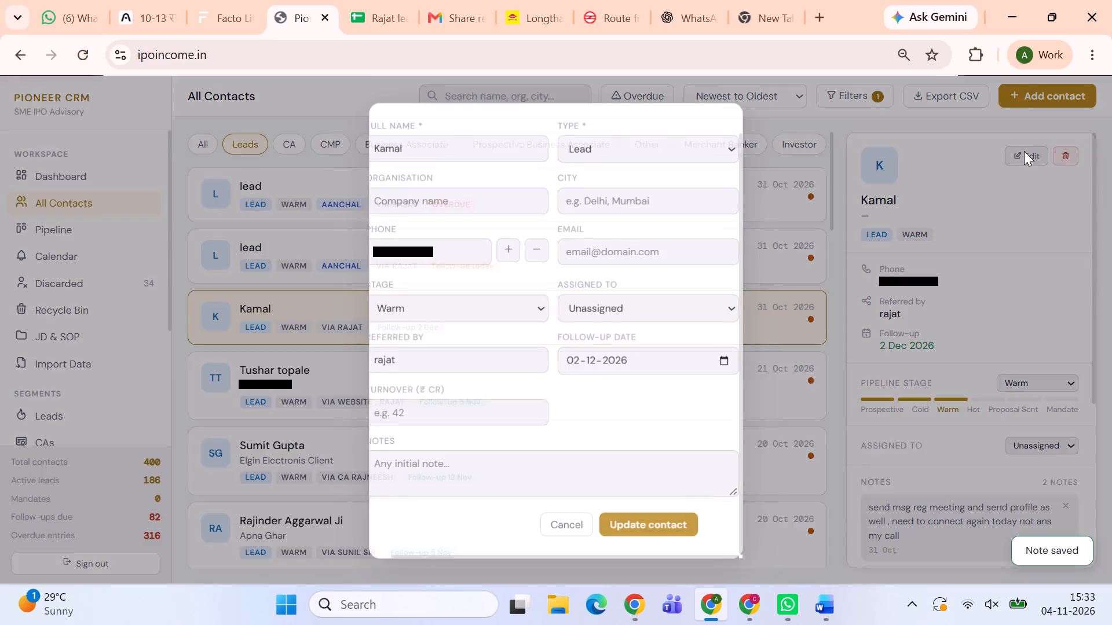
click(722, 354)
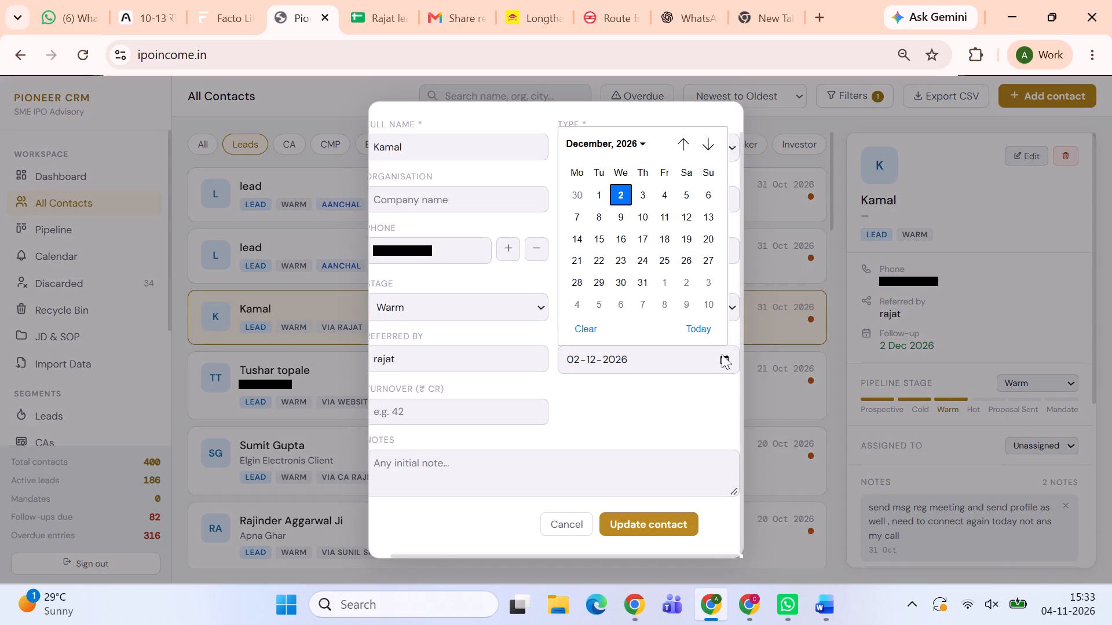
click(689, 143)
click(639, 213)
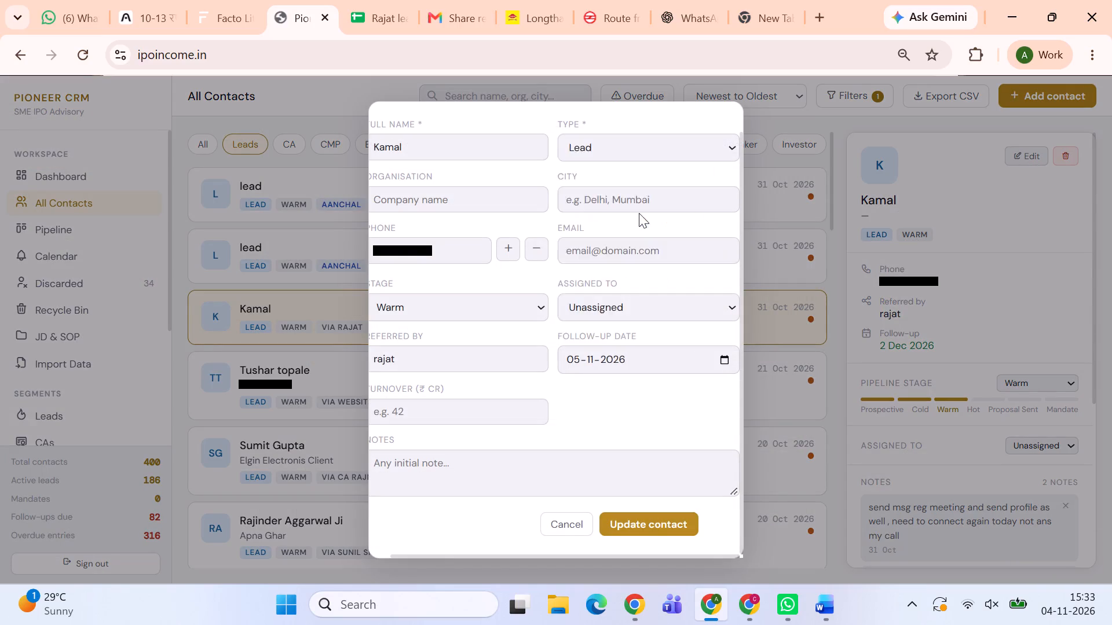
click(648, 517)
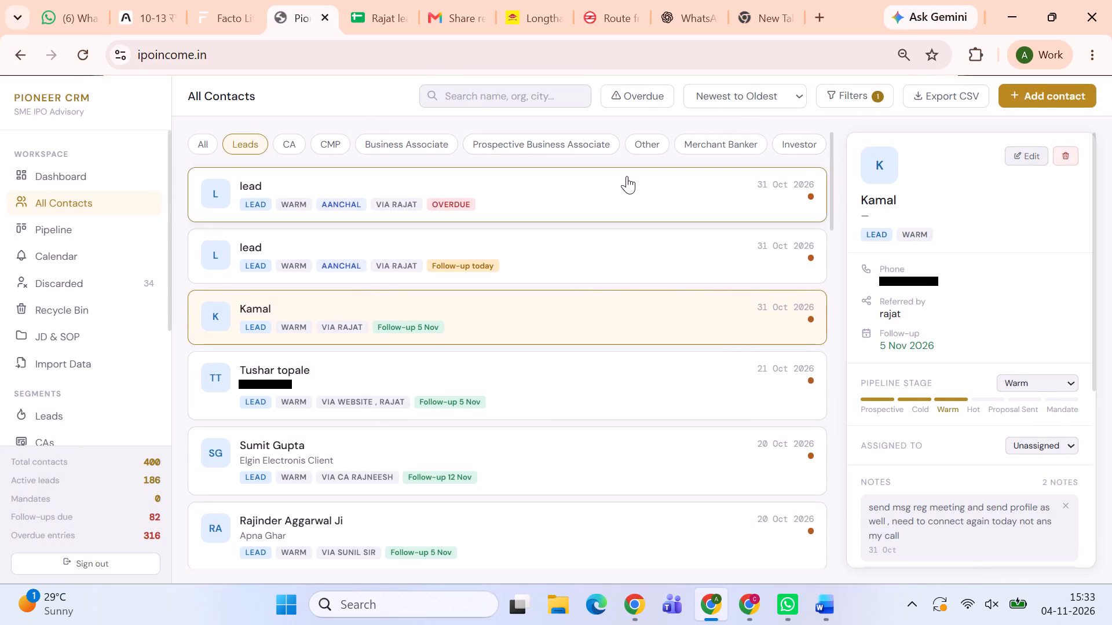
Switch to the Word list and fill item 15 with "kamal ( rajat lead ) : need to connect again".
click(819, 601)
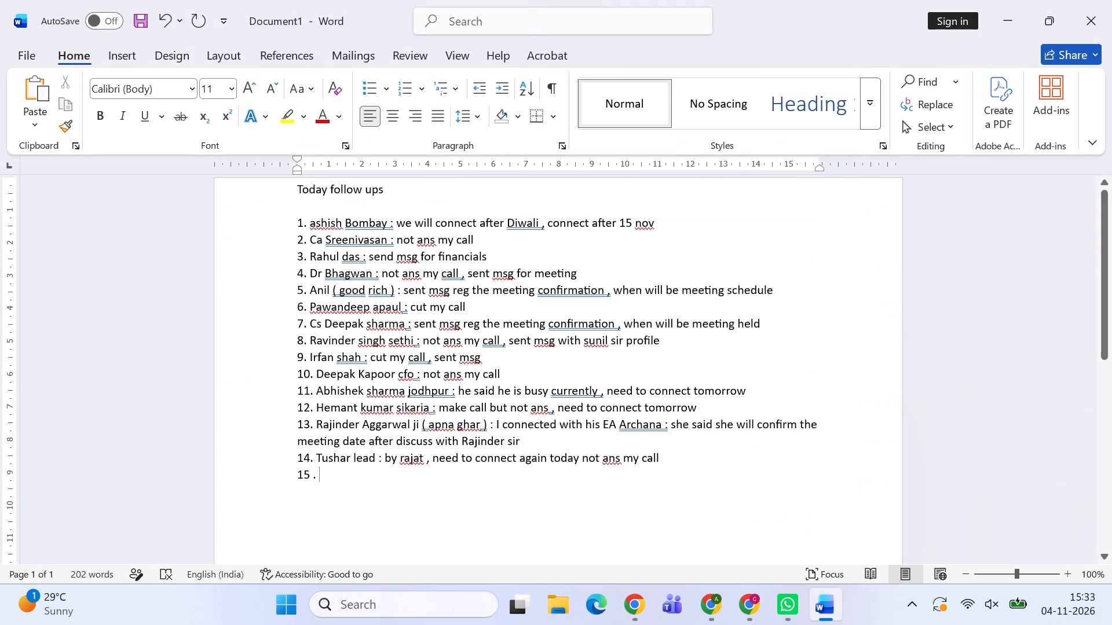
text(kamla)
key(space)
key(BackSpace)
key(BackSpace)
key(BackSpace)
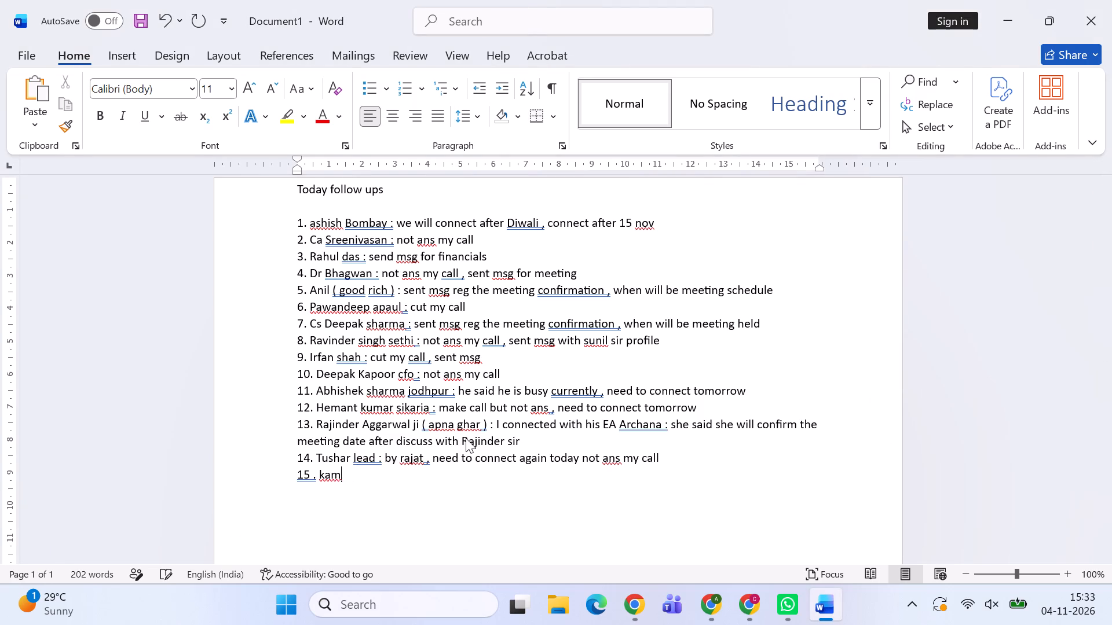
text(al ( rajat lead ) ;)
key(space)
key(BackSpace)
key(BackSpace)
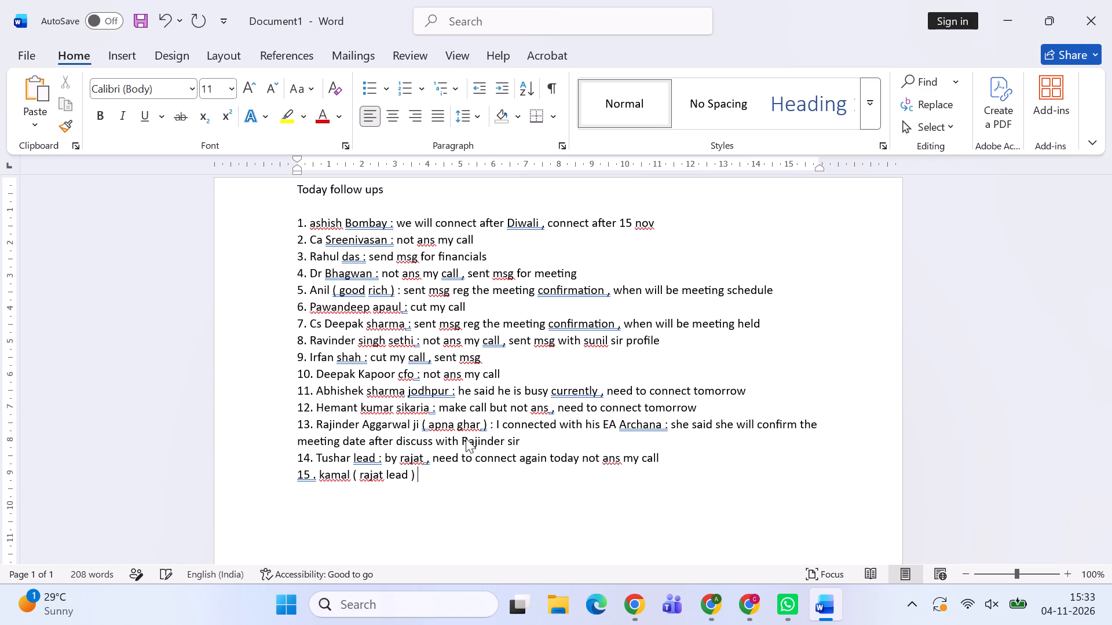
text(: need y)
key(space)
key(BackSpace)
key(BackSpace)
text(to conect again)
key(space)
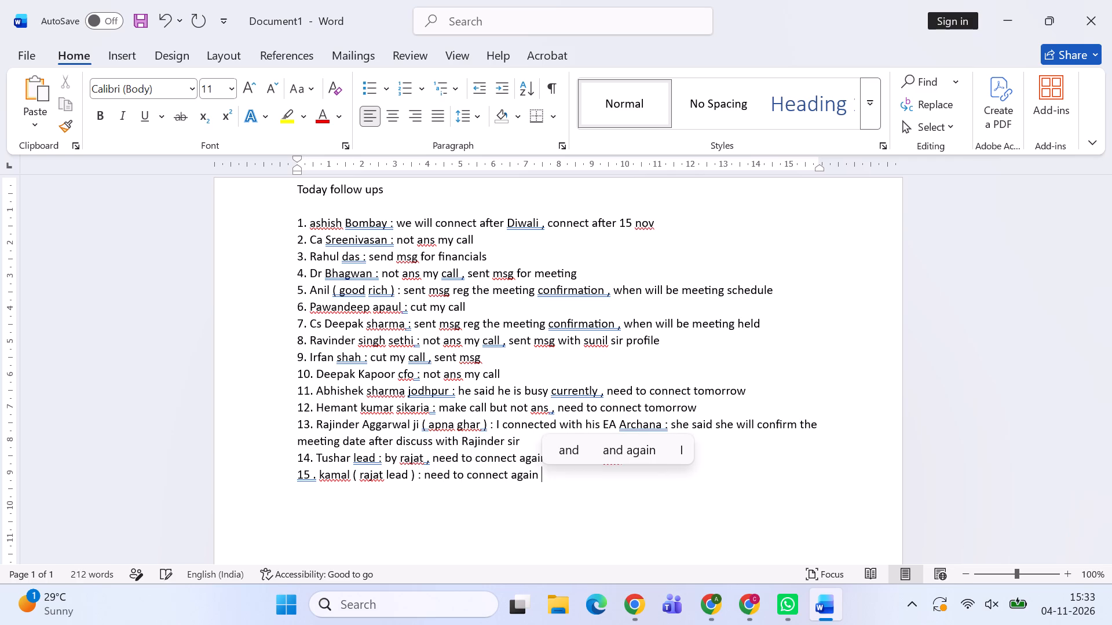
Start item 16 on a new line below item 15.
key(shift+Return)
text(16 ,)
key(BackSpace)
text(.)
key(space)
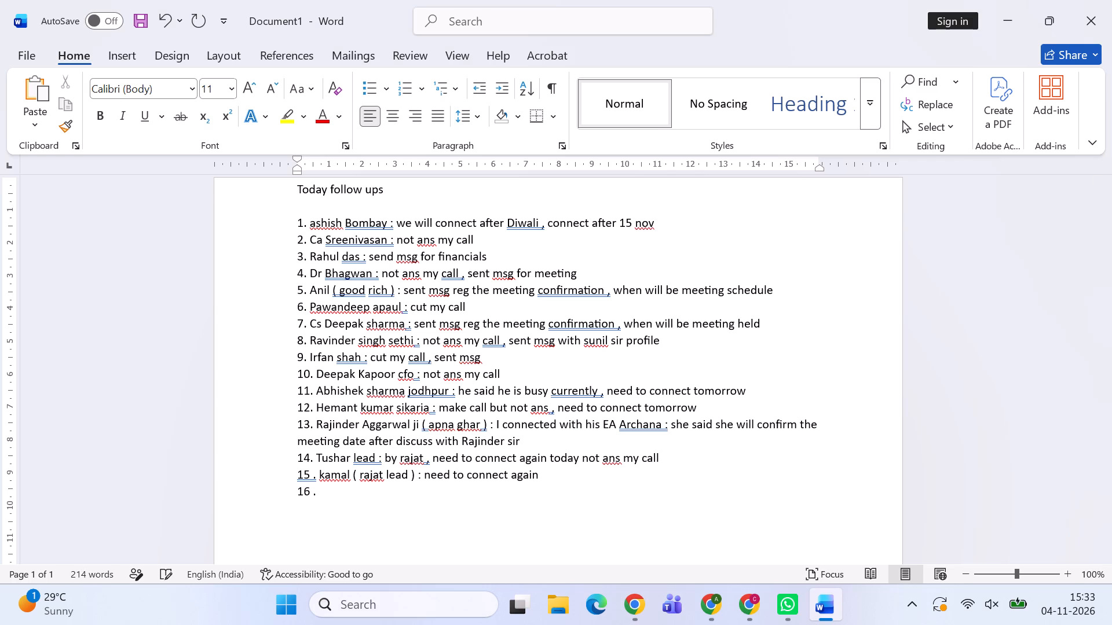
Append ", today not ans my call" to item 15, then return to the empty item 16.
click(562, 479)
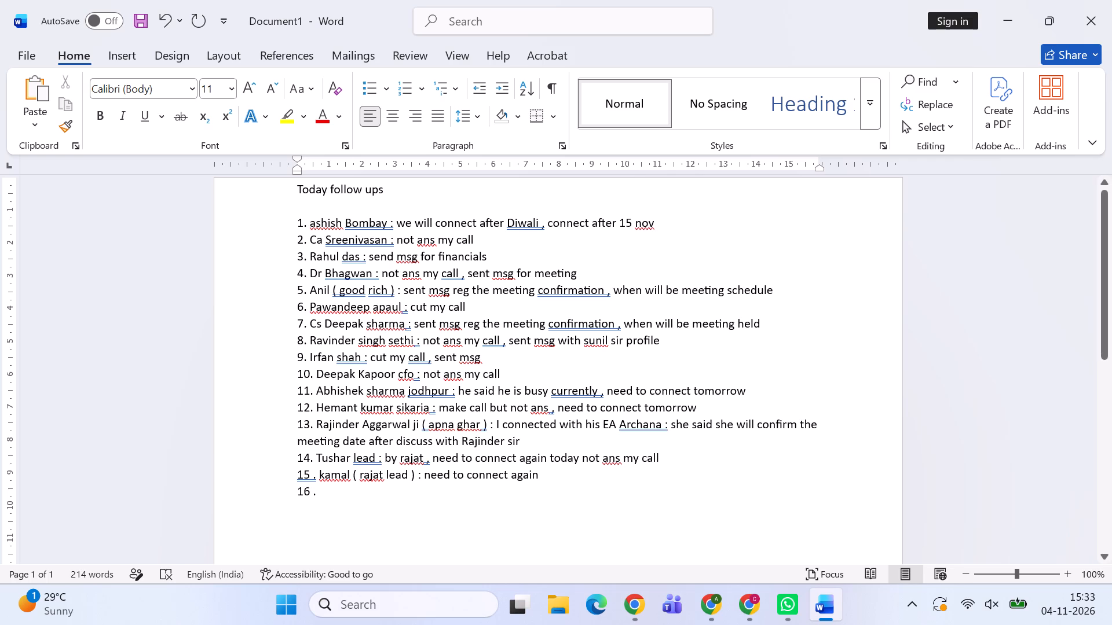
text(, today not ans my call)
key(space)
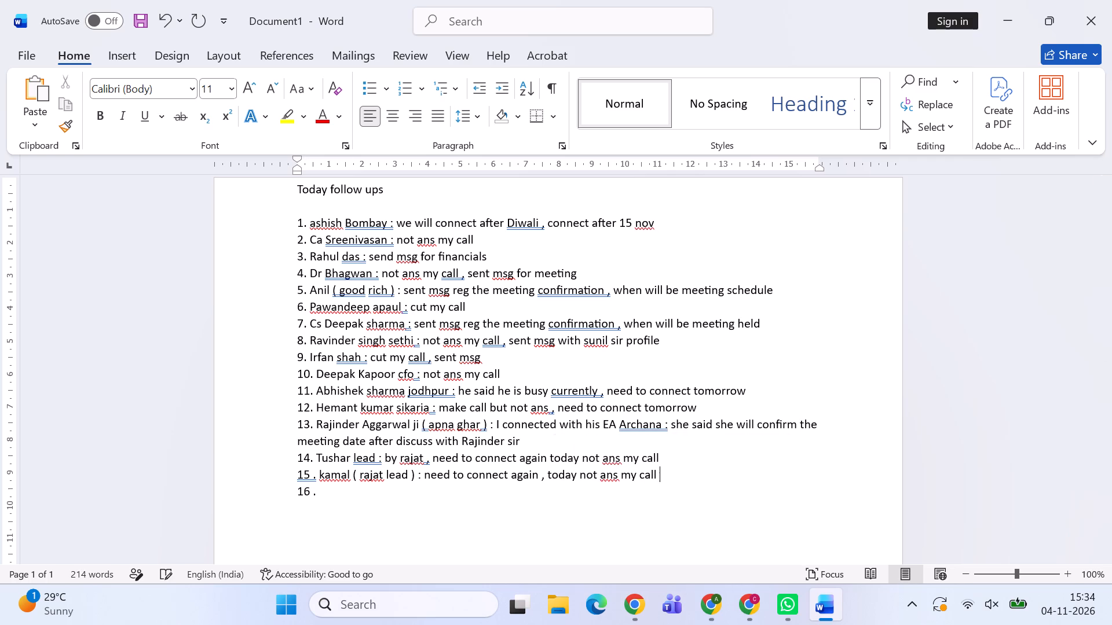
click(347, 488)
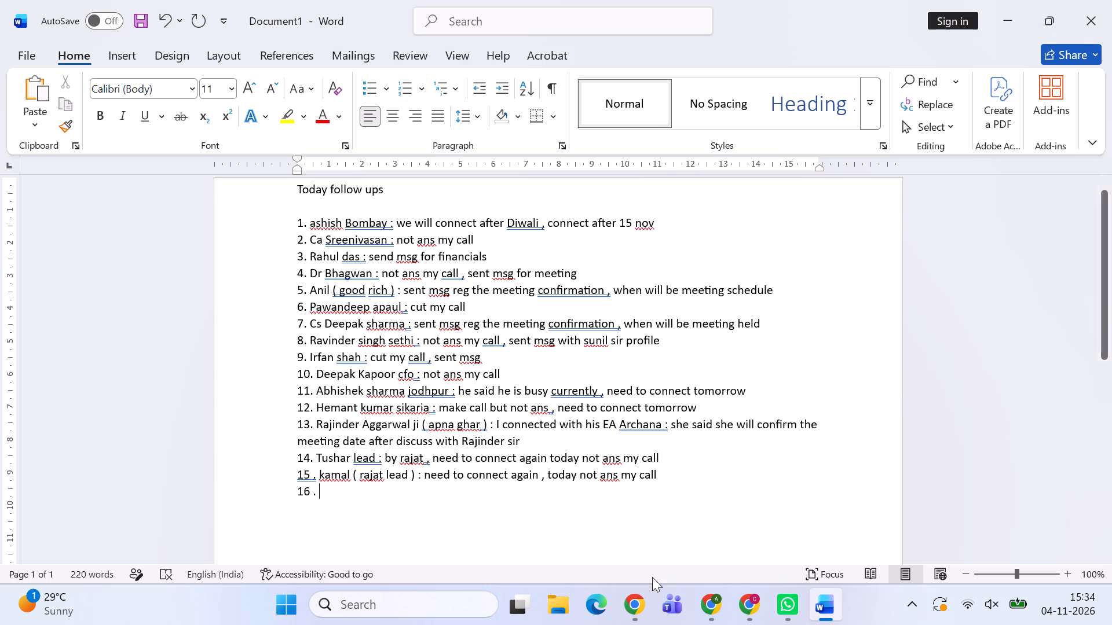
Back in the CRM, add the note "currently busy in somewhere , need to conect again" to the 31 Oct lead whose follow-up is today.
click(707, 602)
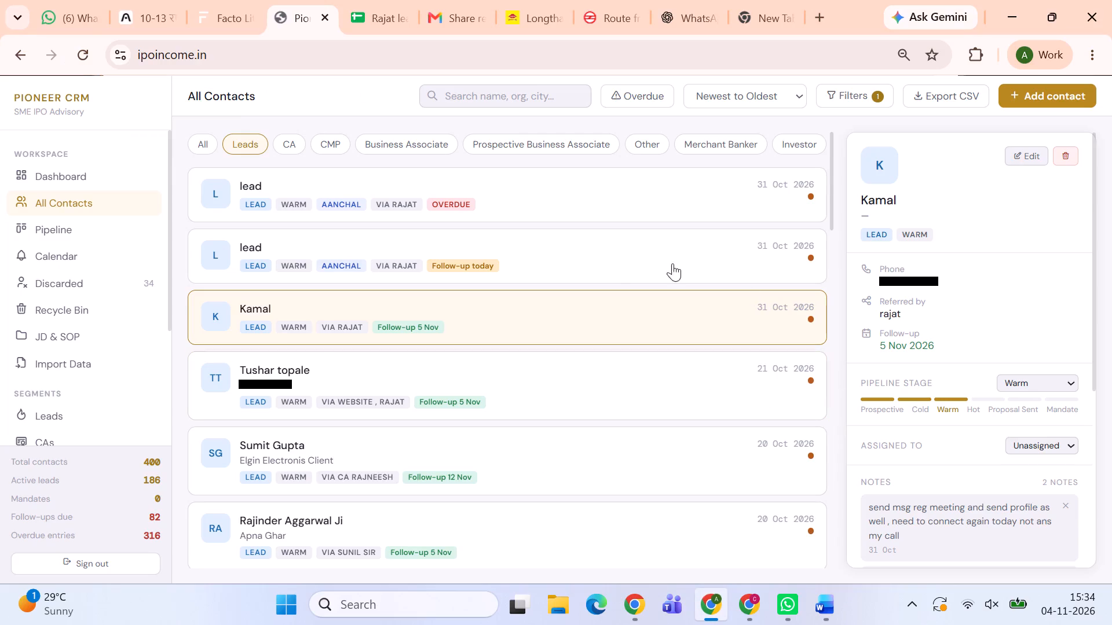
click(609, 266)
scroll(978, 358, down, 1)
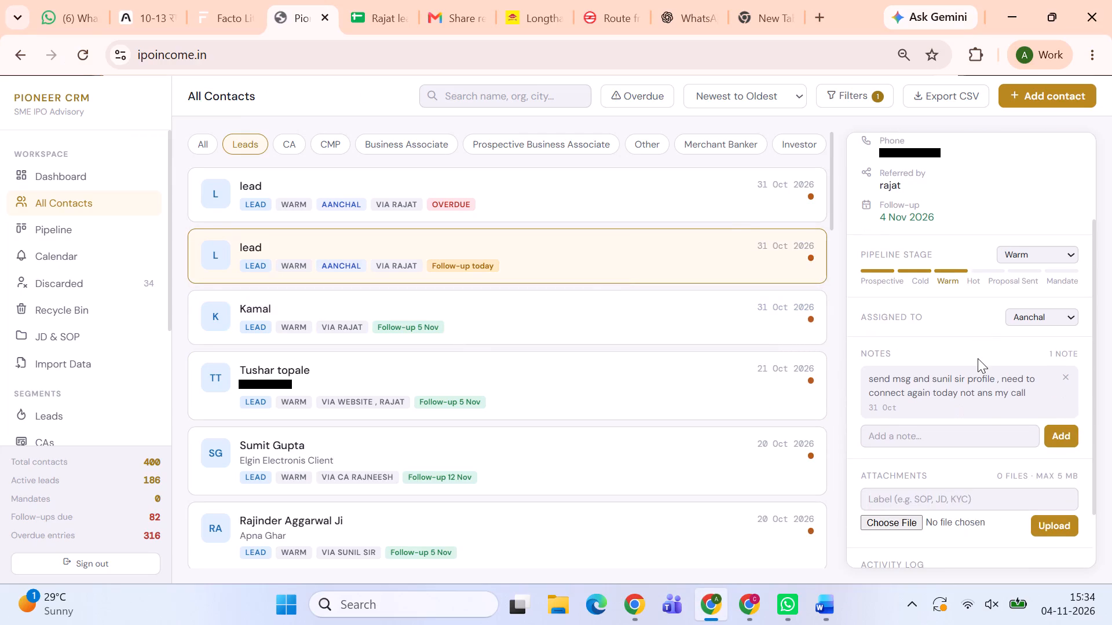
scroll(978, 358, up, 3)
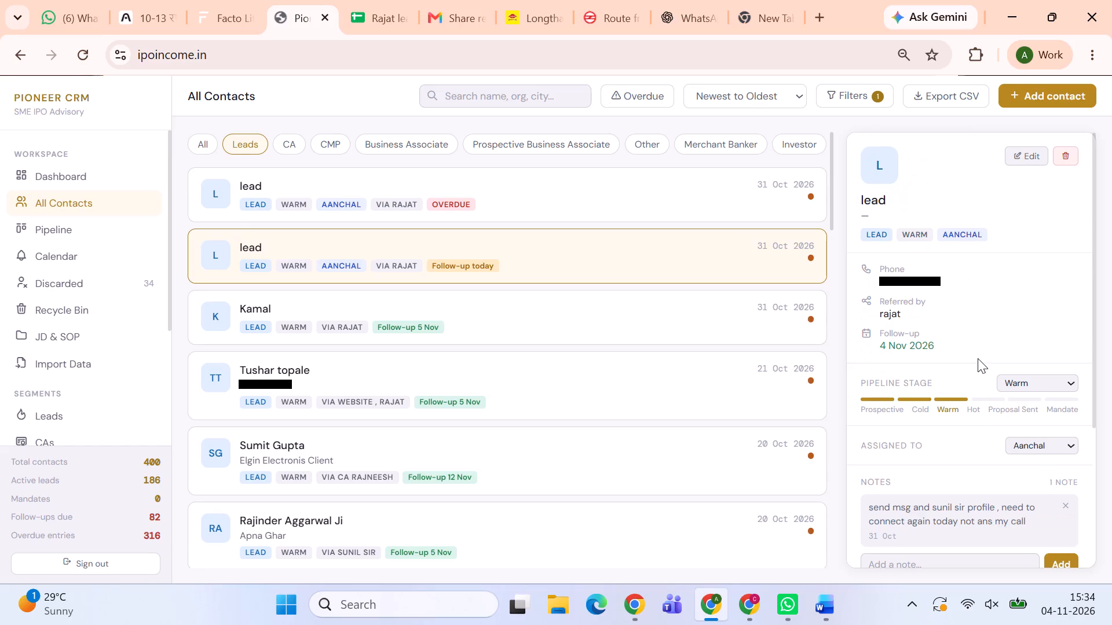
scroll(1034, 451, down, 1)
click(938, 395)
text(currently busy i)
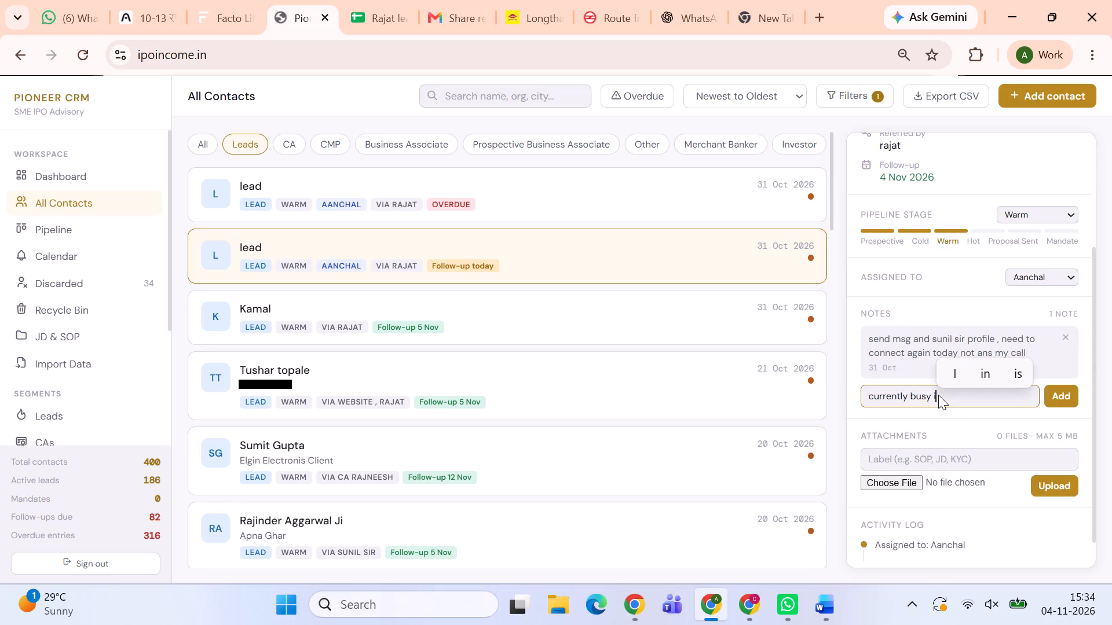
key(BackSpace)
key(n)
key(BackSpace)
text(in som)
key(e)
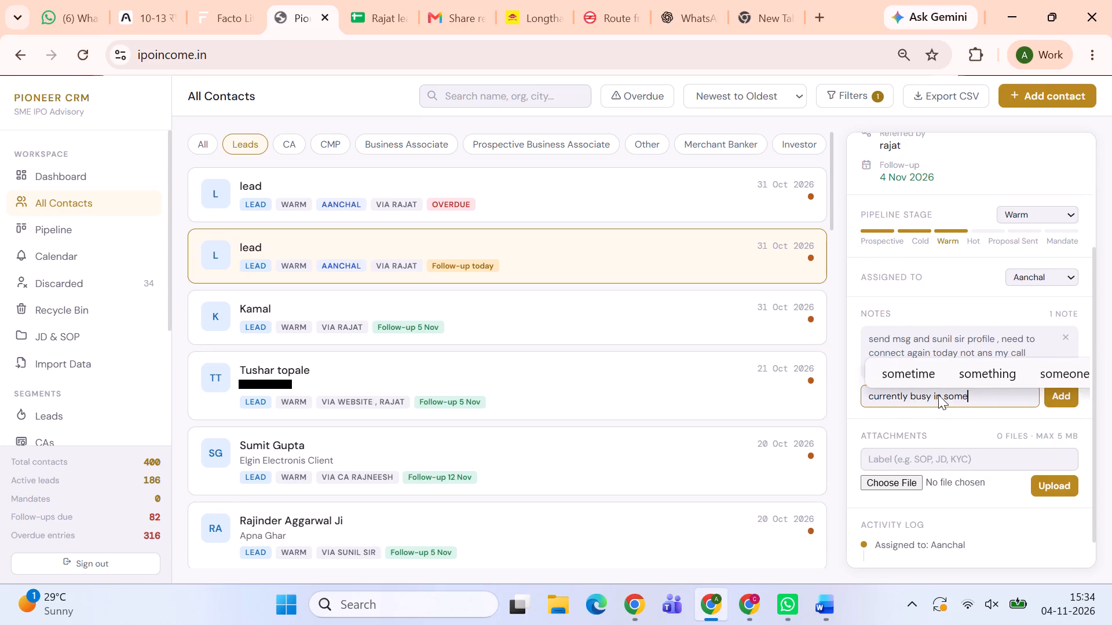
text(where , need to conect again)
key(space)
click(944, 422)
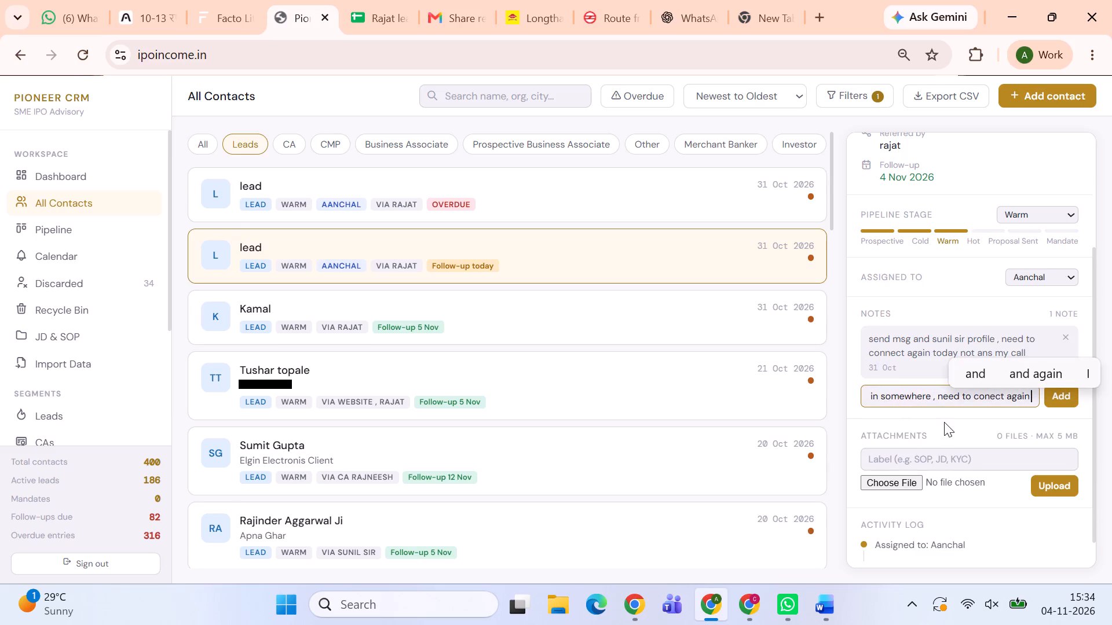
click(1057, 389)
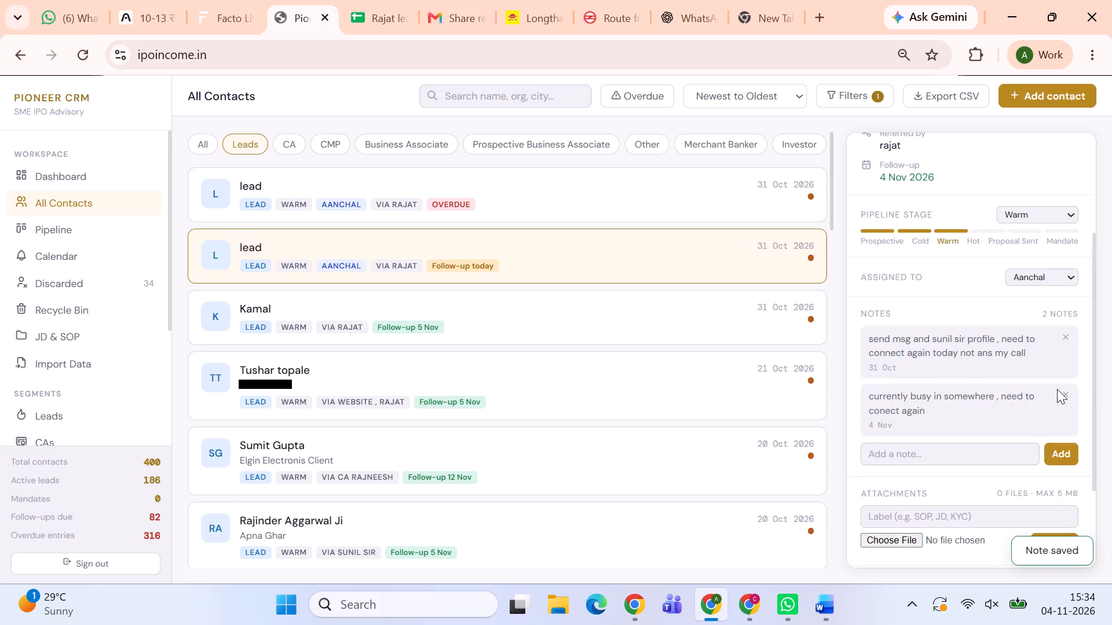
Update this lead's follow-up date to 5 Nov 2026.
scroll(960, 306, up, 3)
click(1027, 151)
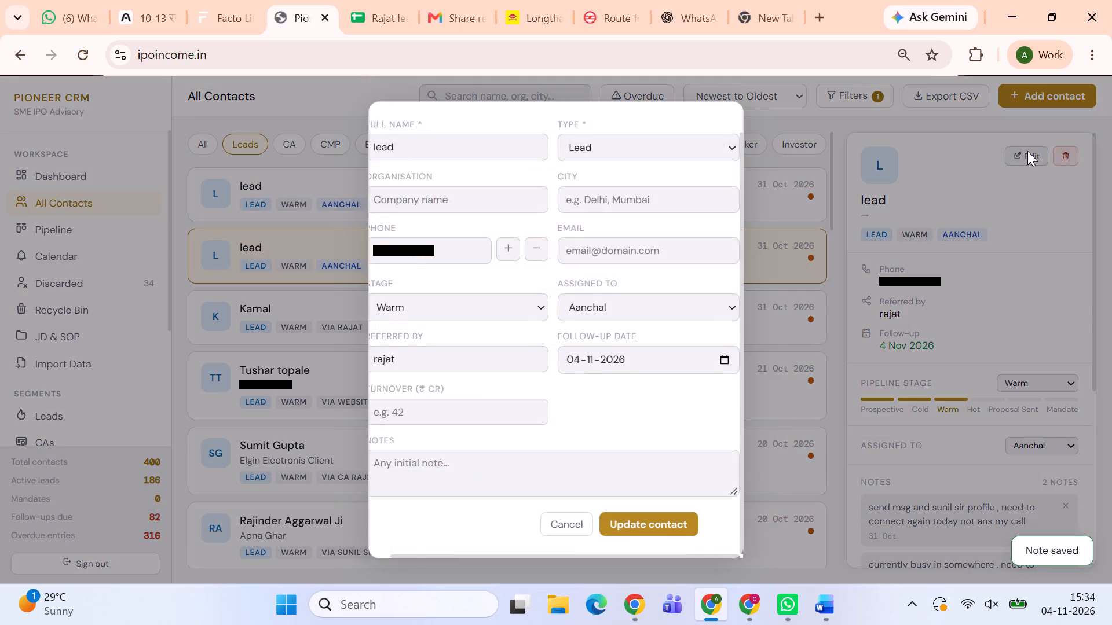
click(724, 358)
click(645, 213)
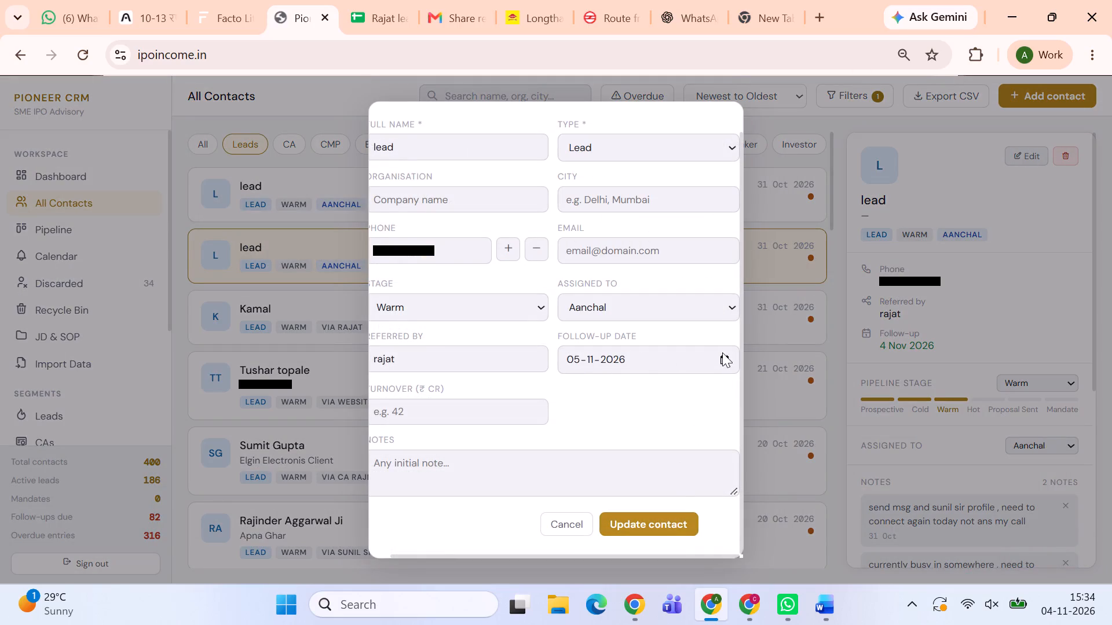
click(630, 526)
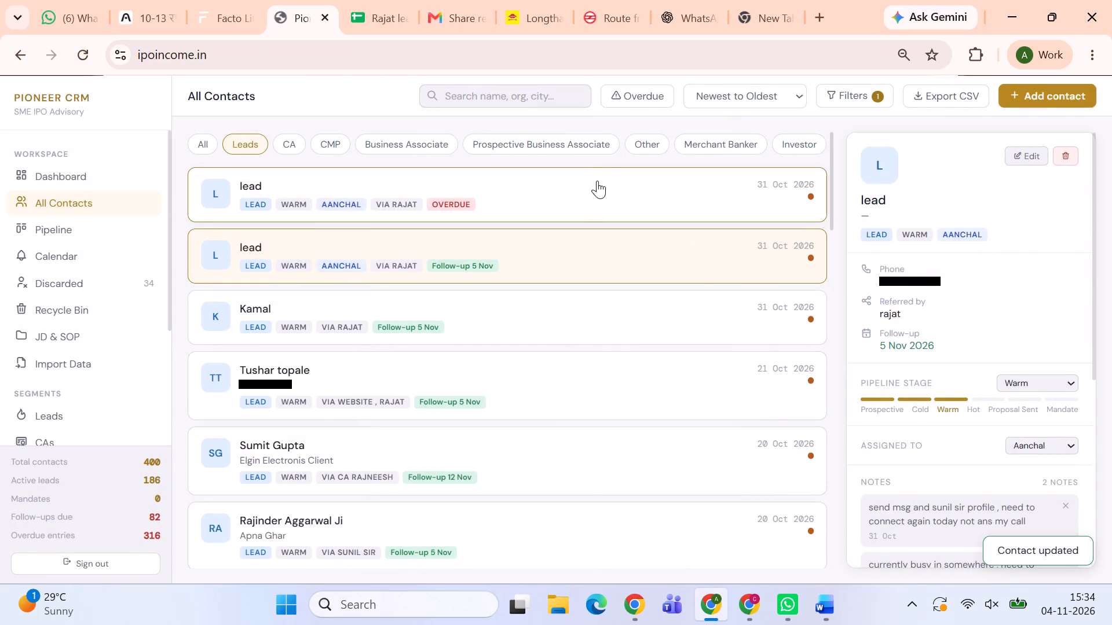
Open the overdue 31 Oct warm lead referred by Rajat, review its note and set its follow-up date to 13 Nov 2026.
click(597, 181)
scroll(920, 310, down, 1)
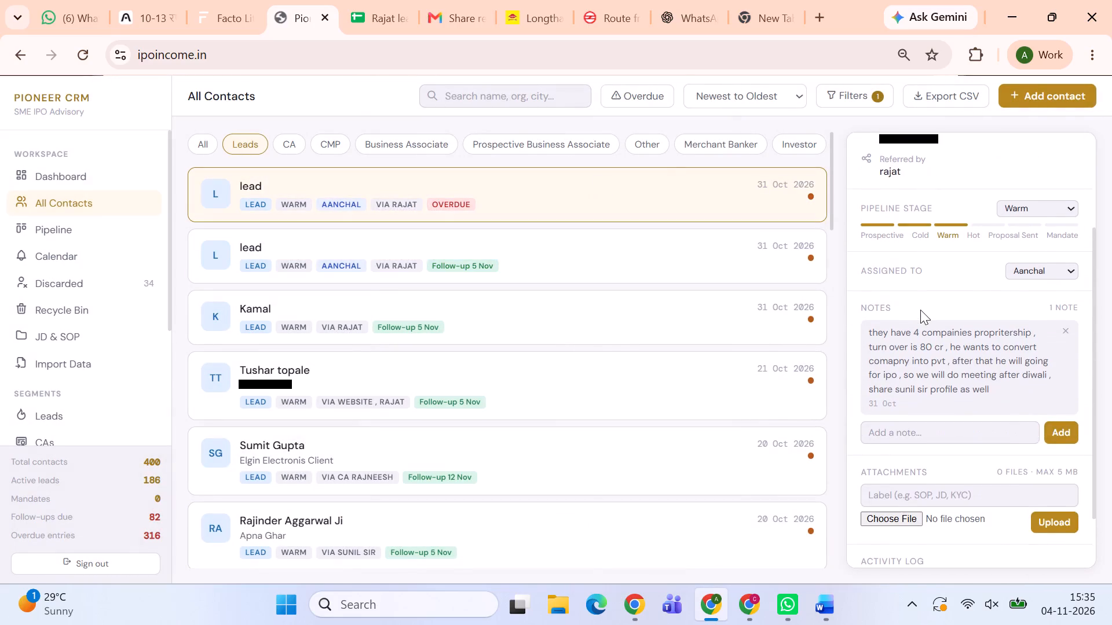
scroll(956, 271, up, 3)
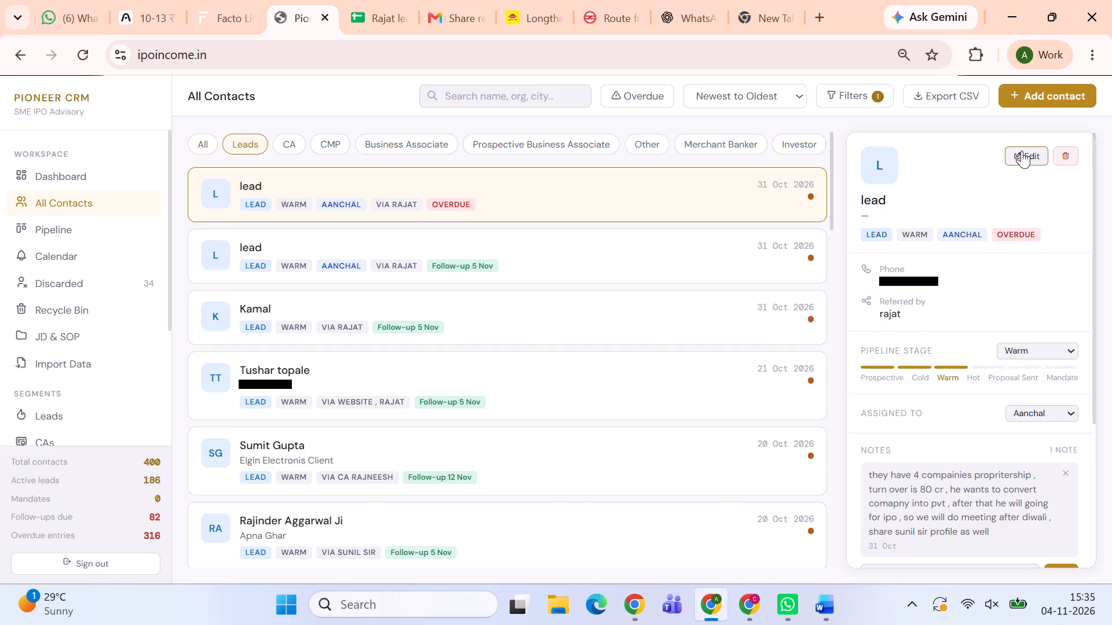
click(1022, 150)
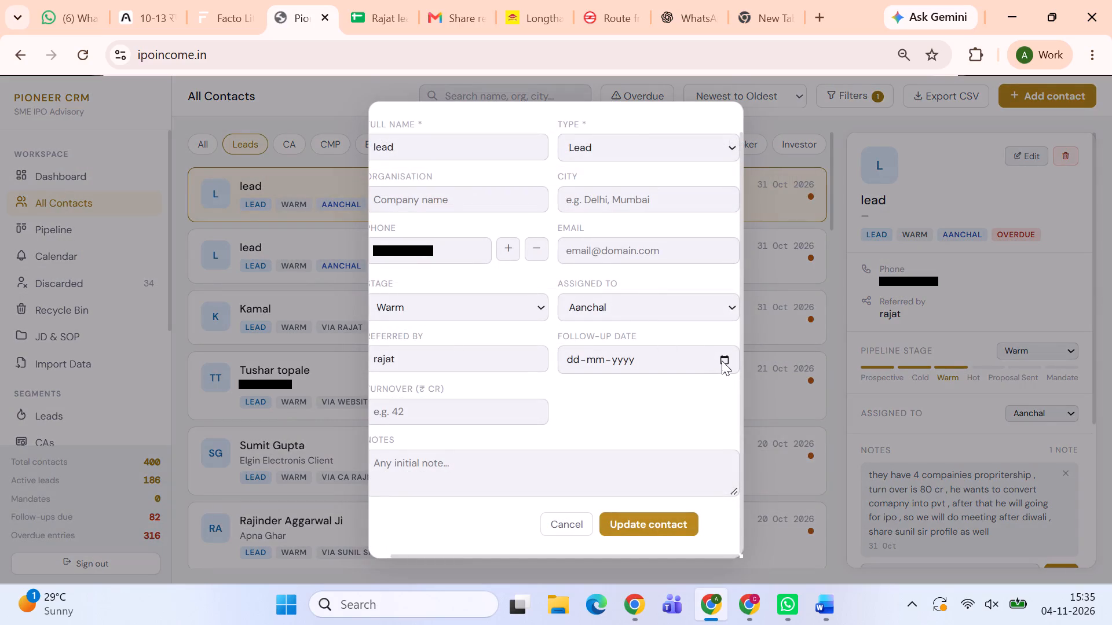
click(722, 358)
click(667, 233)
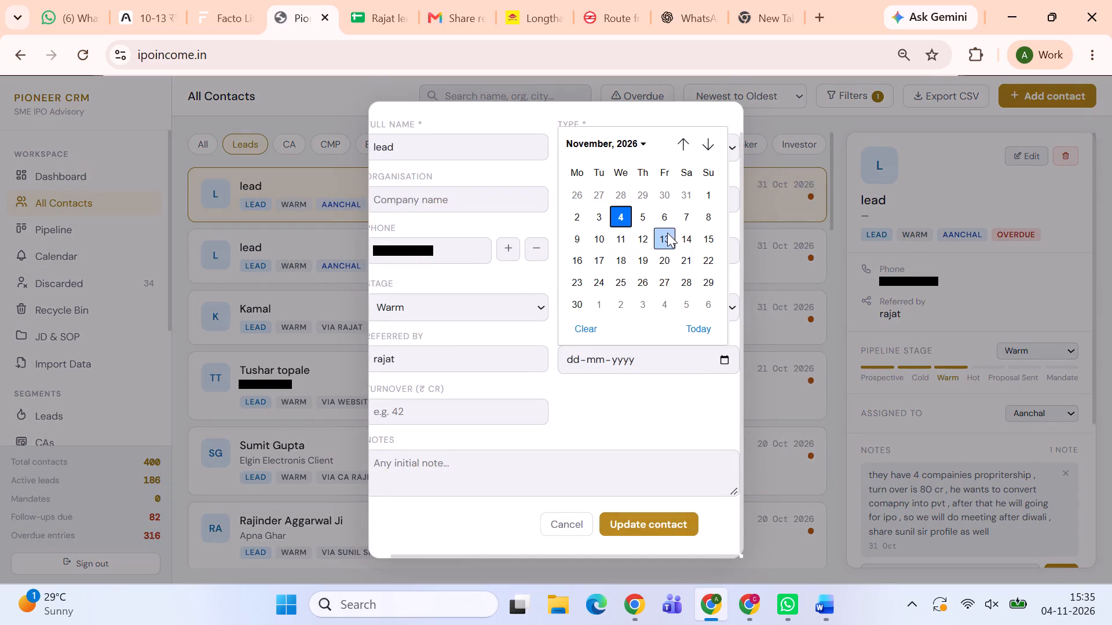
click(621, 513)
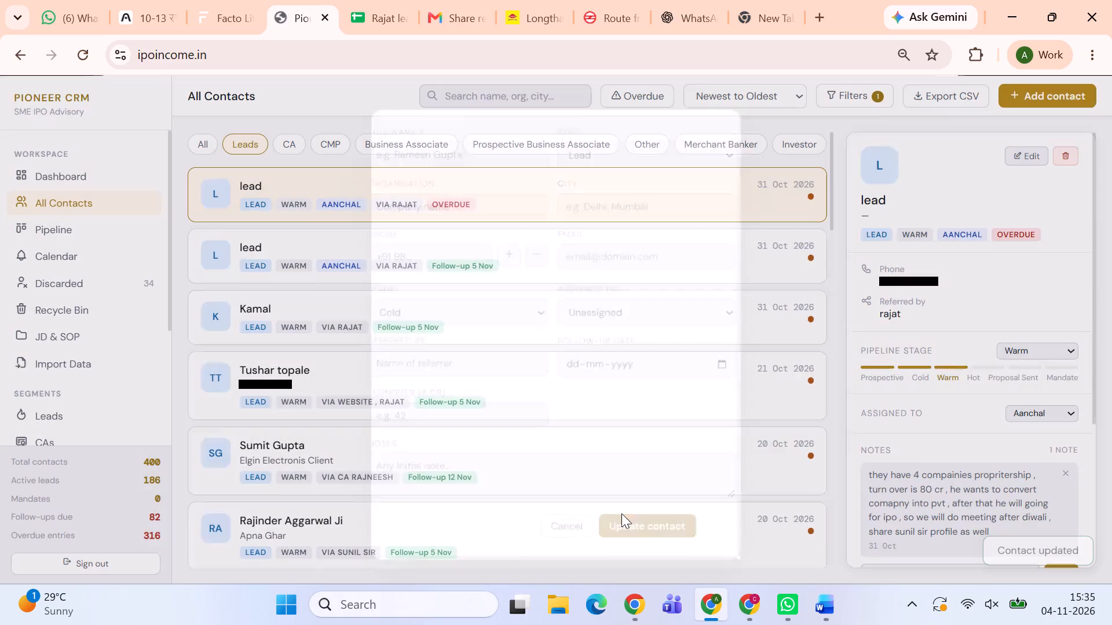
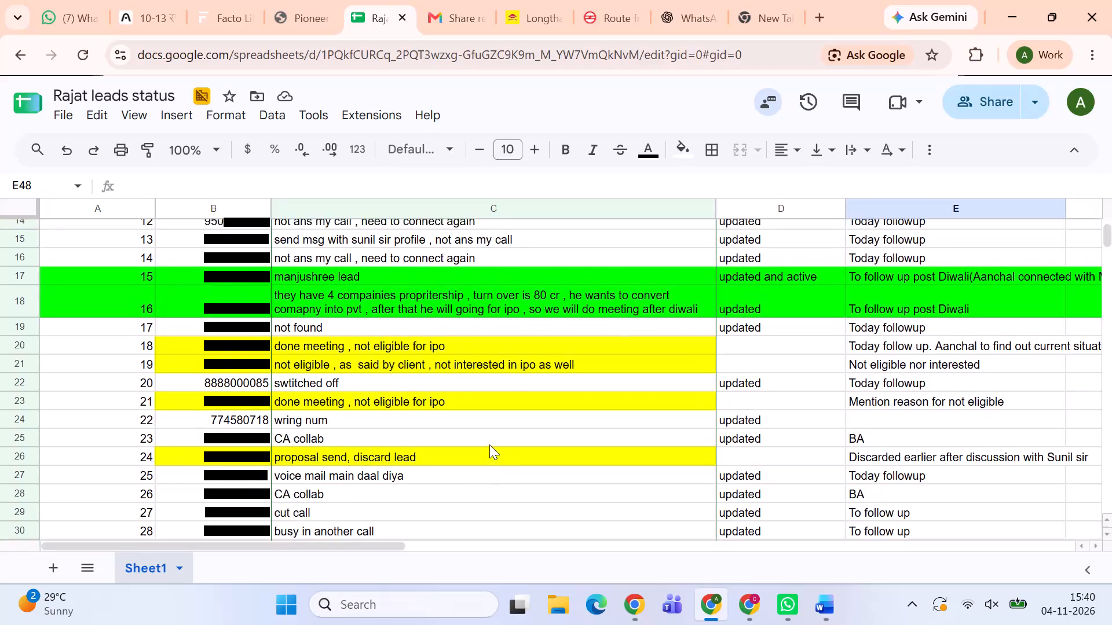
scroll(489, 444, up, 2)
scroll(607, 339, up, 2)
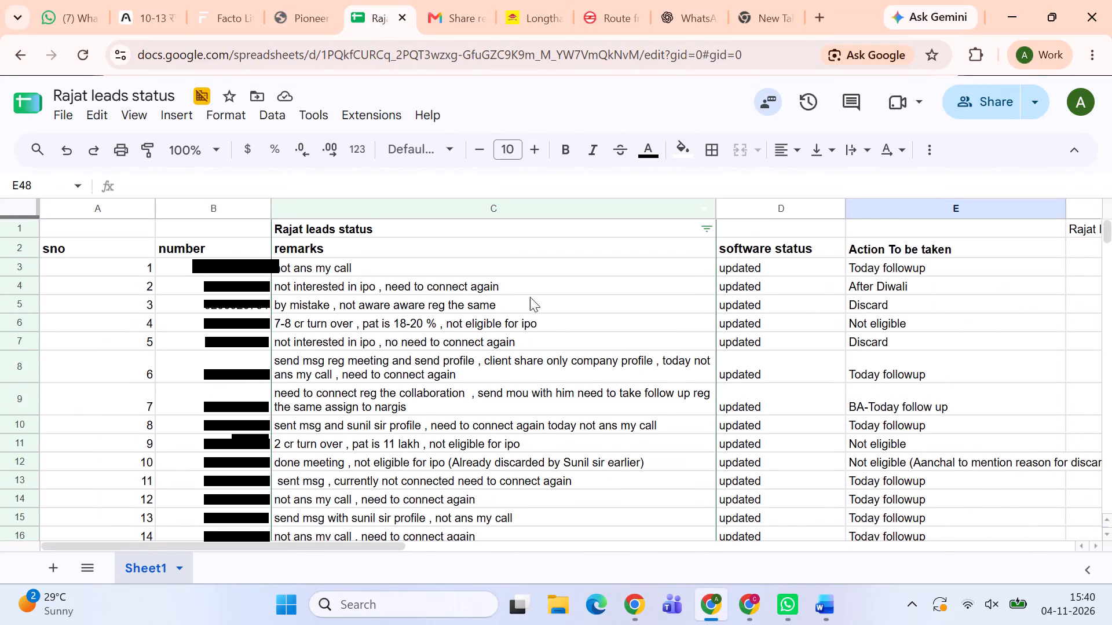